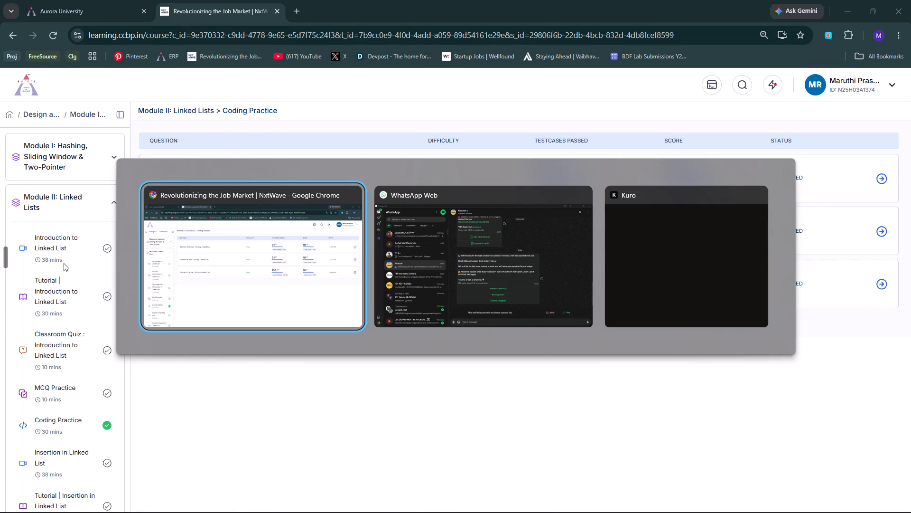
# Switch to File Explorer and open the Word document C++_Lab_report_1 from the C++ Assignments folder at its Lab Report – 1 page.
pyautogui.click(227, 512)
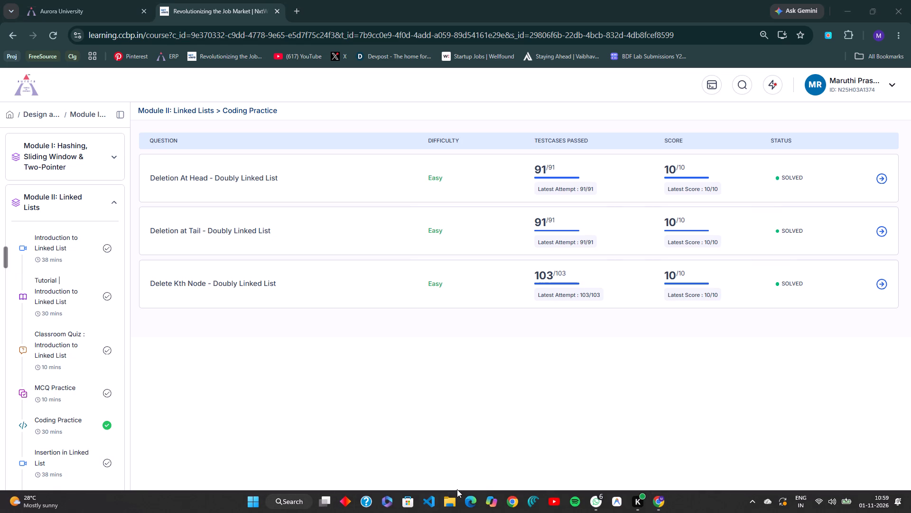
pyautogui.click(451, 500)
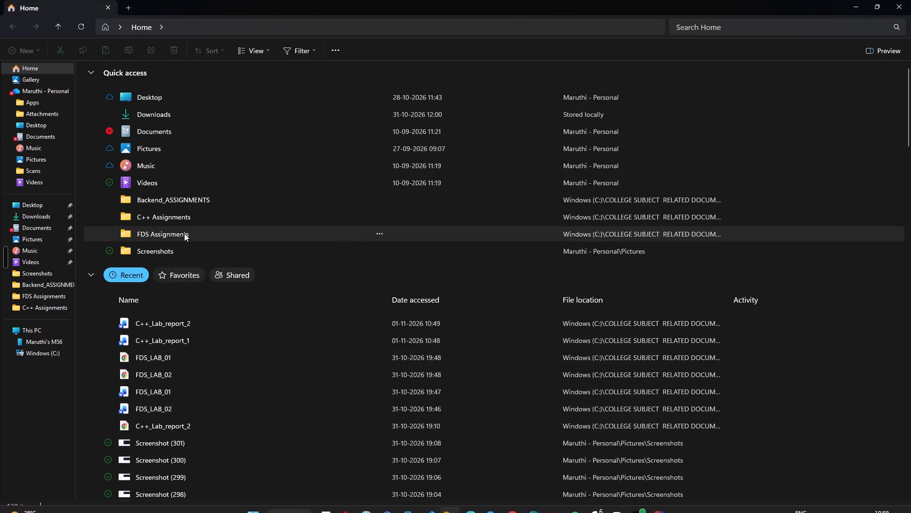
pyautogui.click(177, 217)
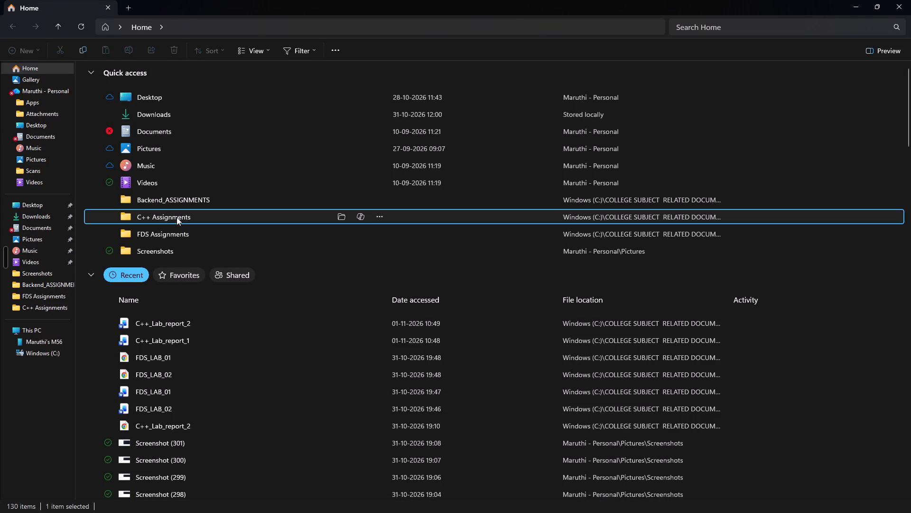
pyautogui.doubleClick(177, 217)
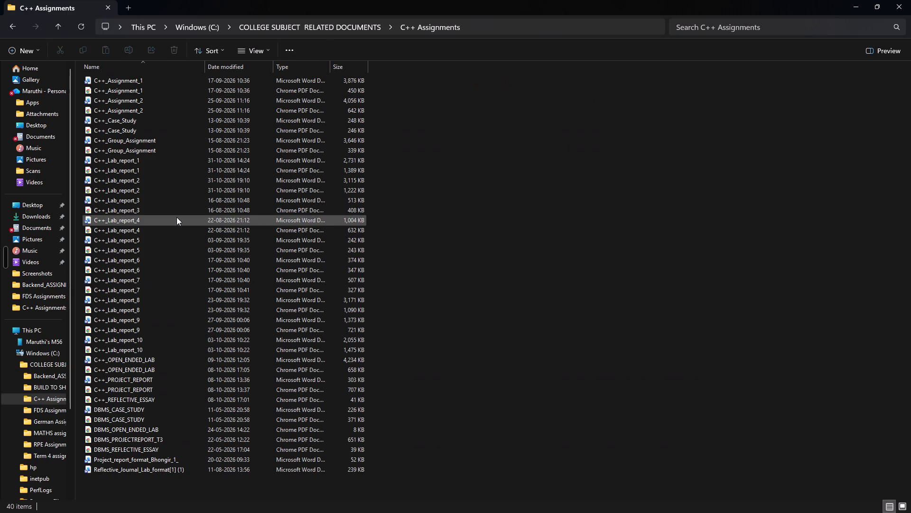
pyautogui.doubleClick(154, 159)
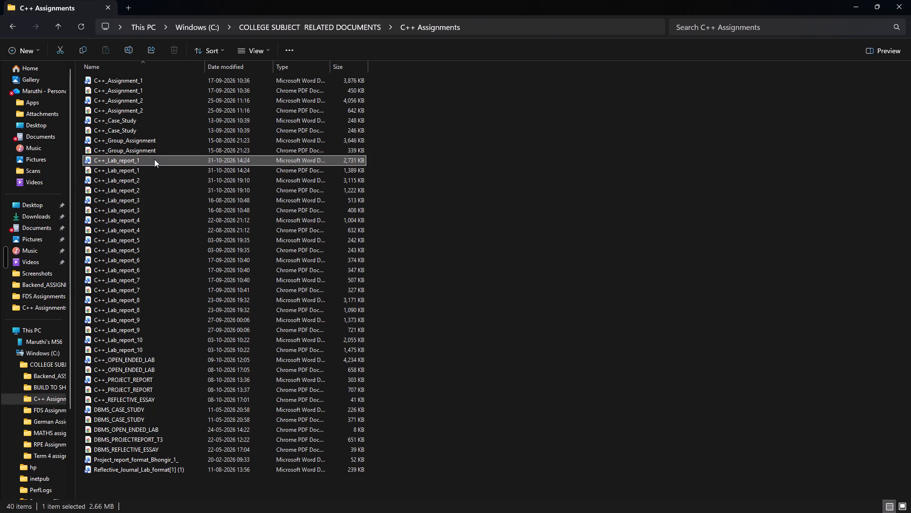
pyautogui.scroll(-7, 362, 298)
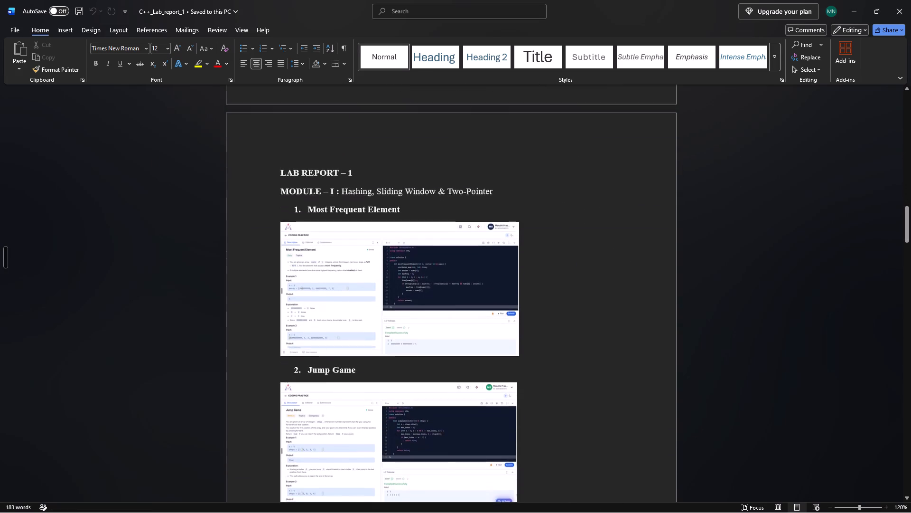
# Add a line reading "Code :" directly below the Most Frequent Element screenshot and start a new line under it.
pyautogui.scroll(-3, 362, 298)
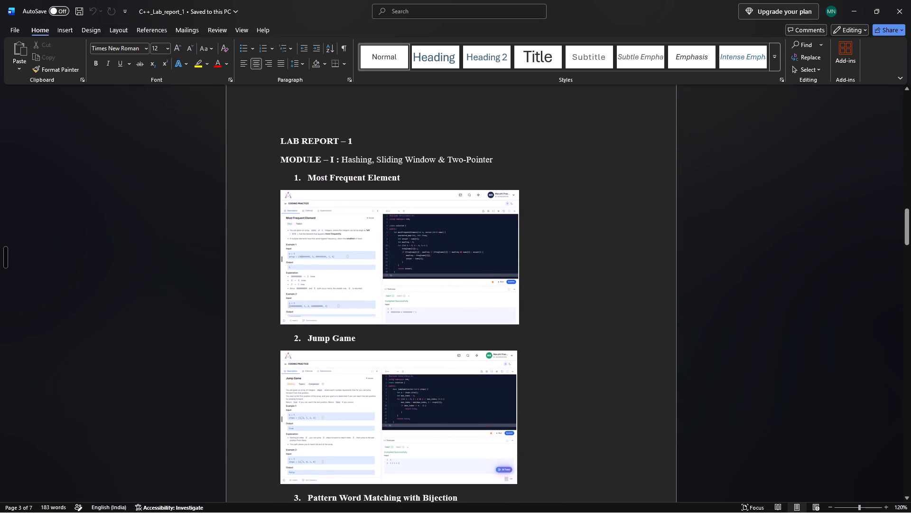
pyautogui.keyDown('ctrl'); pyautogui.scroll(3, 323, 276); pyautogui.keyUp('ctrl')
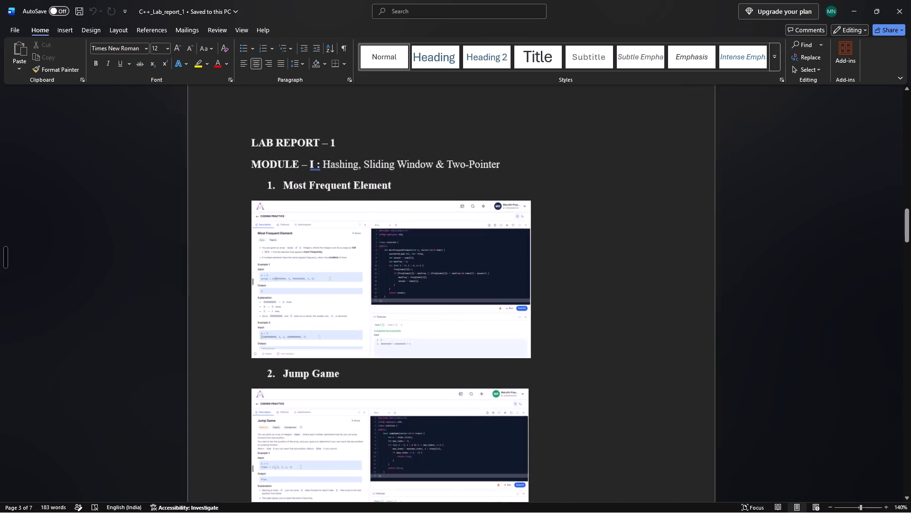
pyautogui.keyDown('ctrl'); pyautogui.scroll(8, 323, 276); pyautogui.keyUp('ctrl')
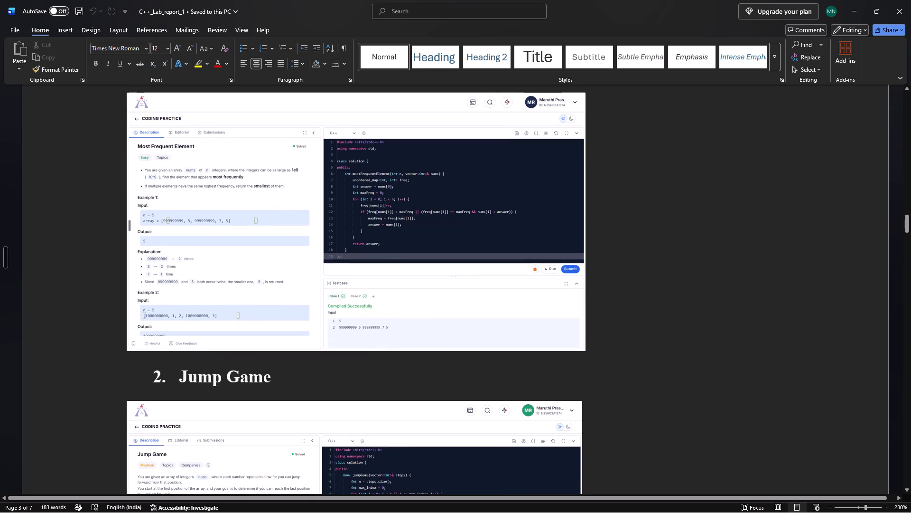
pyautogui.click(596, 339)
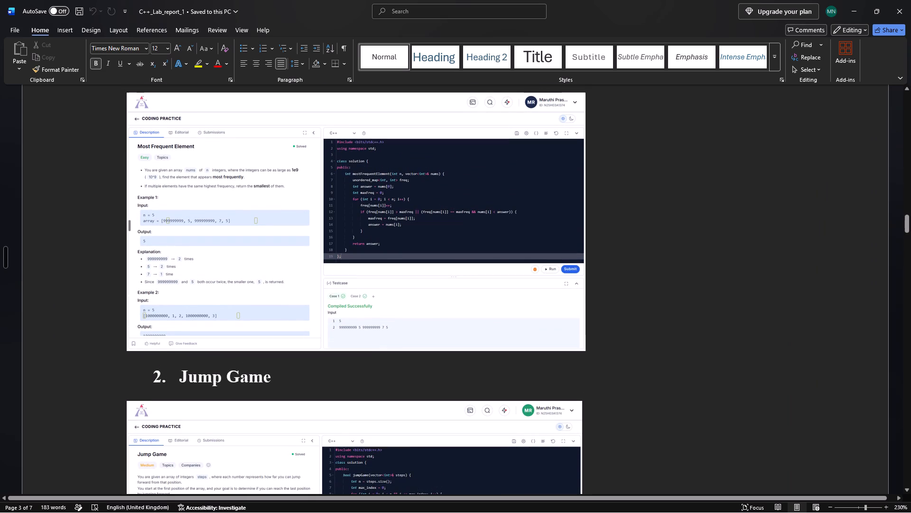
pyautogui.press('Return')
pyautogui.write('Code')
pyautogui.press('space')
pyautogui.write(':')
pyautogui.press('space')
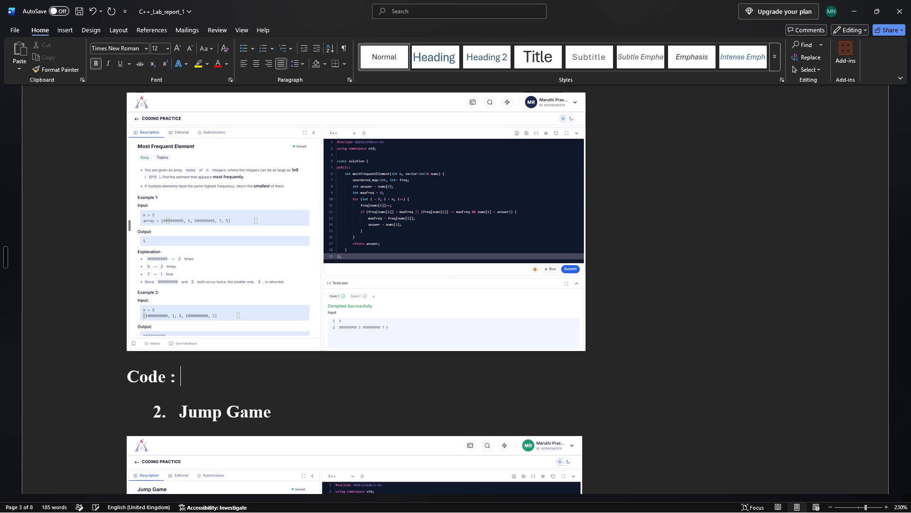
pyautogui.press('Return')
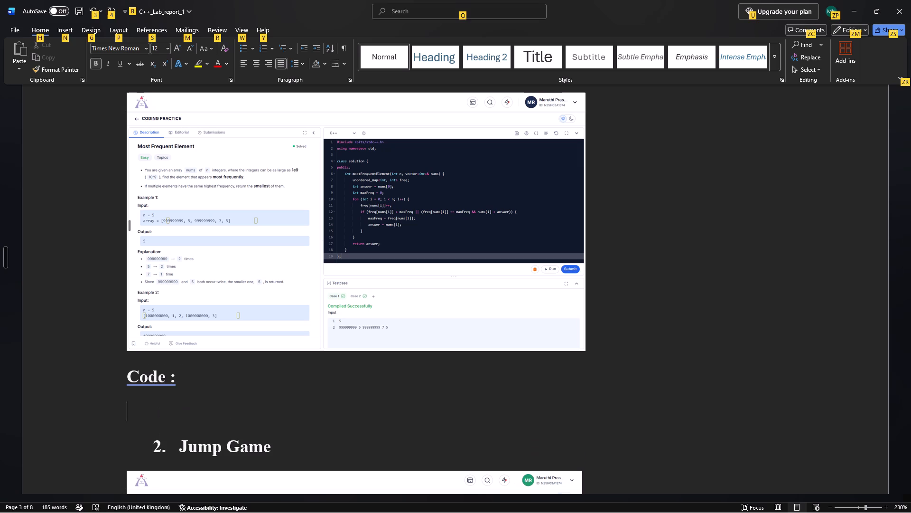
# Switch to Chrome and open the Most Frequent Element problem from Module I's first Coding Practice set.
pyautogui.hotkey('alt', 'Tab')
pyautogui.hotkey('alt', 'Tab')
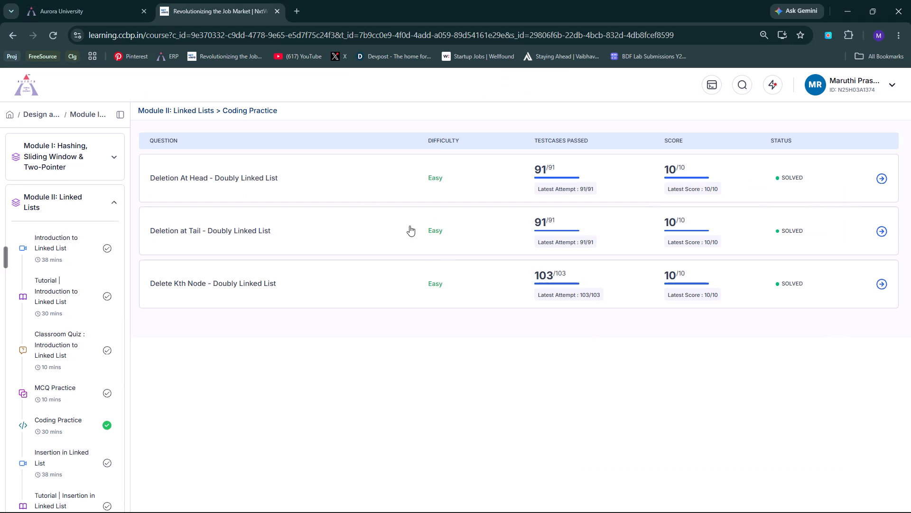
pyautogui.click(96, 154)
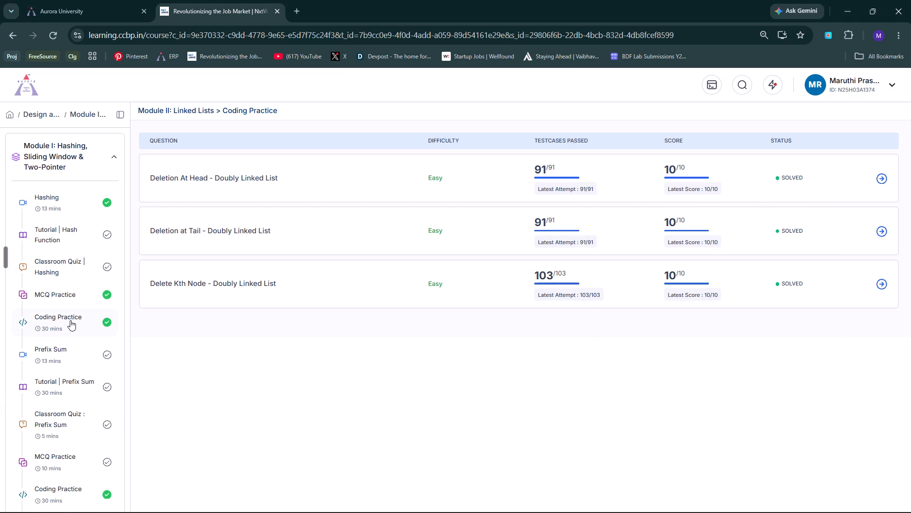
pyautogui.click(70, 320)
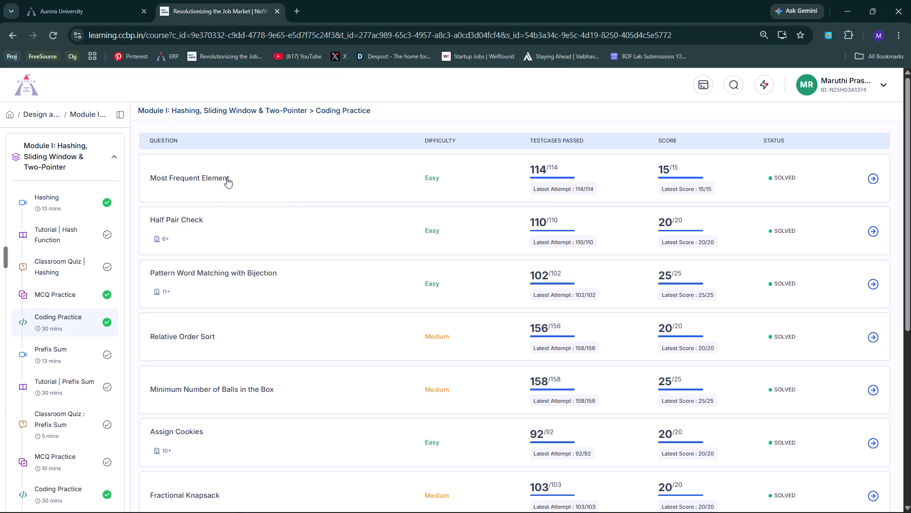
pyautogui.click(227, 178)
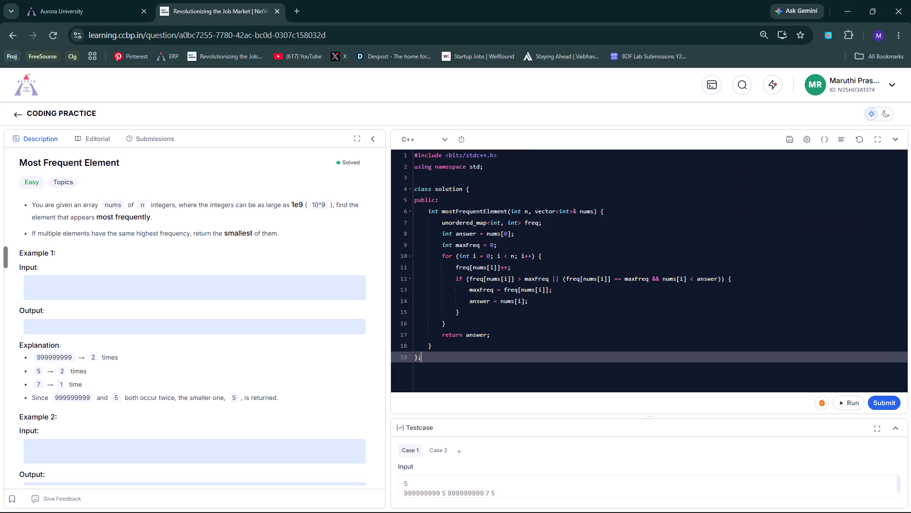
# Copy the complete C++ solution of Most Frequent Element and paste it below the "Code :" line in the Word report.
pyautogui.click(414, 188)
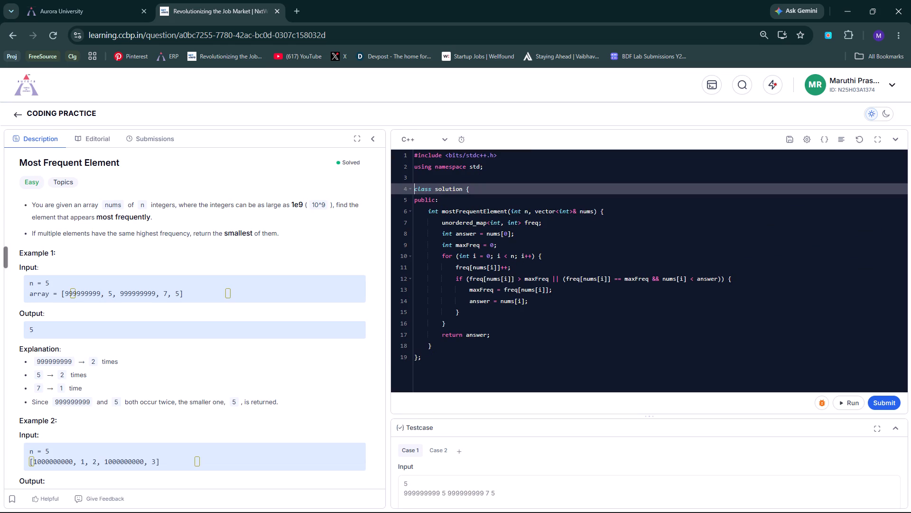
pyautogui.moveTo(414, 152); pyautogui.dragTo(428, 371)
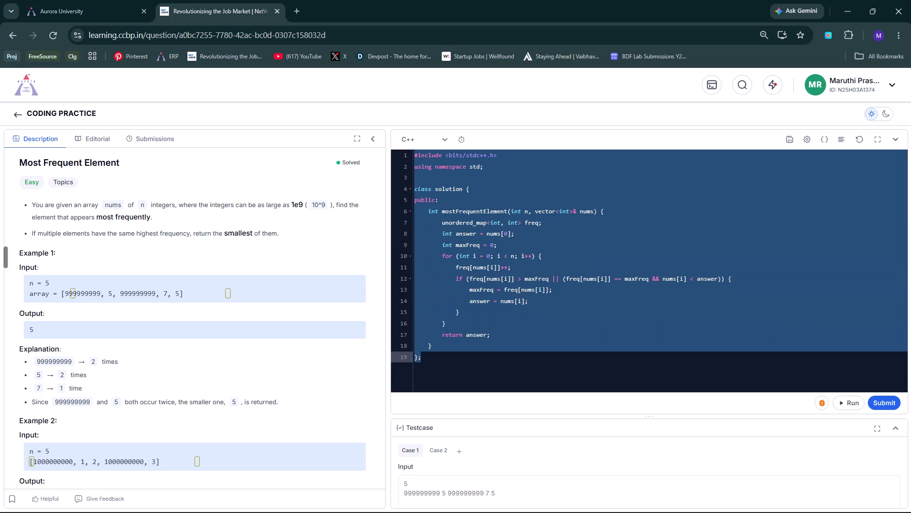
pyautogui.moveTo(428, 371); pyautogui.dragTo(429, 360)
pyautogui.hotkey('ctrl', 'c')
pyautogui.hotkey('alt', 'Tab')
pyautogui.hotkey('alt', 'Tab')
pyautogui.hotkey('alt', 'Left')
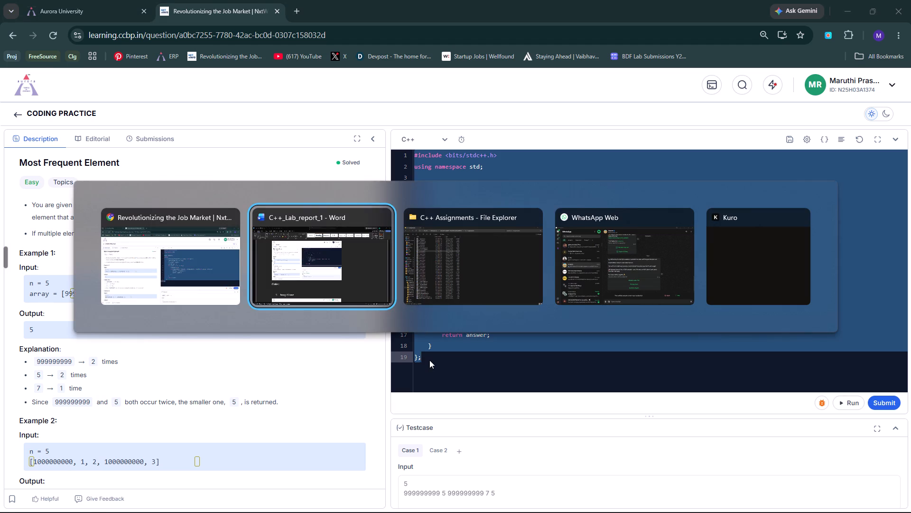
pyautogui.hotkey('ctrl', 'v')
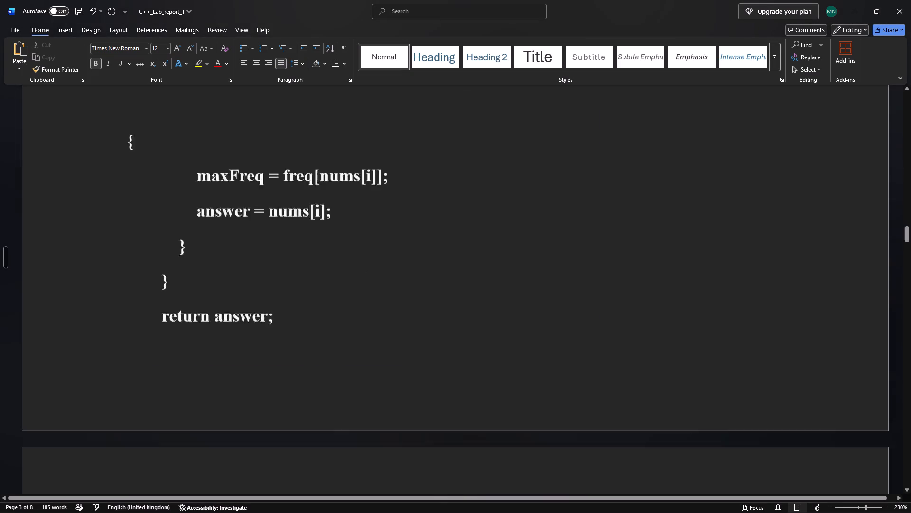
# Remove the bold formatting from the whole pasted solution code and set its font size to 10.
pyautogui.moveTo(177, 456); pyautogui.dragTo(143, 348)
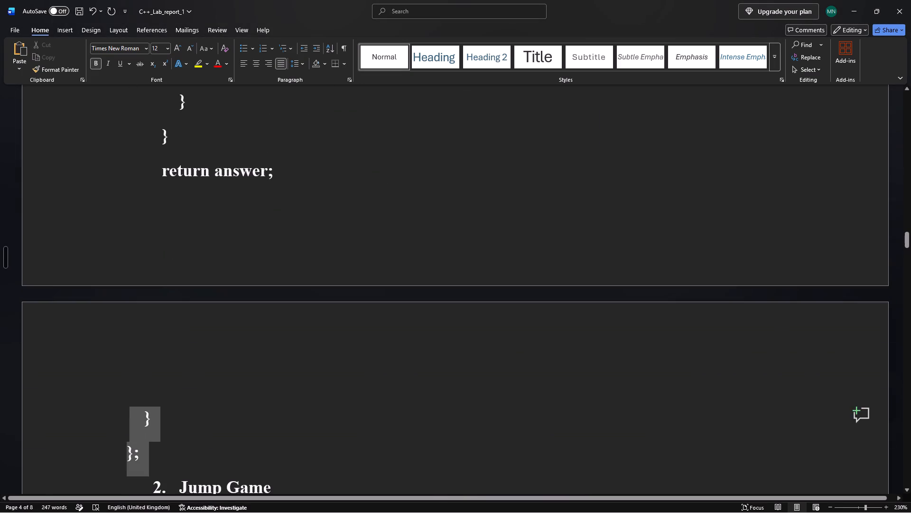
pyautogui.moveTo(143, 348); pyautogui.dragTo(146, 83)
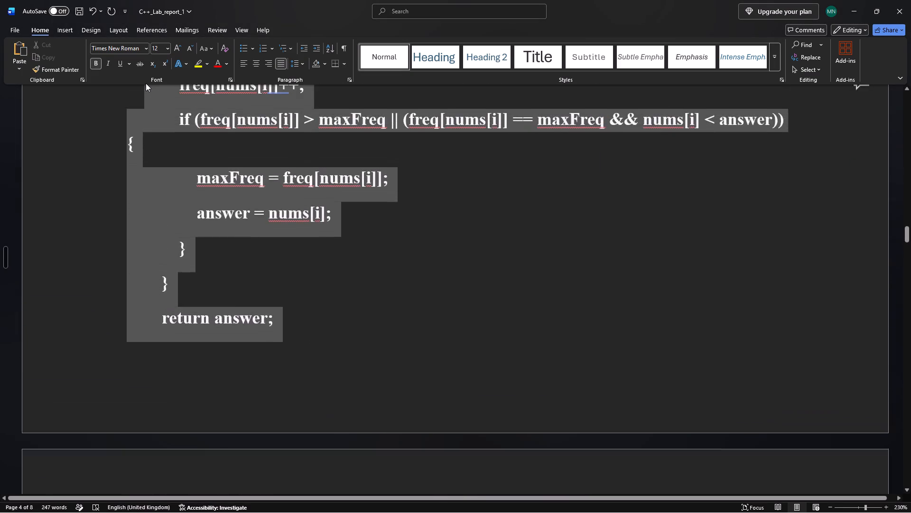
pyautogui.moveTo(146, 83); pyautogui.dragTo(95, 406)
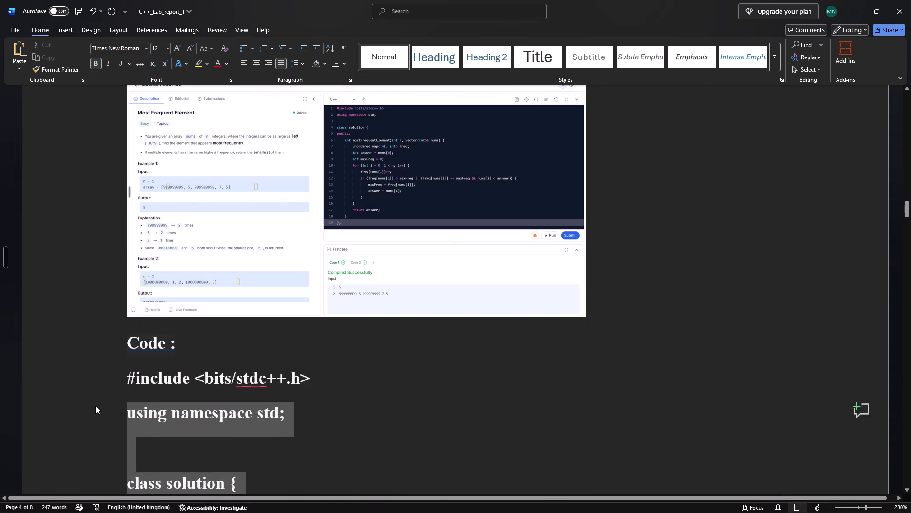
pyautogui.moveTo(95, 406); pyautogui.dragTo(116, 374)
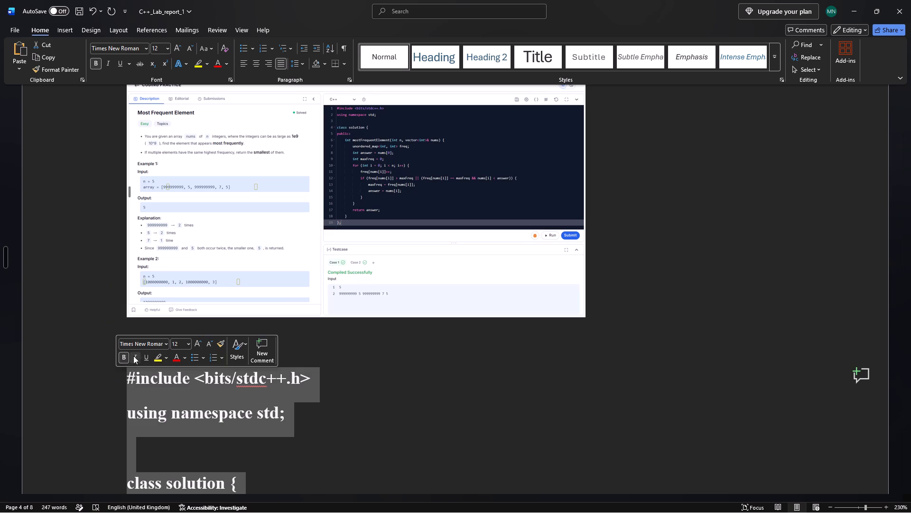
pyautogui.click(123, 357)
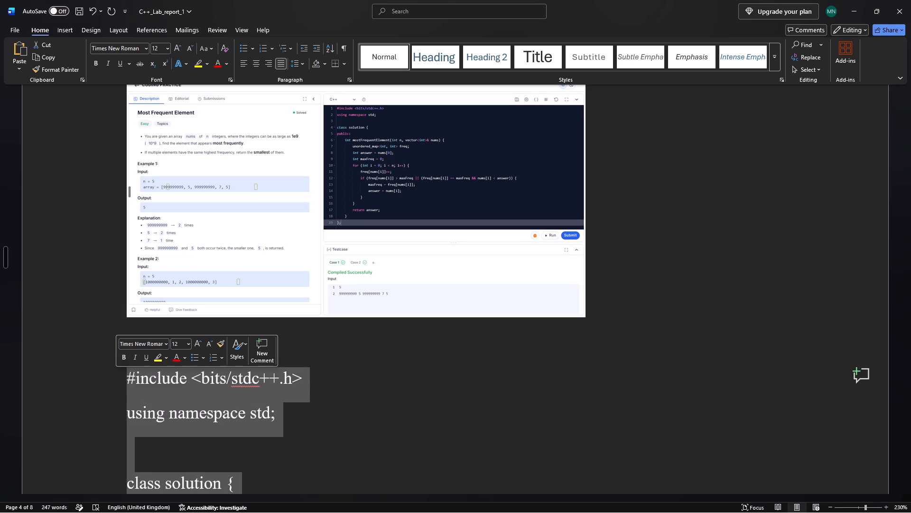
pyautogui.click(178, 344)
pyautogui.write('10')
pyautogui.press('Return')
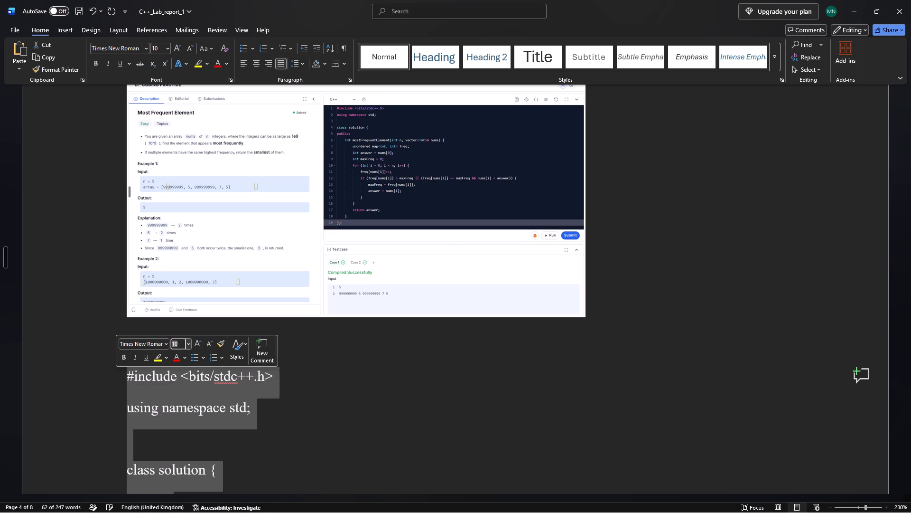
# Delete the blank line above "class solution {" and add an empty line after the code's closing "};".
pyautogui.click(146, 434)
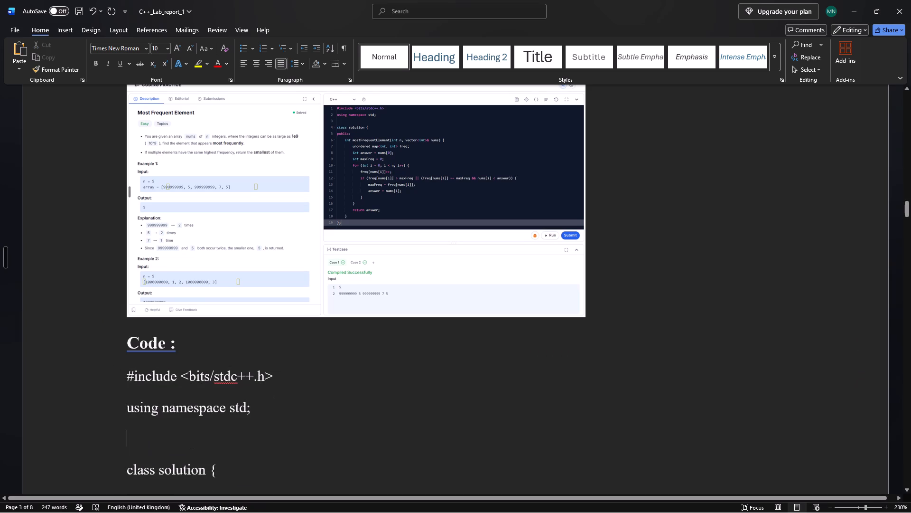
pyautogui.press('Delete')
pyautogui.scroll(-1, 146, 434)
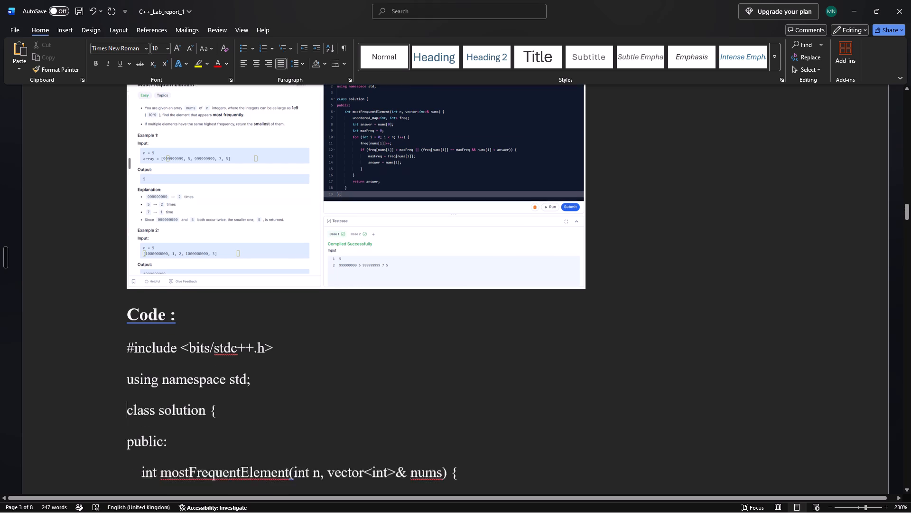
pyautogui.scroll(-3, 146, 434)
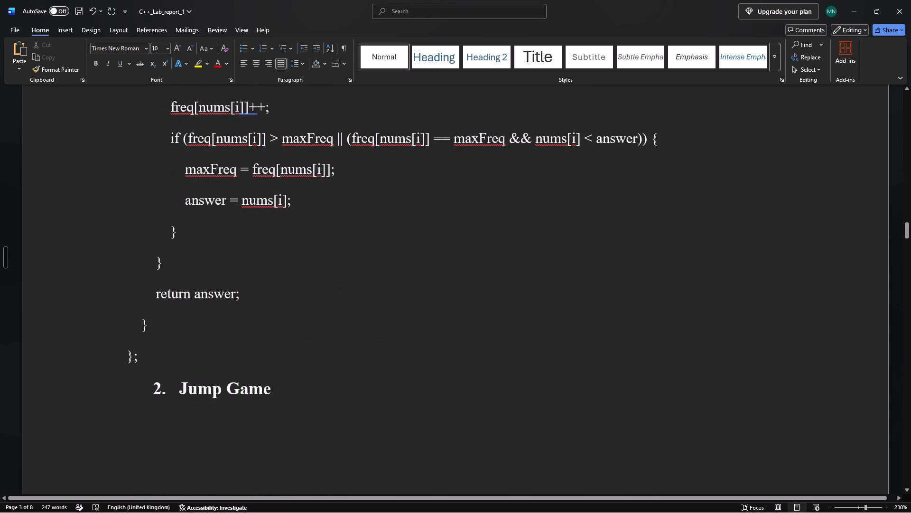
pyautogui.click(153, 364)
pyautogui.press('Return')
# Shrink the Most Frequent Element screenshot proportionally to about four-fifths of its size.
pyautogui.scroll(3, 153, 364)
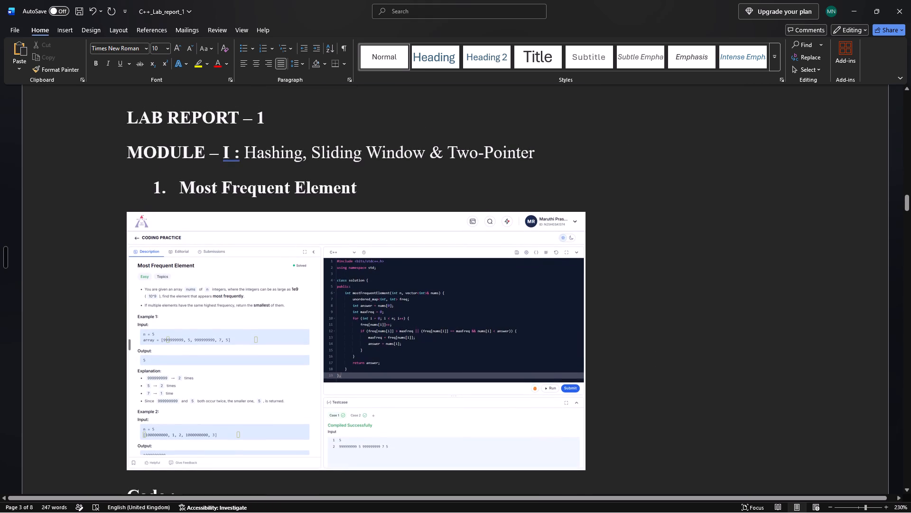
pyautogui.click(431, 343)
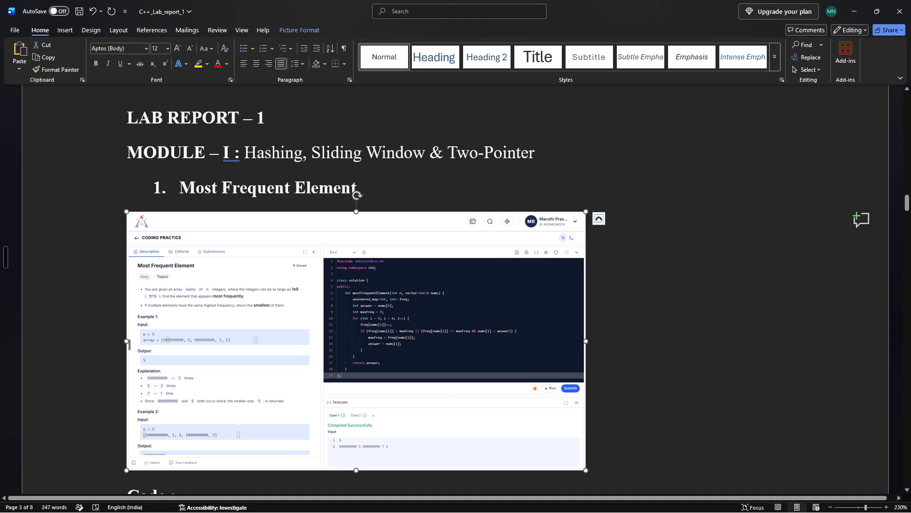
pyautogui.moveTo(586, 471); pyautogui.dragTo(478, 420, button='right')
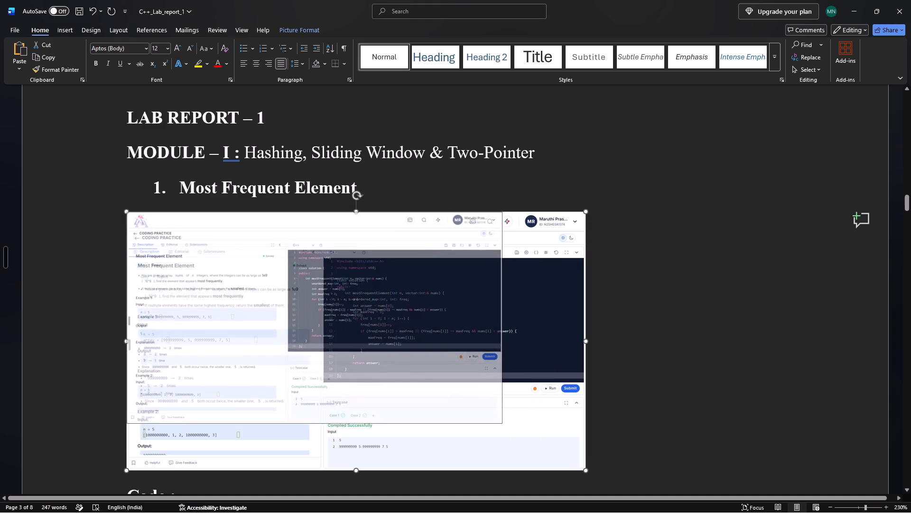
pyautogui.moveTo(478, 420); pyautogui.dragTo(449, 418, button='right')
pyautogui.click(509, 242)
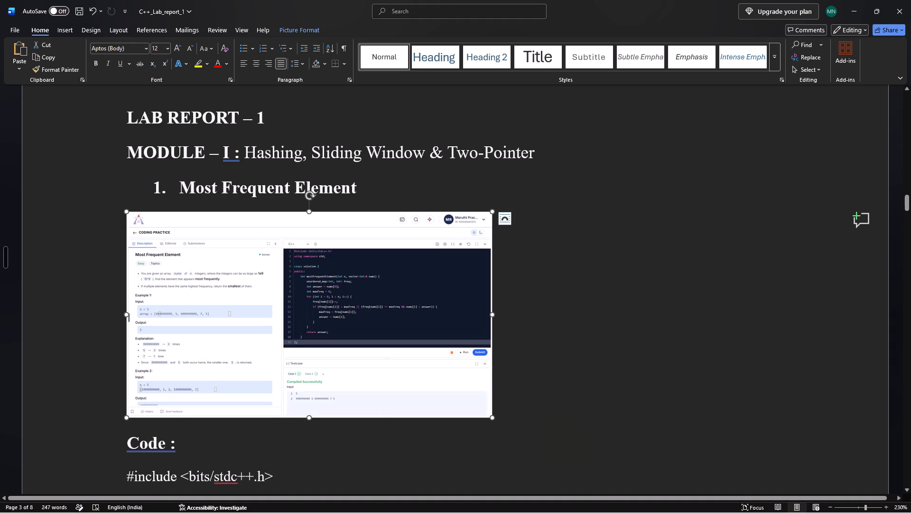
# Create a text insertion point in the blank space beside the Most Frequent Element screenshot.
pyautogui.click(523, 215)
pyautogui.doubleClick(523, 215)
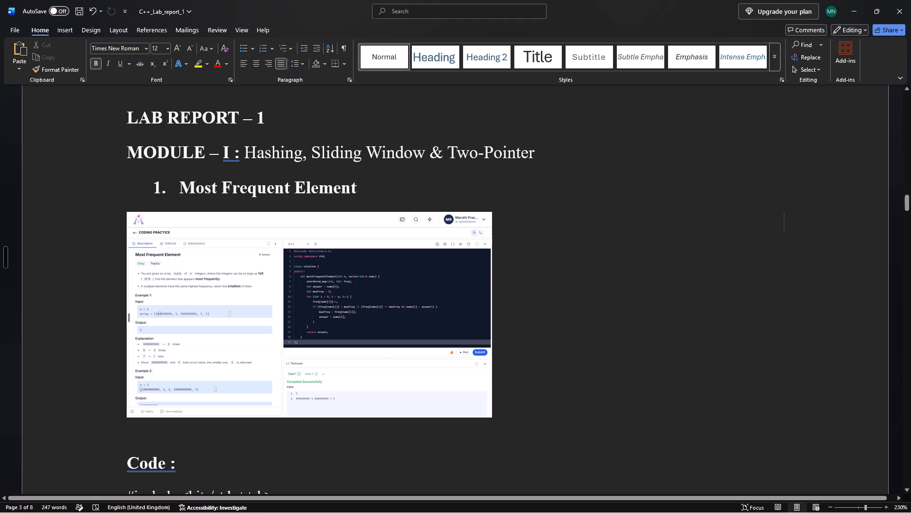
pyautogui.doubleClick(498, 217)
pyautogui.click(498, 217)
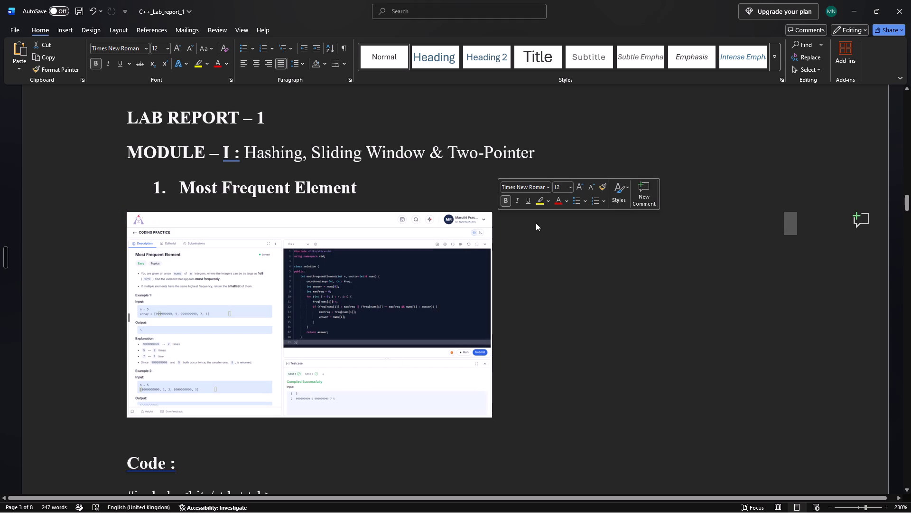
pyautogui.doubleClick(536, 223)
pyautogui.click(536, 223)
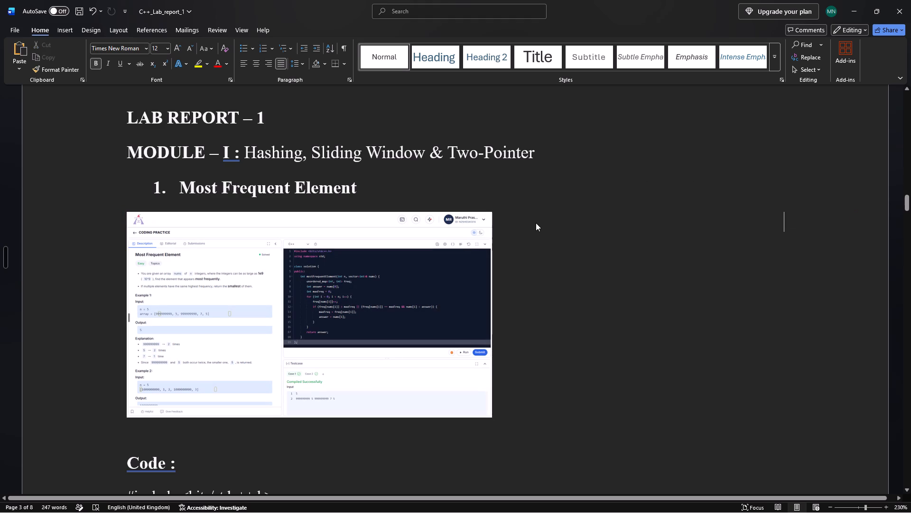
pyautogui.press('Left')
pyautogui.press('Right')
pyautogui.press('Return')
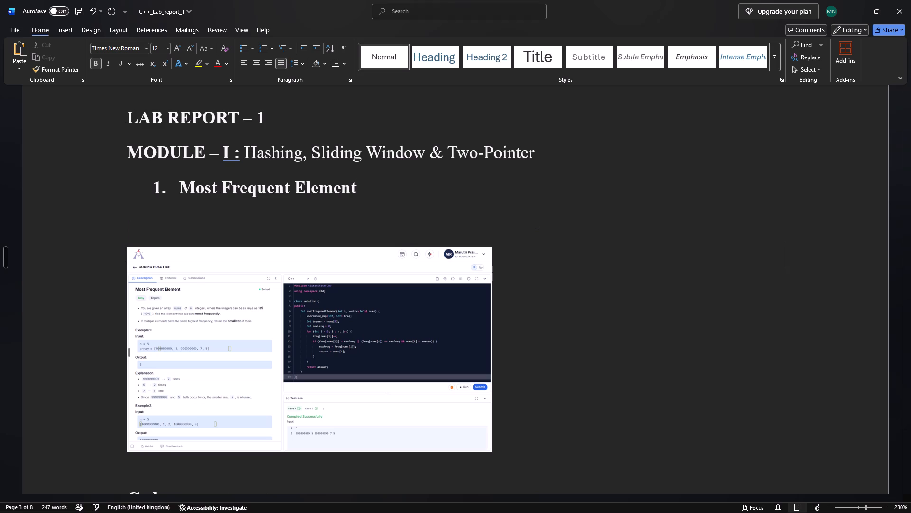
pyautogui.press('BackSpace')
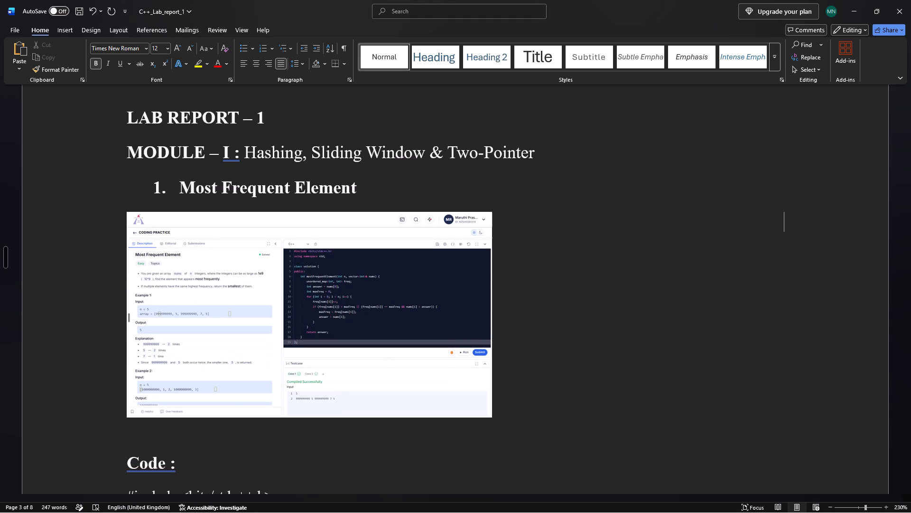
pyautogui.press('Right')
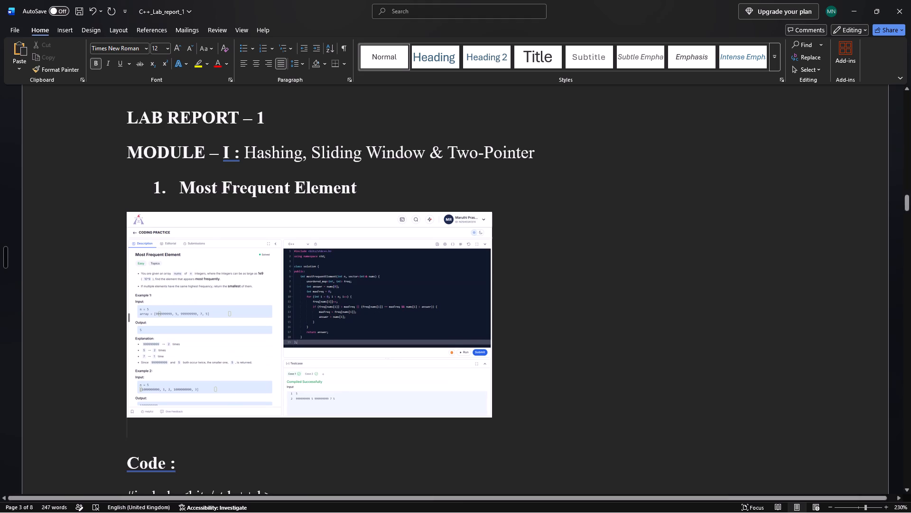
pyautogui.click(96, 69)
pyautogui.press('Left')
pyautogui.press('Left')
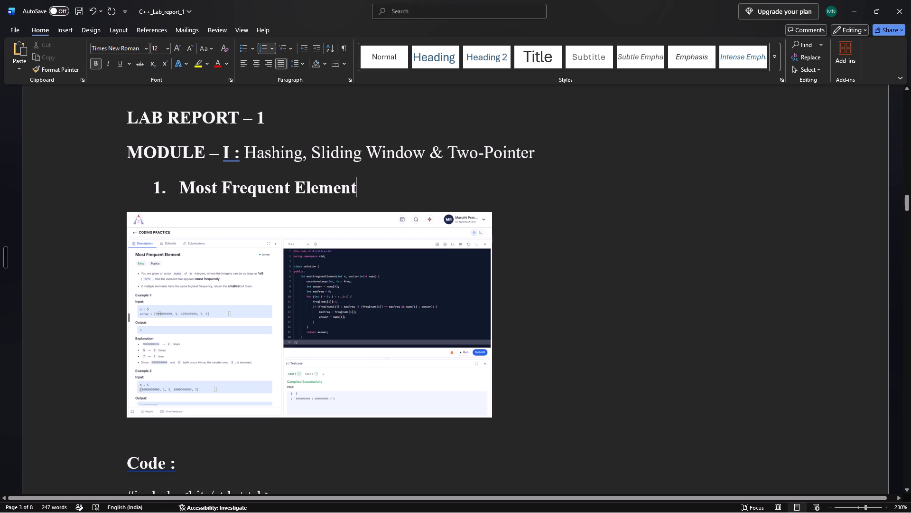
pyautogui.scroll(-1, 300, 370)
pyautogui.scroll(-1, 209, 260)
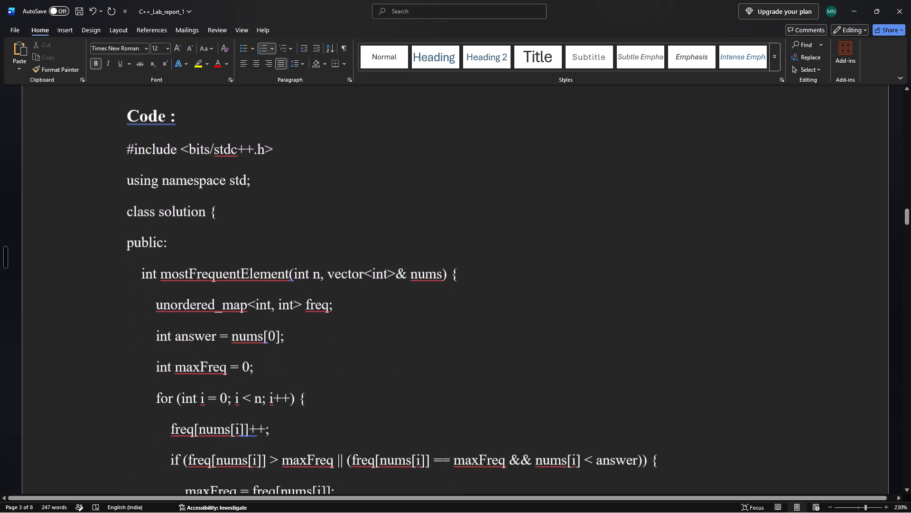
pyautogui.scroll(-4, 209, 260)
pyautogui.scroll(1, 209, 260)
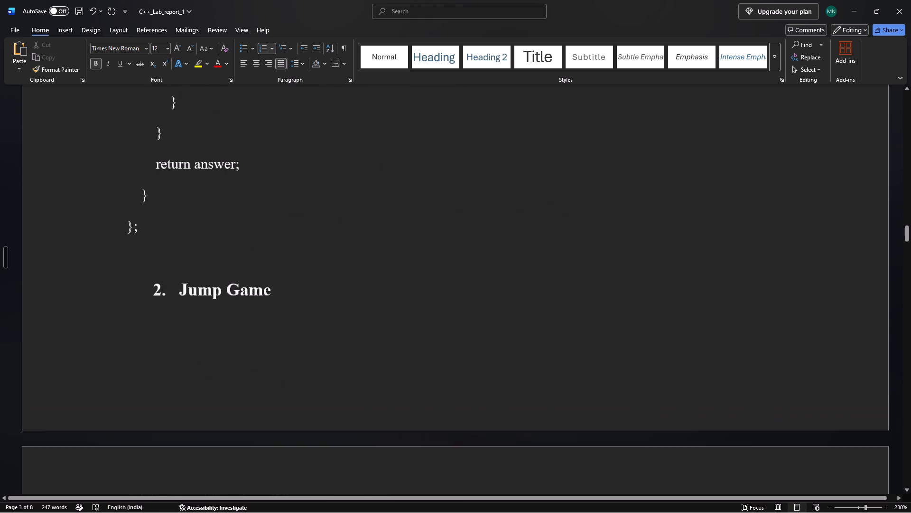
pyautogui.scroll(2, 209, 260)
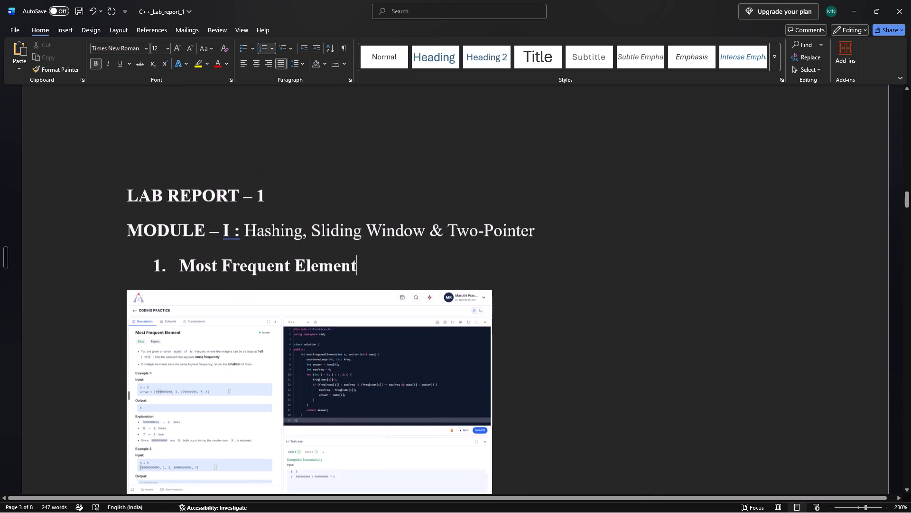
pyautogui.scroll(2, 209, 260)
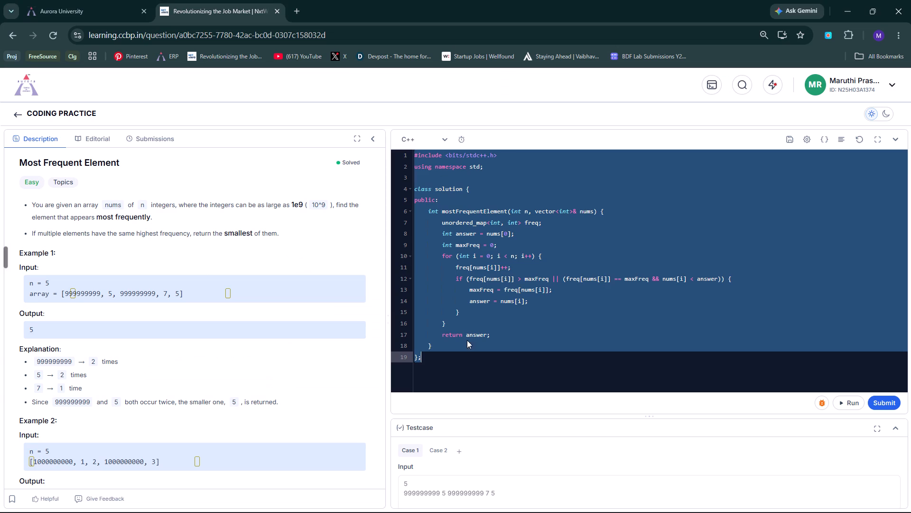
# In Chrome, run the Most Frequent Element code and enlarge the Testcase area to show the input, Your Output and Expected.
pyautogui.moveTo(599, 416); pyautogui.dragTo(617, 349, button='right')
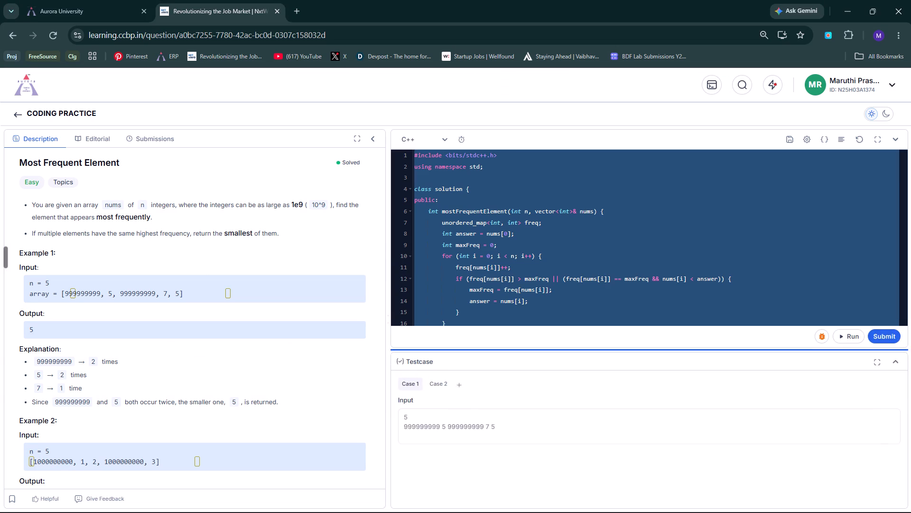
pyautogui.moveTo(617, 349); pyautogui.dragTo(644, 286, button='right')
pyautogui.click(849, 275)
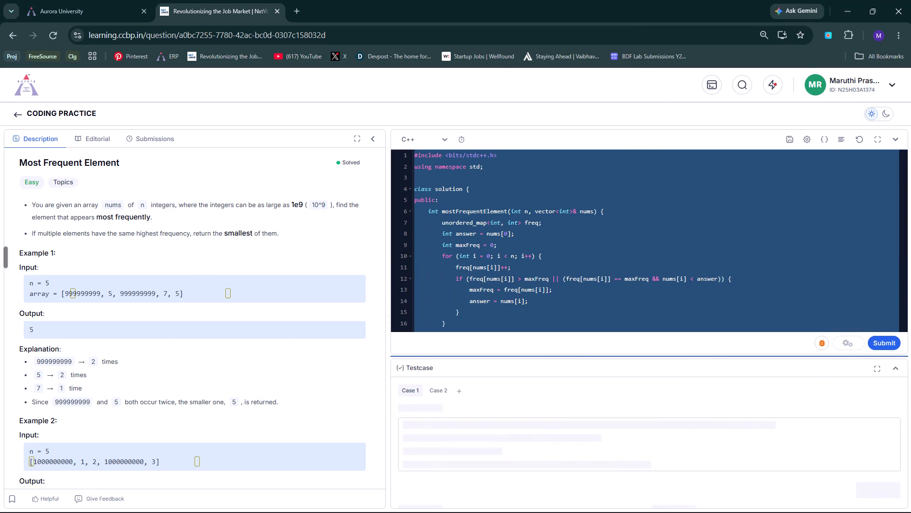
pyautogui.moveTo(688, 358); pyautogui.dragTo(707, 205, button='right')
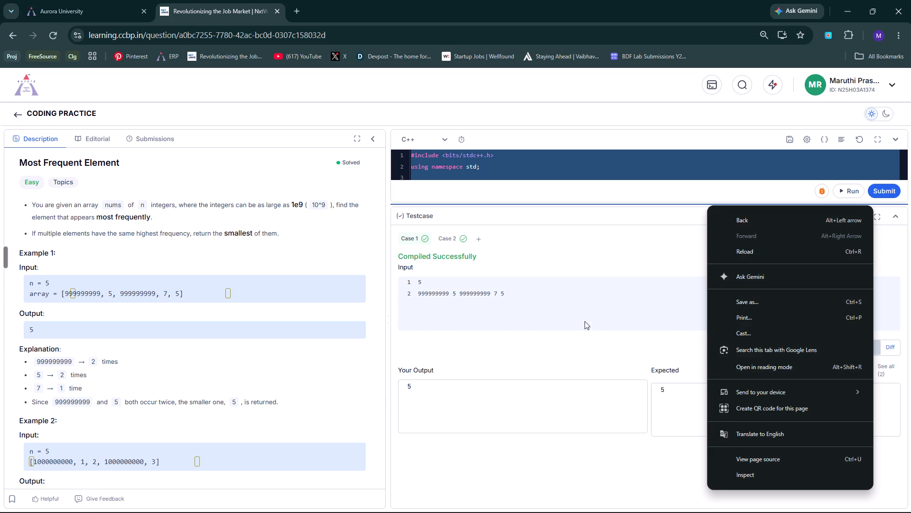
pyautogui.click(537, 389)
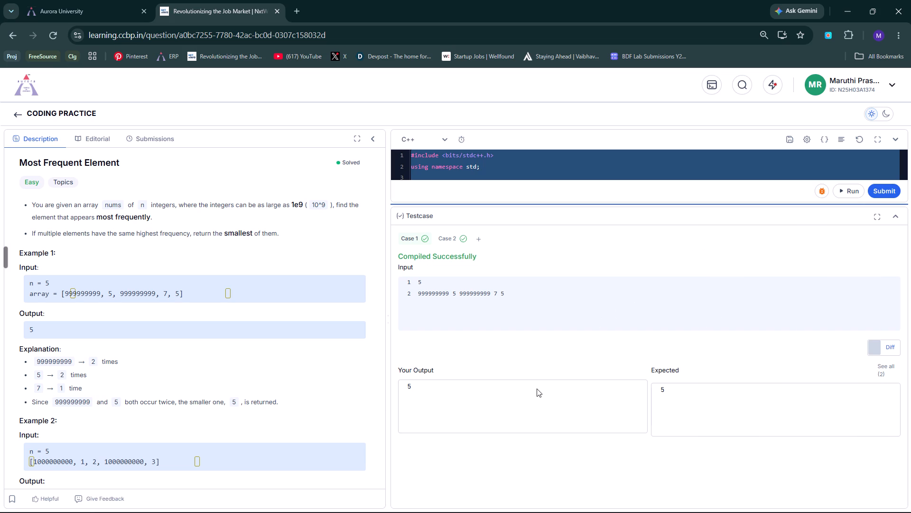
# Capture a rectangular screenshot of the Testcase results, from the Testcase heading down to the Your Output and Expected values.
pyautogui.press('Print')
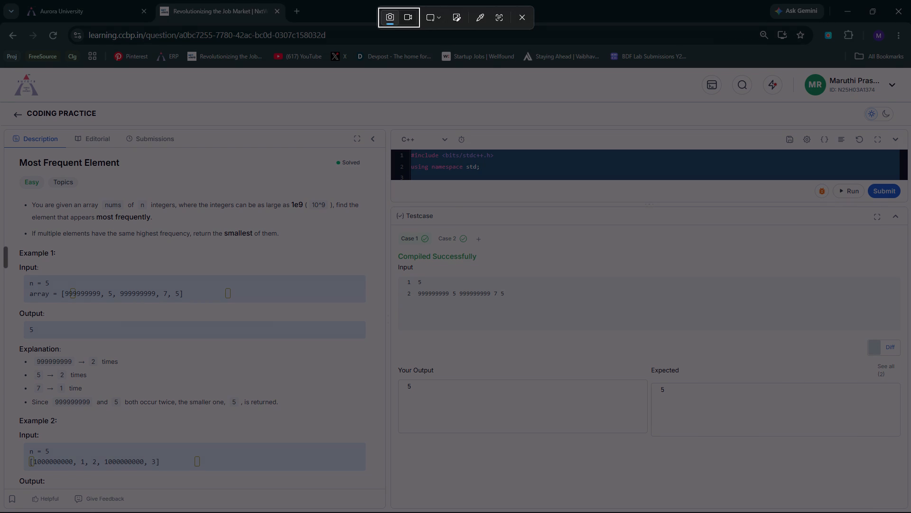
pyautogui.moveTo(393, 208); pyautogui.dragTo(724, 400)
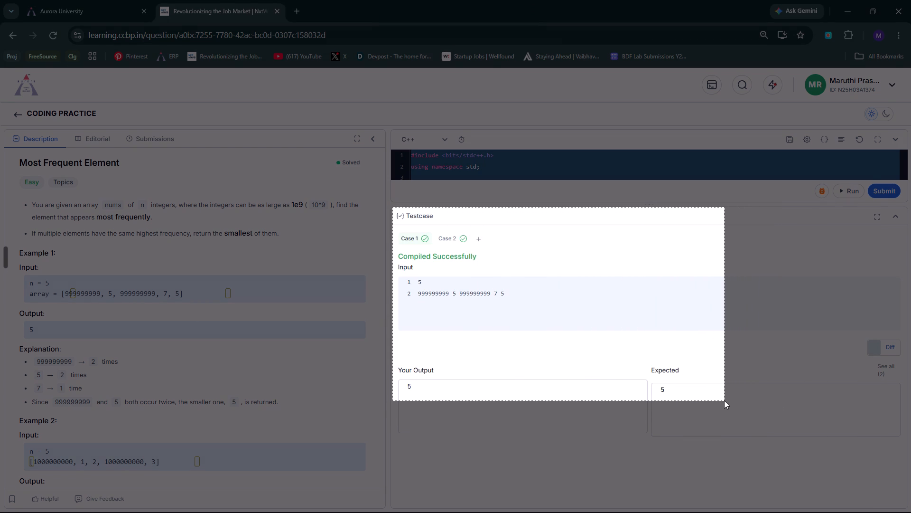
pyautogui.moveTo(724, 400); pyautogui.dragTo(724, 400)
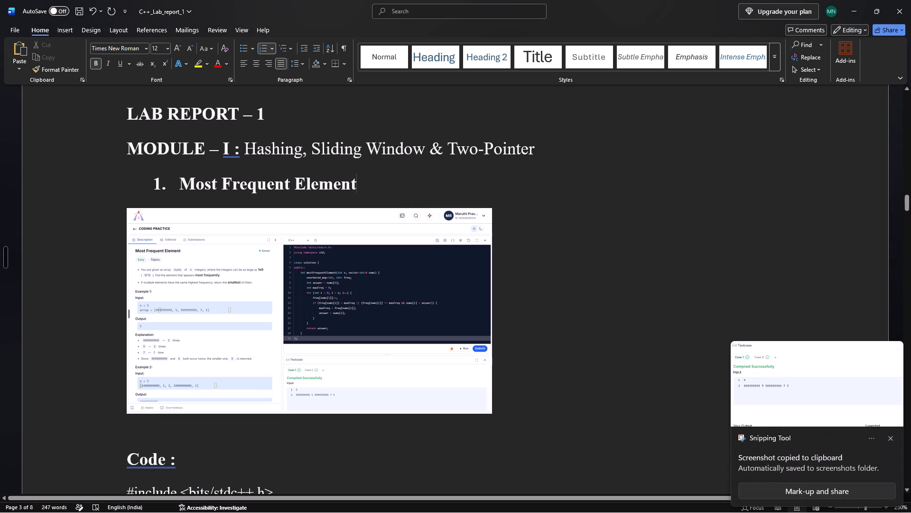
# Paste the captured Testcase picture after the Most Frequent Element screenshot in the Word report.
pyautogui.click(499, 408)
pyautogui.hotkey('ctrl', 'v')
pyautogui.hotkey('ctrl', 'v')
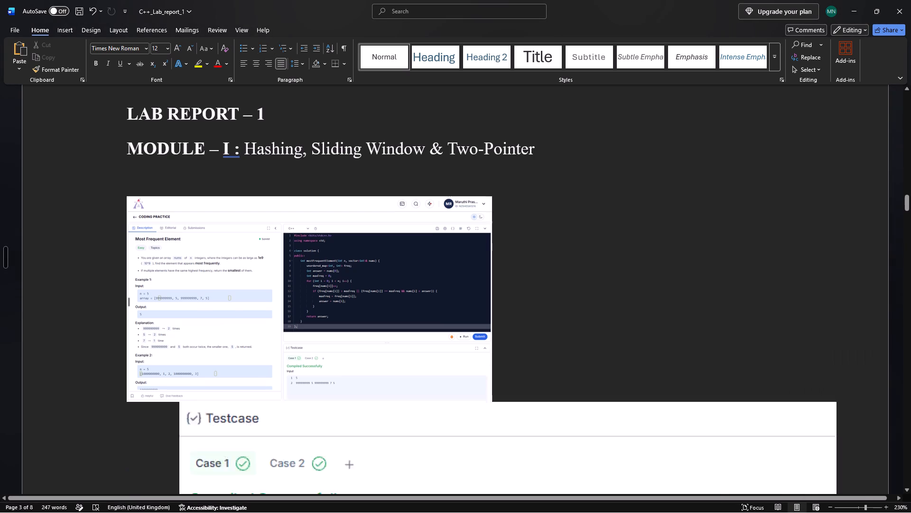
# Shrink the pasted Testcase picture proportionally to about two-fifths of its size.
pyautogui.click(435, 391)
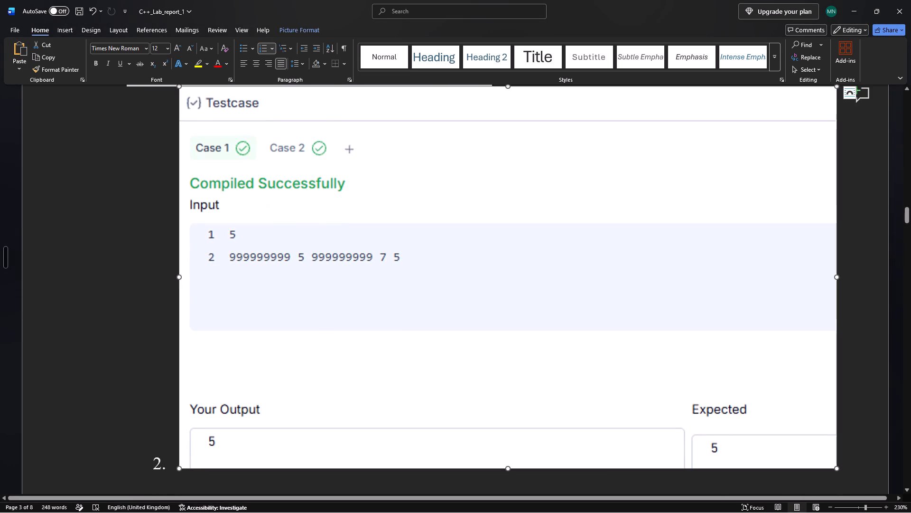
pyautogui.moveTo(177, 468); pyautogui.dragTo(575, 216)
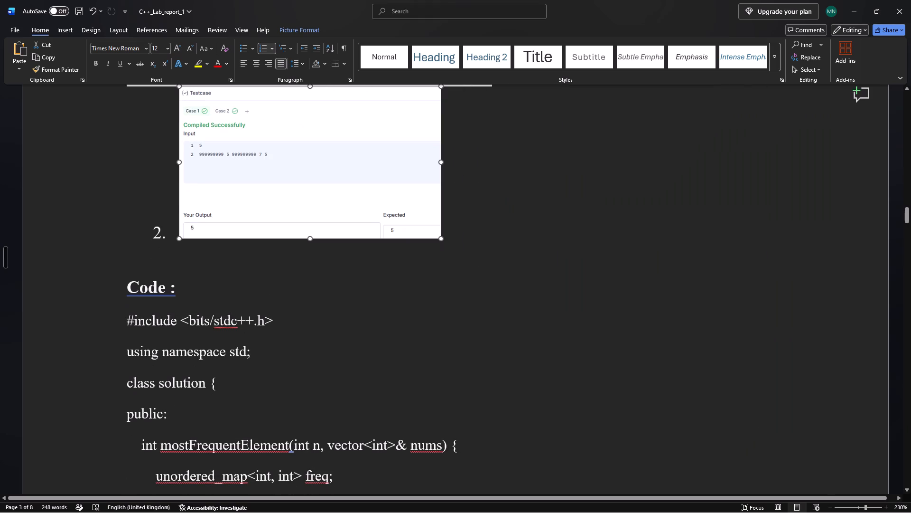
# Remove the stray list number before the Testcase picture so it sits beside the Most Frequent Element screenshot.
pyautogui.scroll(-3, 464, 342)
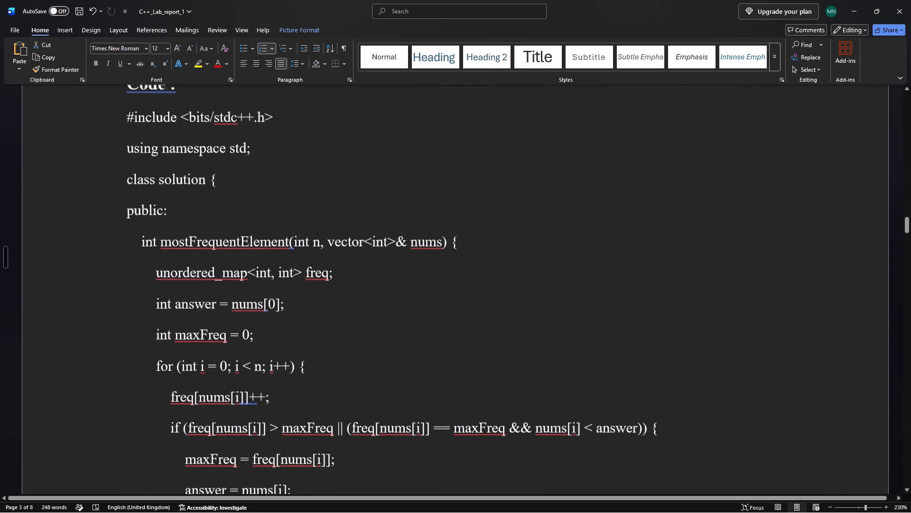
pyautogui.scroll(1, 464, 342)
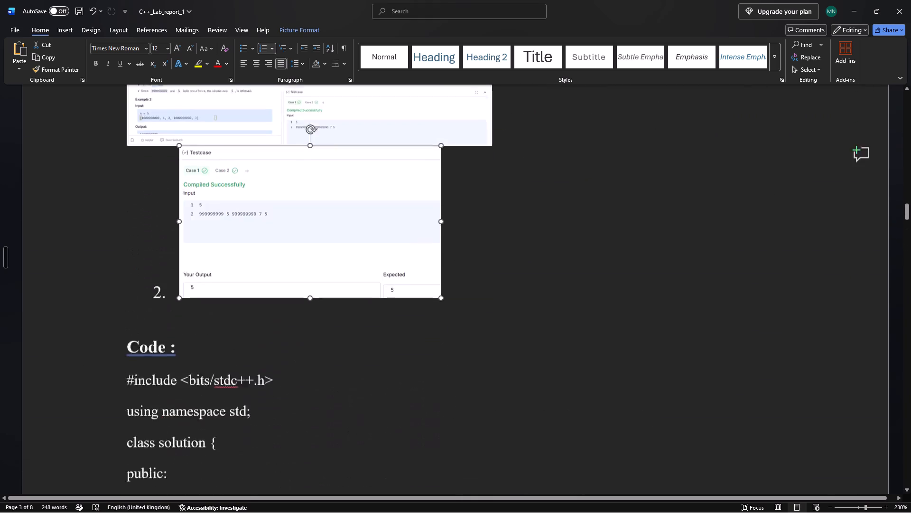
pyautogui.scroll(1, 464, 342)
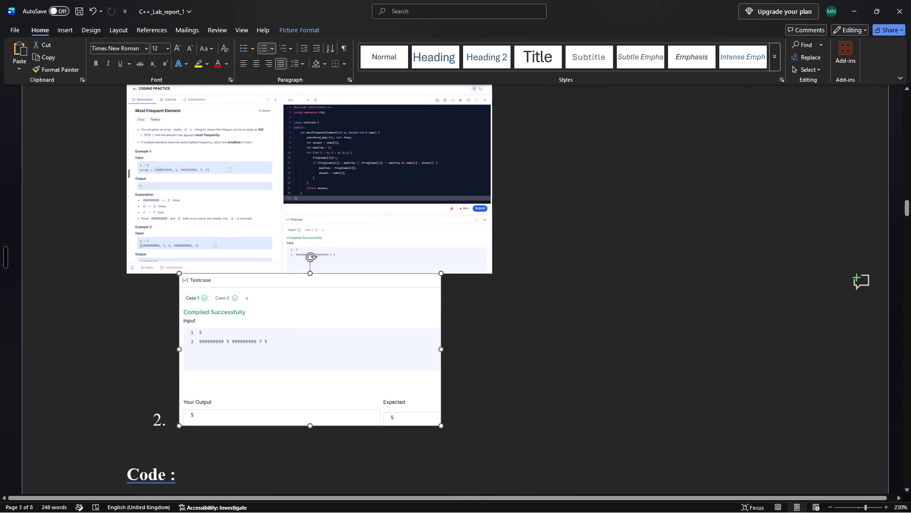
pyautogui.click(169, 420)
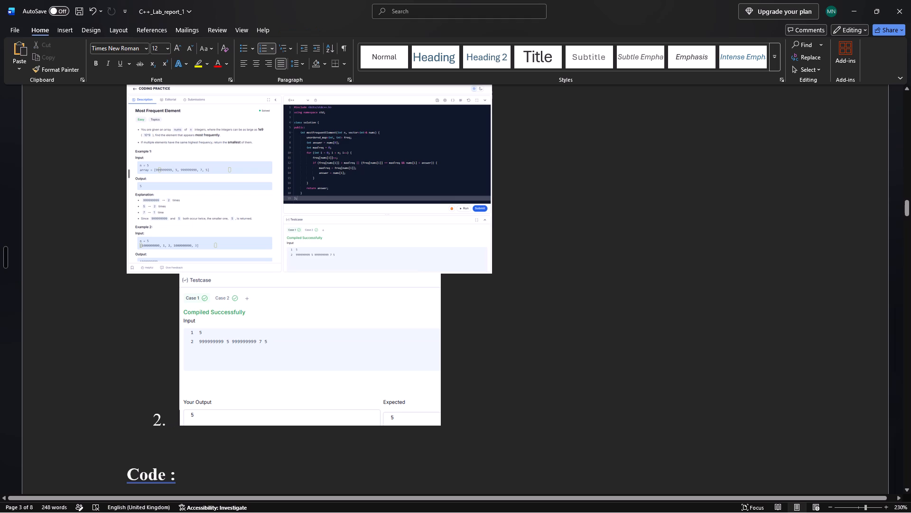
pyautogui.click(169, 420)
pyautogui.press('BackSpace')
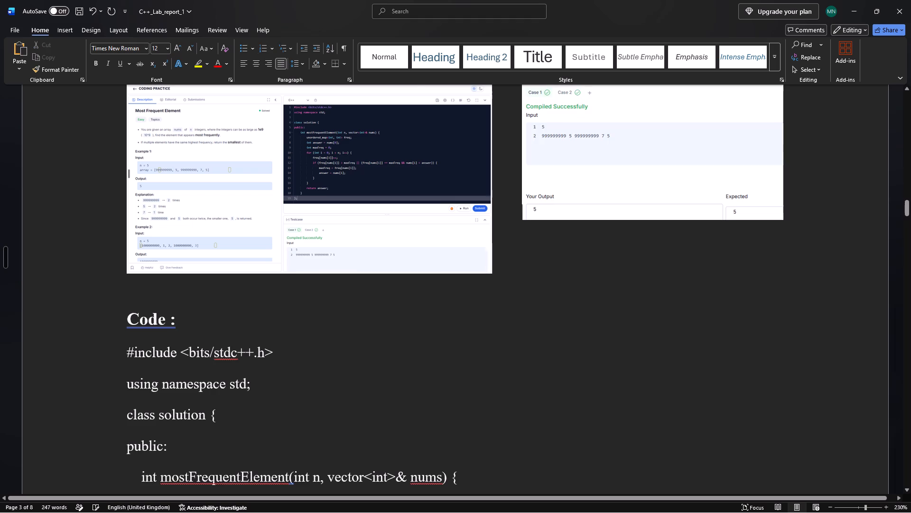
pyautogui.scroll(1, 169, 420)
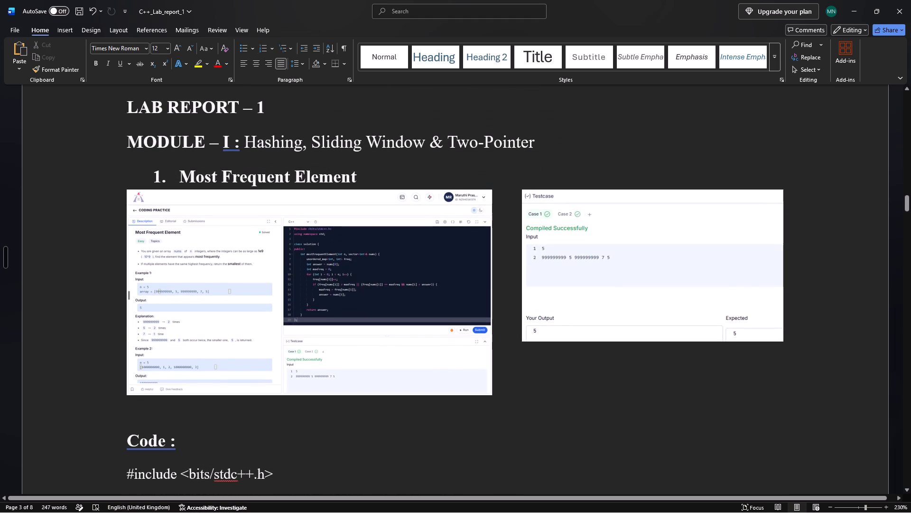
# Add two blank lines above the "2. Jump Game" heading to push it onto the next page.
pyautogui.scroll(-5, 201, 387)
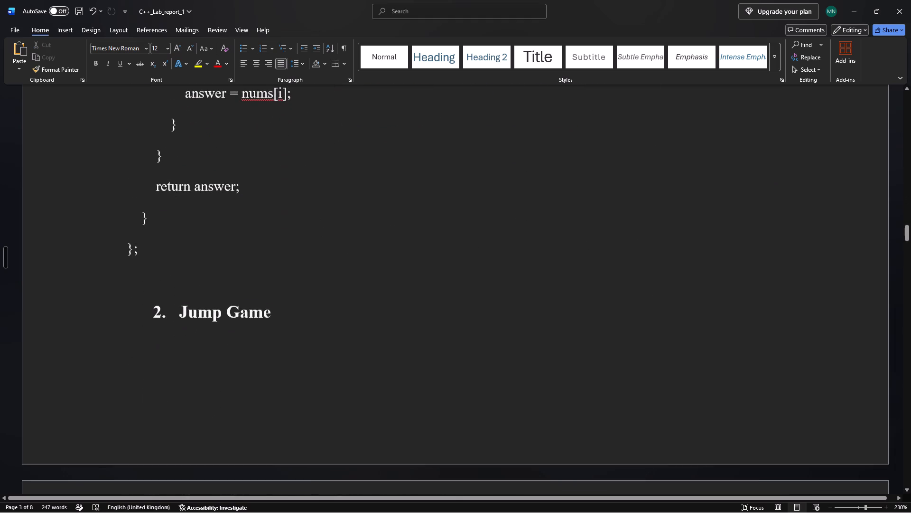
pyautogui.click(168, 292)
pyautogui.press('Return')
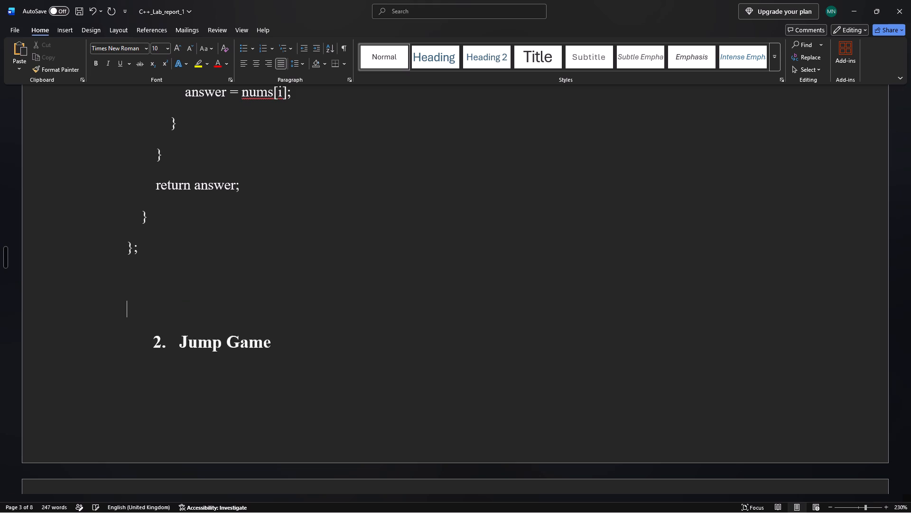
pyautogui.press('Return')
# Put the insertion point after the report's Jump Game screenshot, and open the Jump Game problem from the Coding Practice list in Chrome.
pyautogui.scroll(-3, 168, 292)
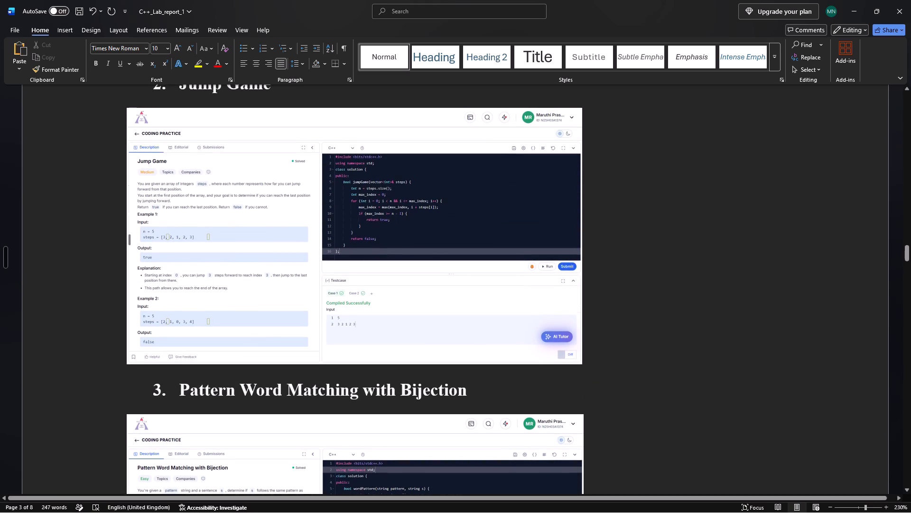
pyautogui.click(593, 358)
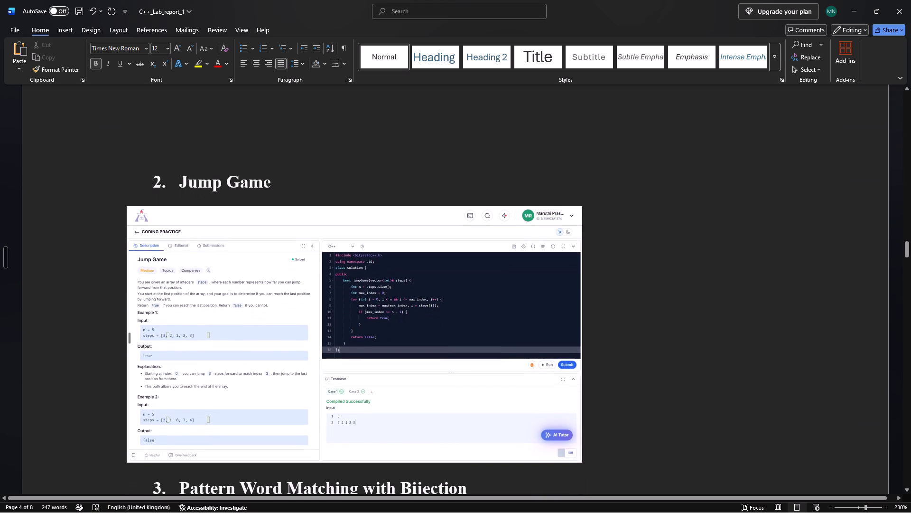
pyautogui.scroll(-1, 593, 358)
pyautogui.hotkey('alt', 'Tab')
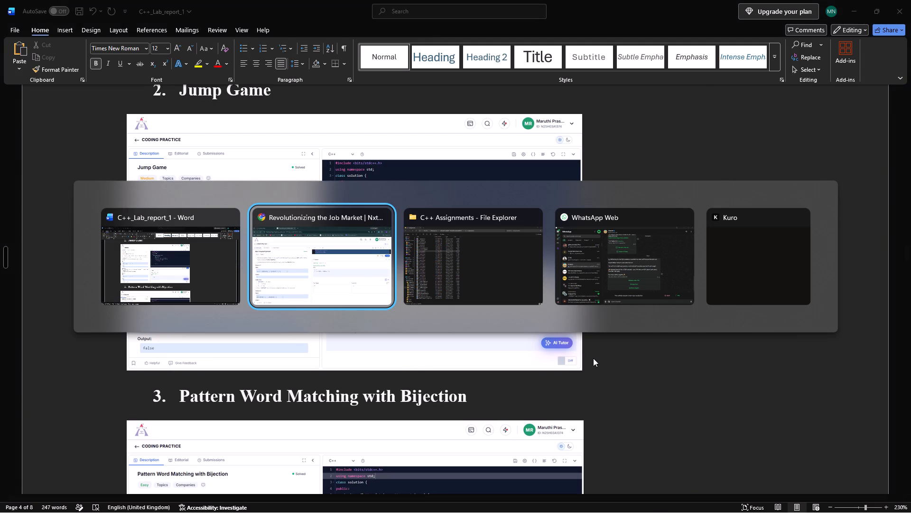
pyautogui.hscroll(13, 303, 369)
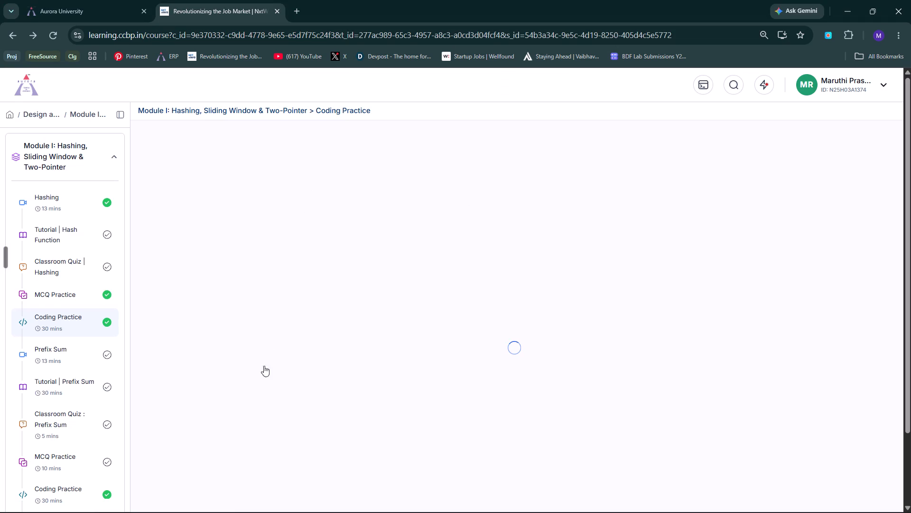
pyautogui.scroll(-1, 256, 344)
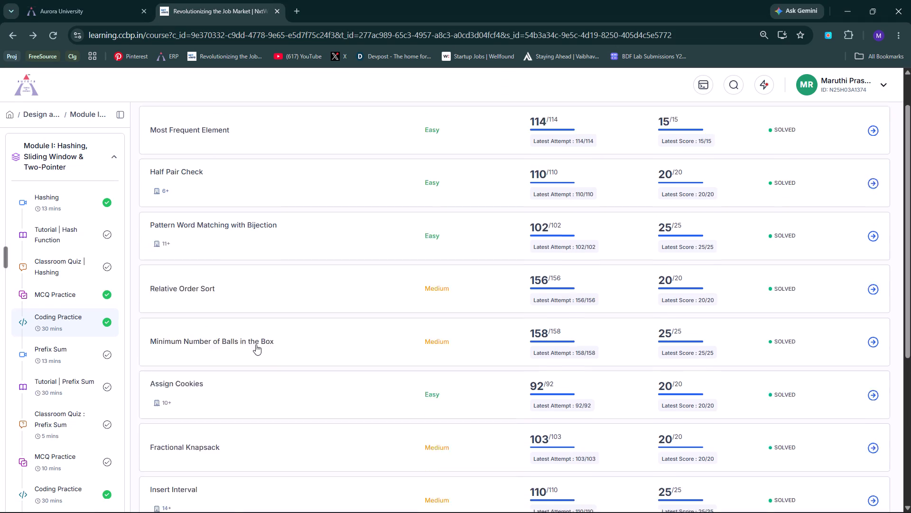
pyautogui.scroll(-1, 256, 344)
pyautogui.scroll(-2, 229, 448)
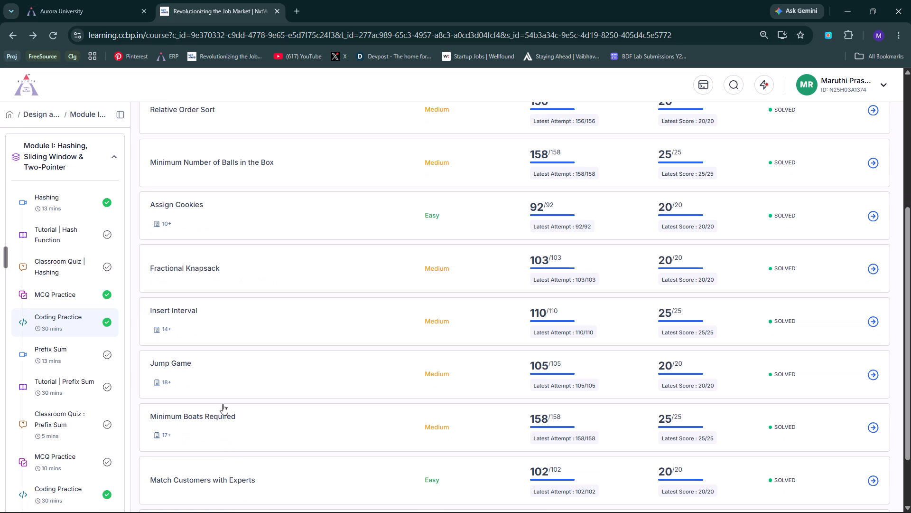
pyautogui.click(223, 368)
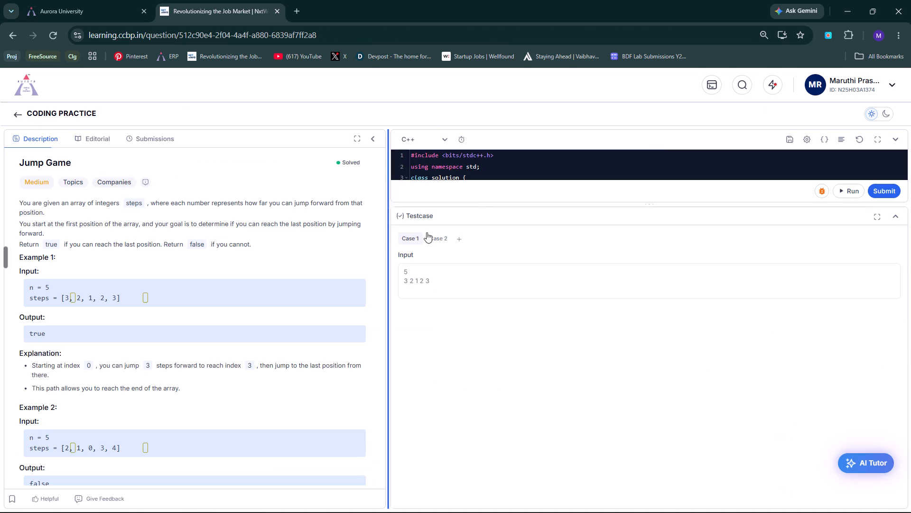
# Run the Jump Game code, enlarge the Testcase area, and capture its Case 1 input and output as a screen snip.
pyautogui.click(848, 190)
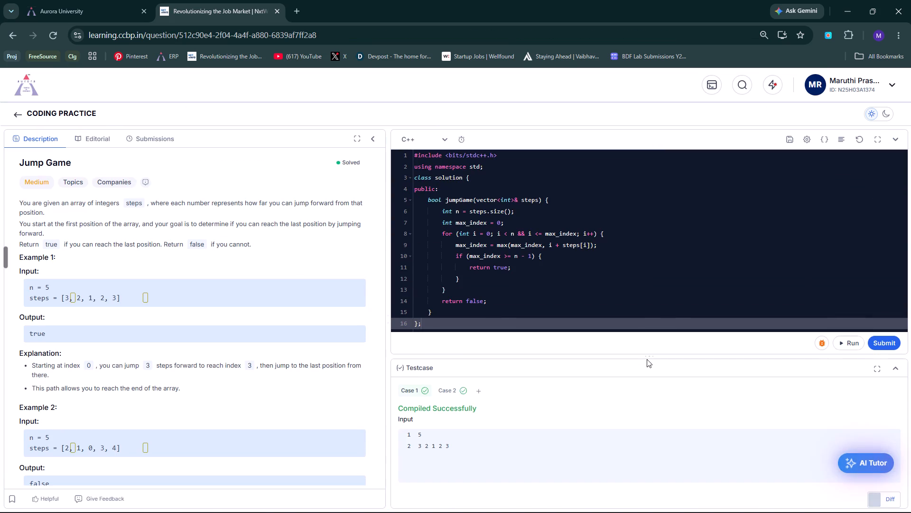
pyautogui.moveTo(645, 357); pyautogui.dragTo(649, 187)
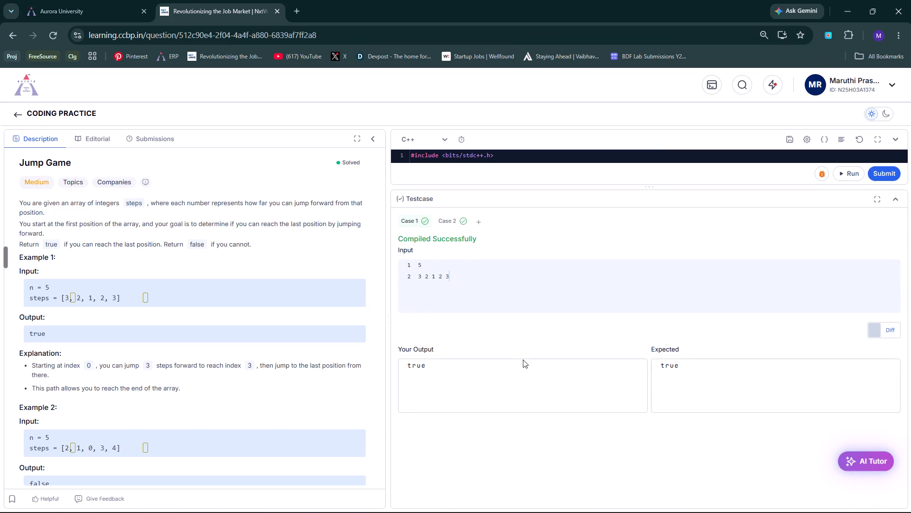
pyautogui.press('Print')
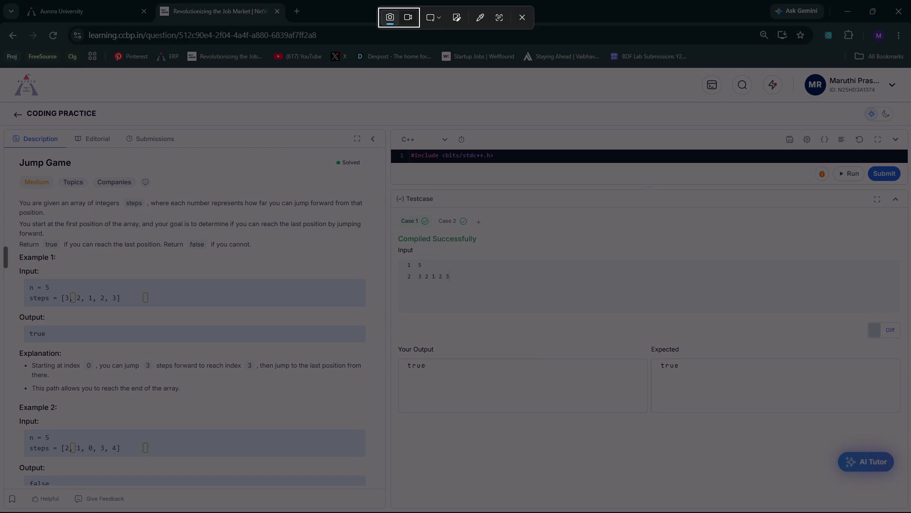
pyautogui.moveTo(391, 189); pyautogui.dragTo(659, 382)
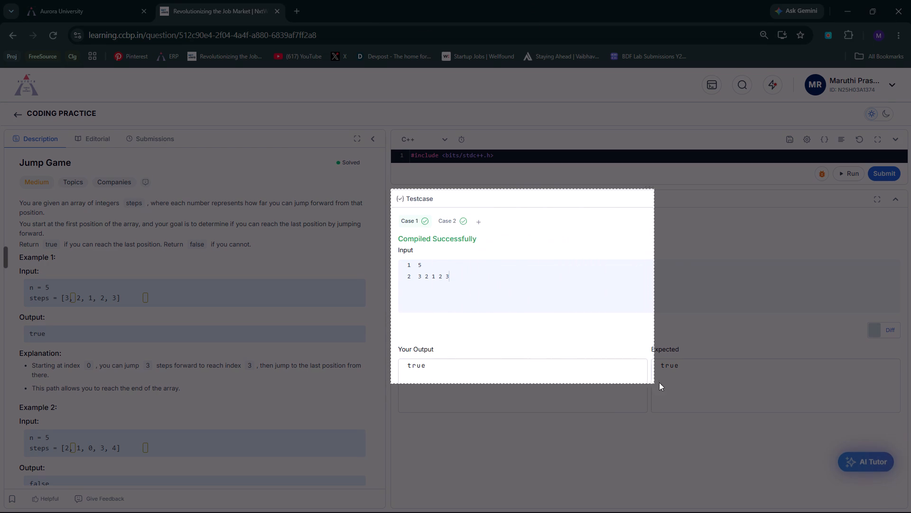
pyautogui.moveTo(659, 382); pyautogui.dragTo(688, 380)
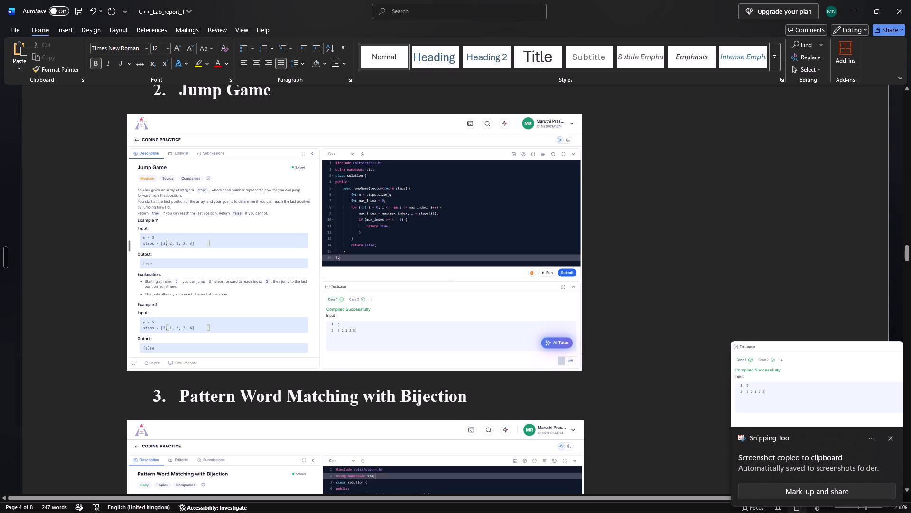
# Paste the captured Testcase picture after the Jump Game screenshot in the Word report.
pyautogui.hotkey('ctrl', 'v')
# Shrink the pasted Testcase picture proportionally to about 30 percent of its size so it fits beside the Jump Game screenshot.
pyautogui.click(202, 408)
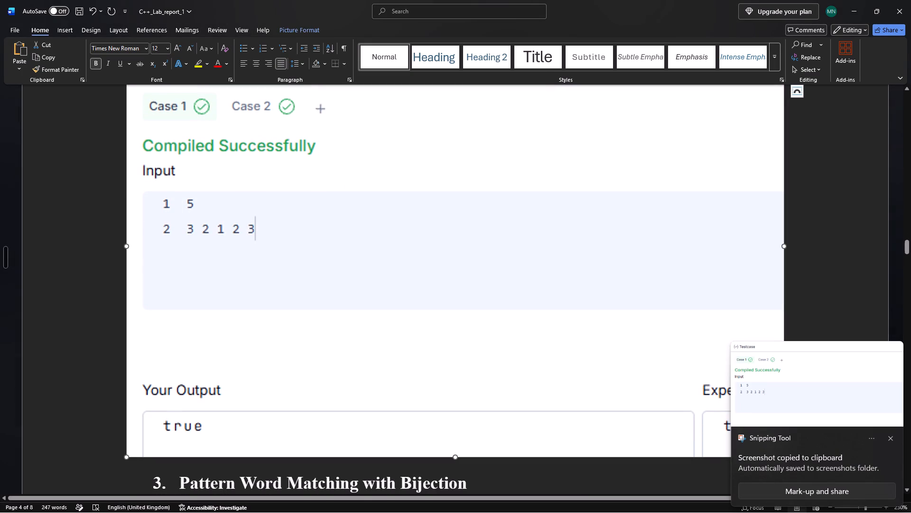
pyautogui.moveTo(126, 457); pyautogui.dragTo(457, 300)
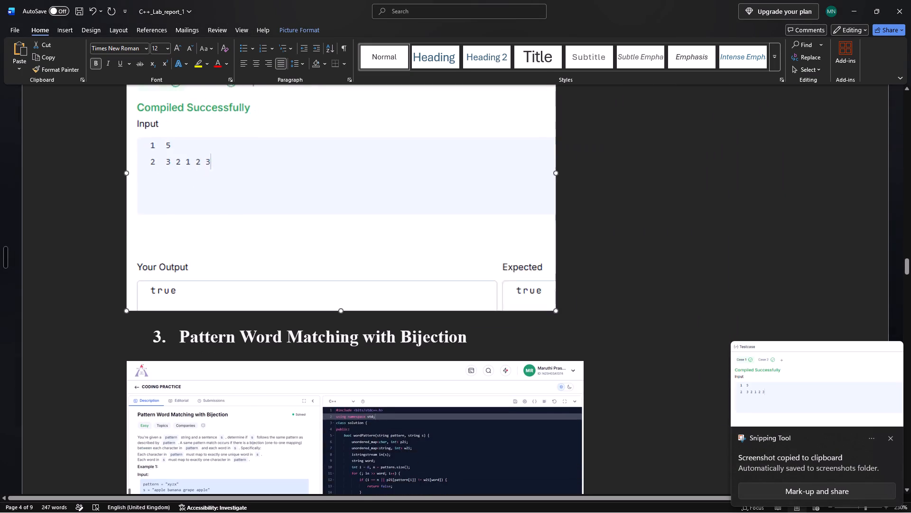
pyautogui.moveTo(457, 300); pyautogui.dragTo(544, 240)
pyautogui.scroll(1, 474, 326)
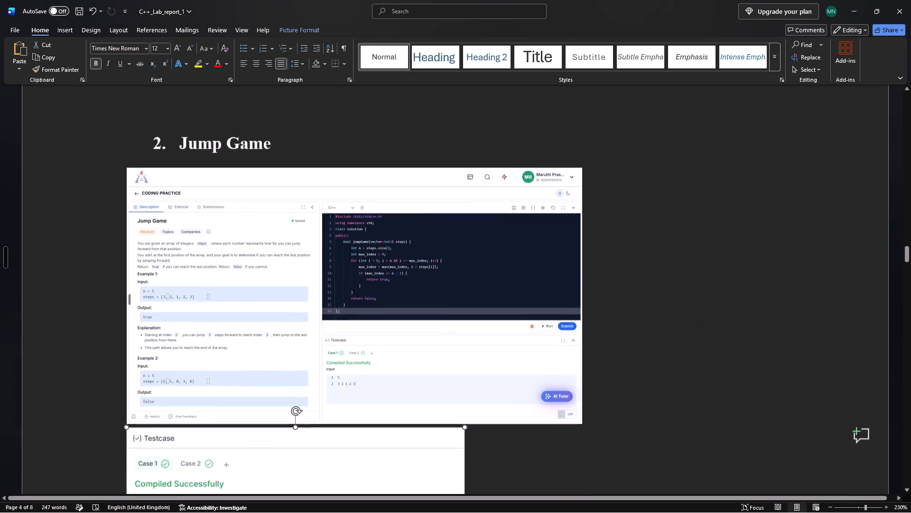
pyautogui.scroll(1, 474, 326)
pyautogui.moveTo(126, 450); pyautogui.dragTo(150, 429)
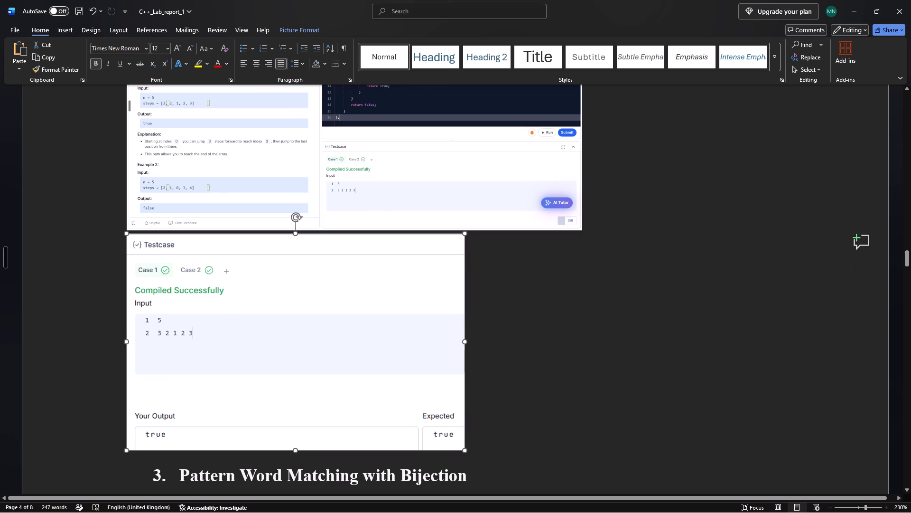
pyautogui.moveTo(150, 429); pyautogui.dragTo(462, 254)
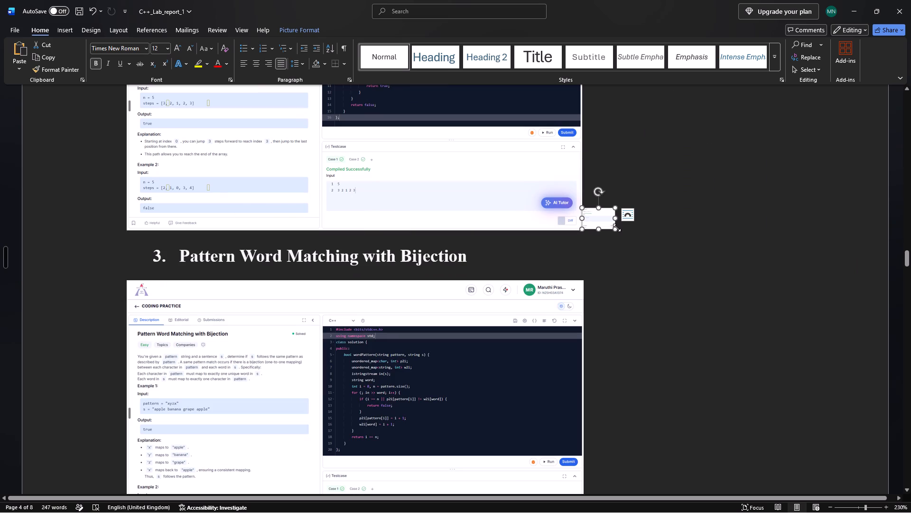
pyautogui.moveTo(616, 231); pyautogui.dragTo(728, 299)
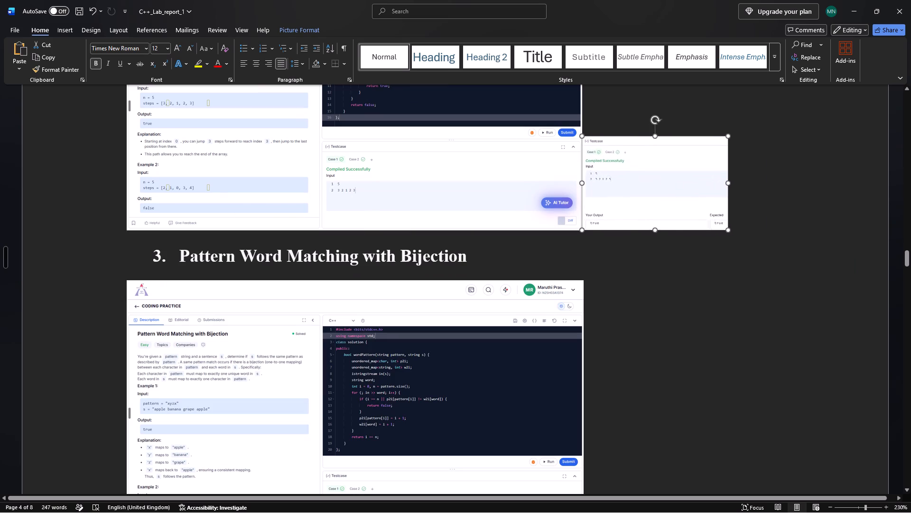
pyautogui.moveTo(728, 299); pyautogui.dragTo(746, 329)
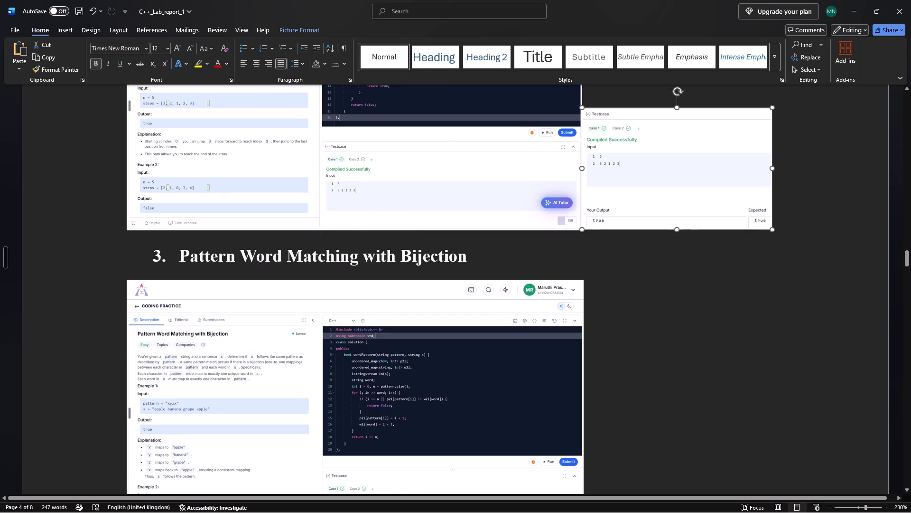
pyautogui.moveTo(746, 329); pyautogui.dragTo(747, 330)
# Insert one space before the Jump Game screenshot and two spaces between it and the Testcase picture.
pyautogui.click(797, 223)
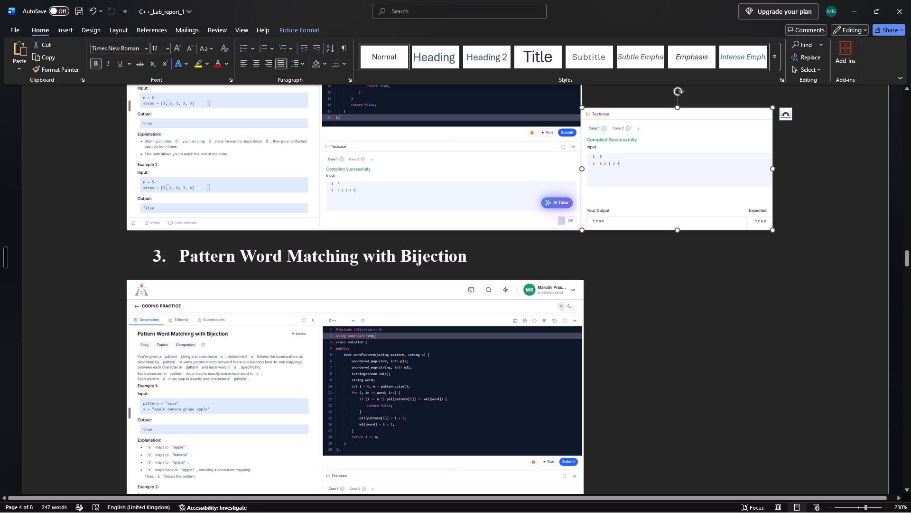
pyautogui.hotkey('ctrl', 'Left')
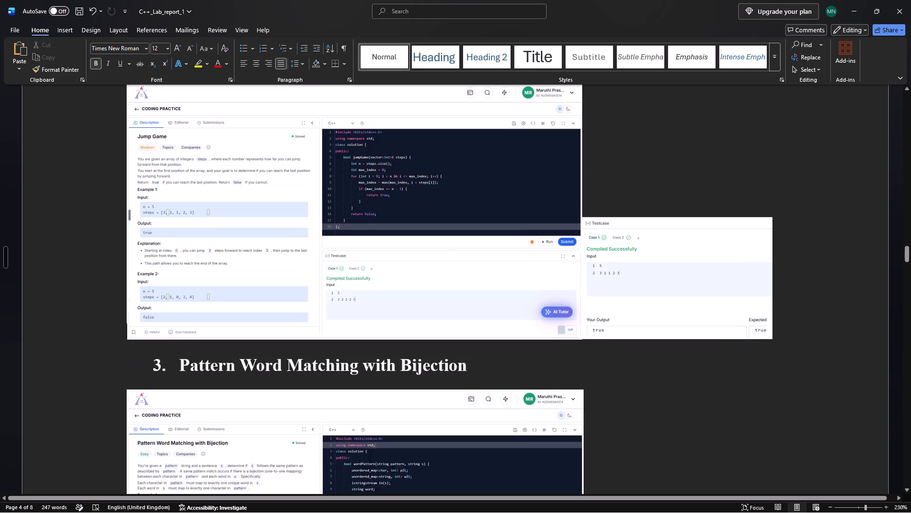
pyautogui.press('space')
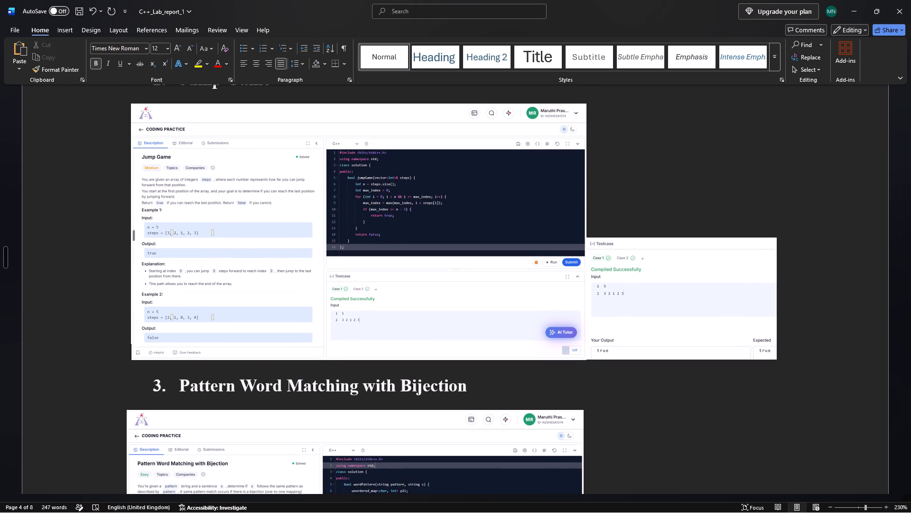
pyautogui.press('Right')
pyautogui.press('space')
pyautogui.press('space')
pyautogui.press('space')
pyautogui.press('space')
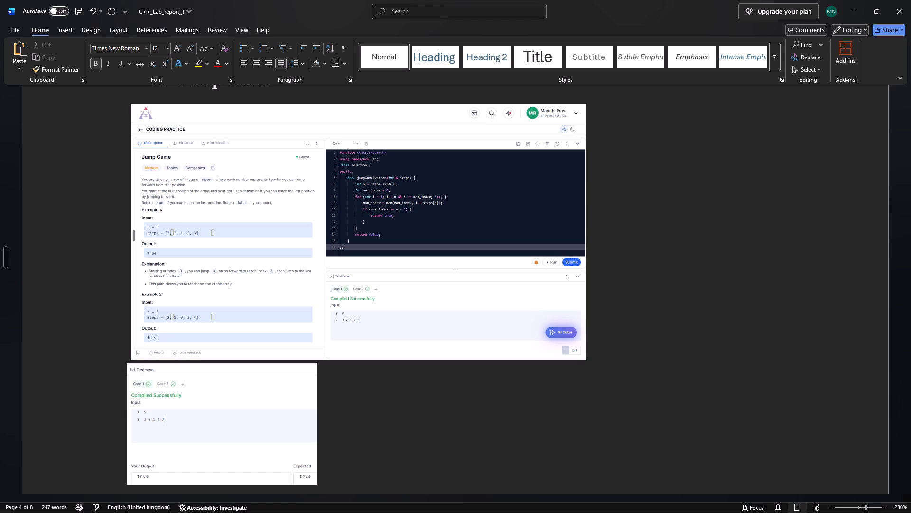
pyautogui.press('BackSpace')
pyautogui.press('BackSpace')
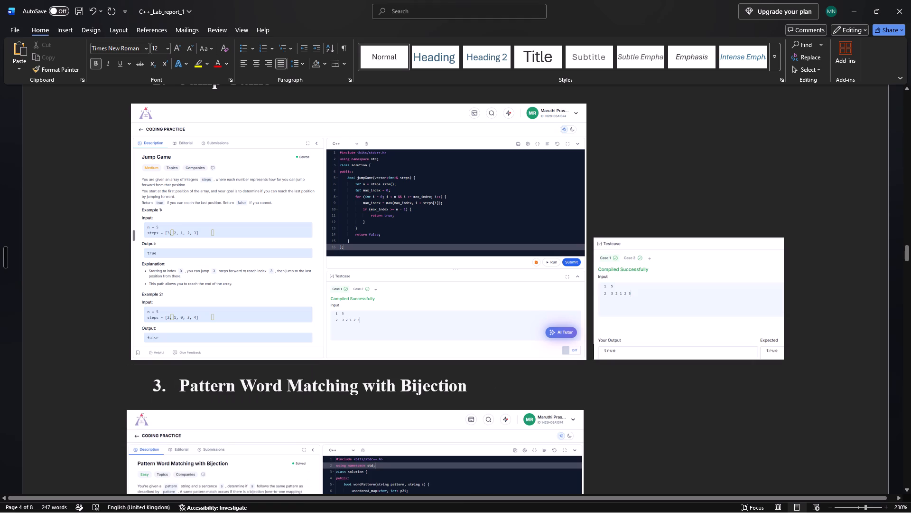
# Shrink the Jump Game screenshot proportionally to about 83 percent of its size.
pyautogui.click(492, 287)
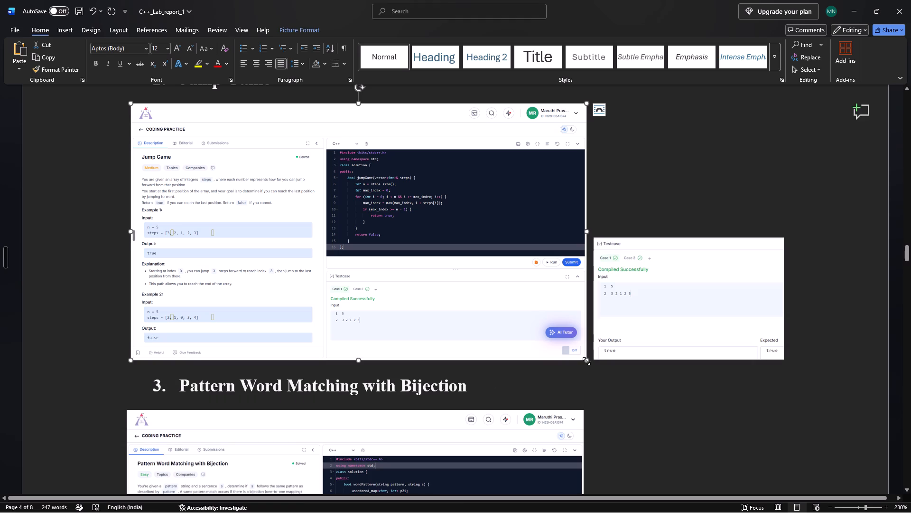
pyautogui.moveTo(587, 358); pyautogui.dragTo(508, 295)
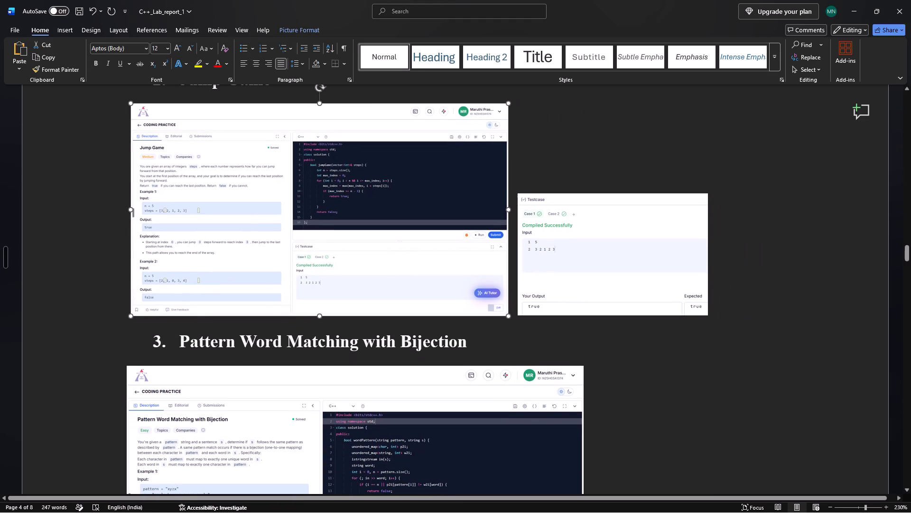
pyautogui.moveTo(508, 295); pyautogui.dragTo(508, 294)
pyautogui.click(563, 176)
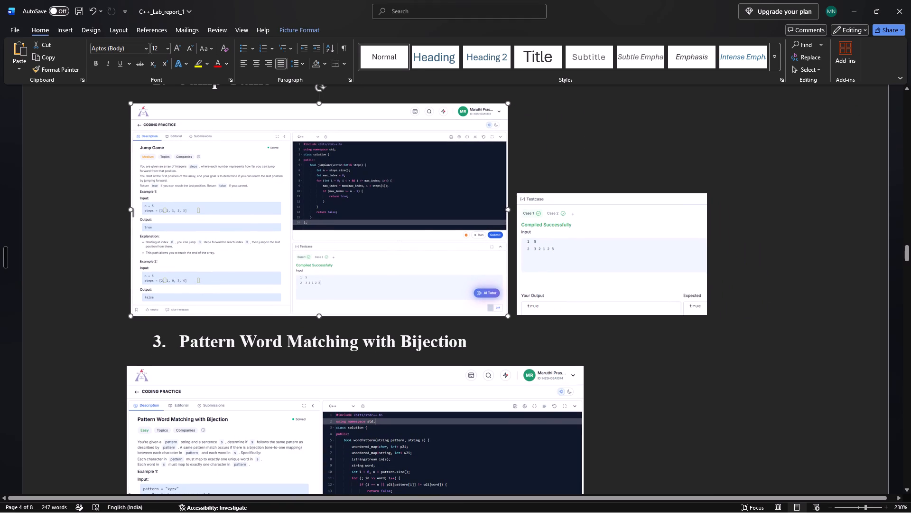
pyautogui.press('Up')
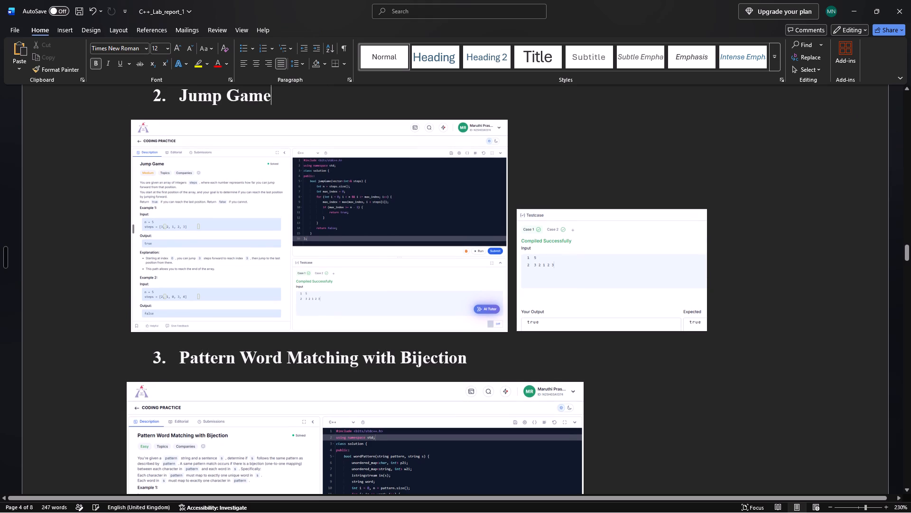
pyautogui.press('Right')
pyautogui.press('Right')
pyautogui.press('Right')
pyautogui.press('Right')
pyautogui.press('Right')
# Add a "Code :" line below the Jump Game pictures, followed by an empty line above the "3. Pattern Word Matching with Bijection" heading.
pyautogui.scroll(-1, 487, 173)
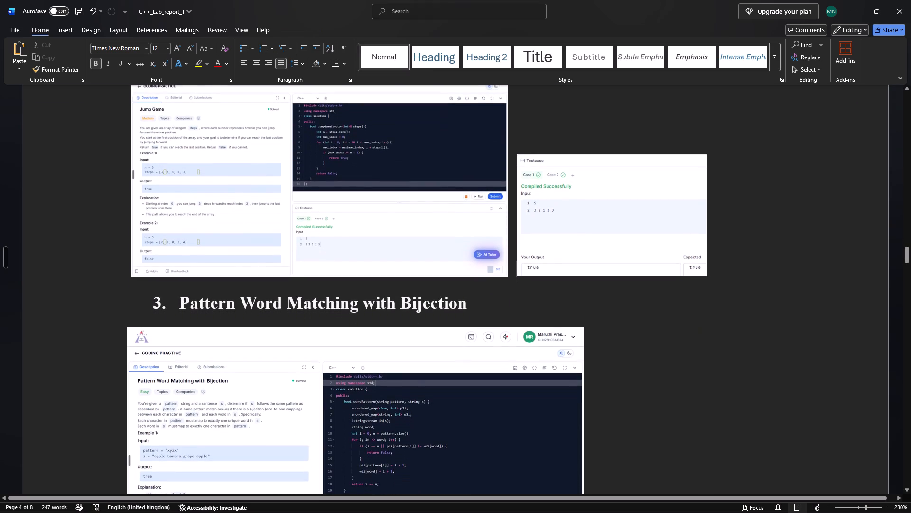
pyautogui.click(738, 273)
pyautogui.press('Return')
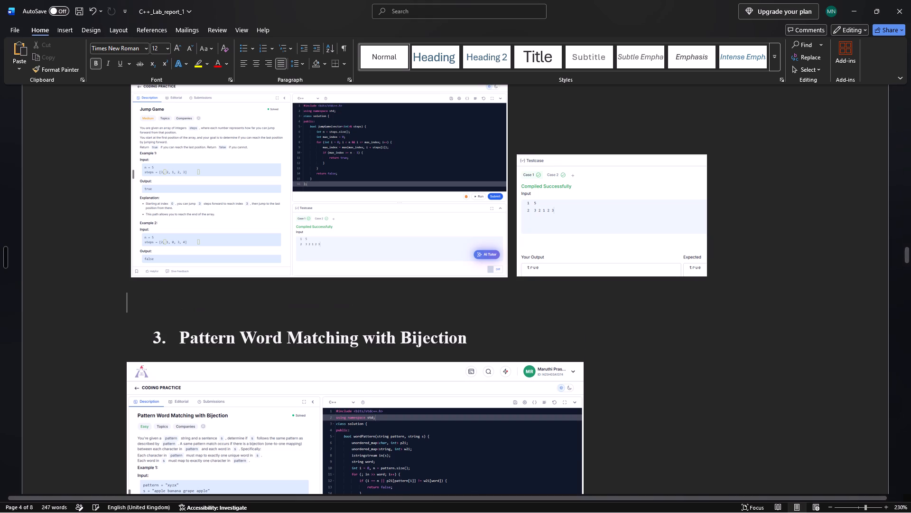
pyautogui.write('Code')
pyautogui.press('space')
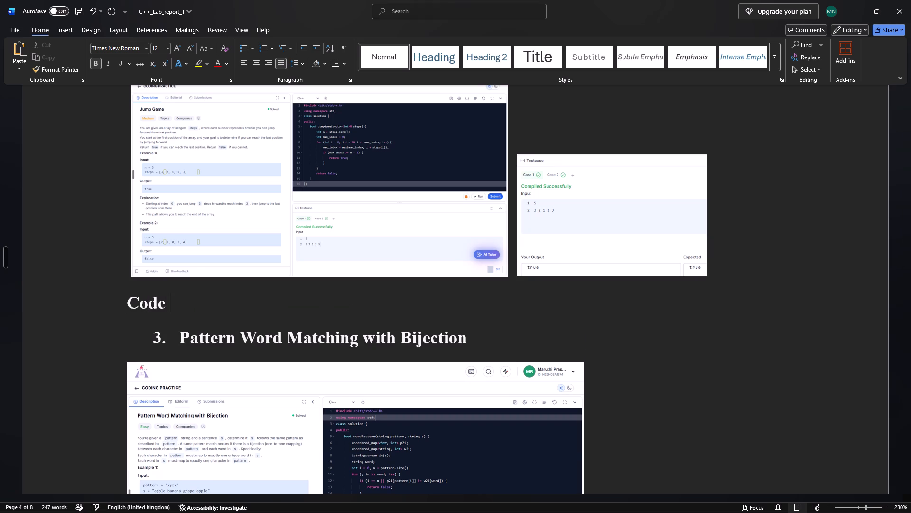
pyautogui.hotkey('shift', ':')
pyautogui.press('Return')
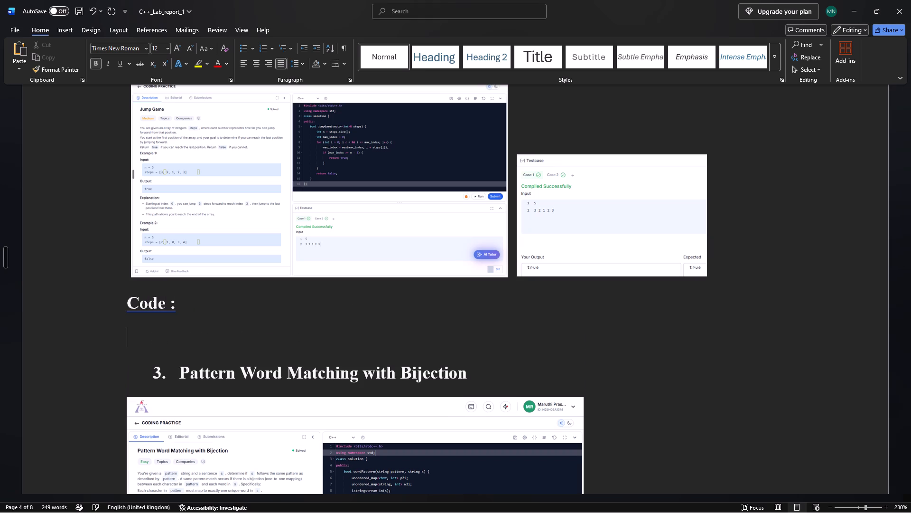
# Copy the Jump Game solution class, without the include and namespace lines, from the course site in Chrome into the Word report under "Code :".
pyautogui.hotkey('alt', 'Tab')
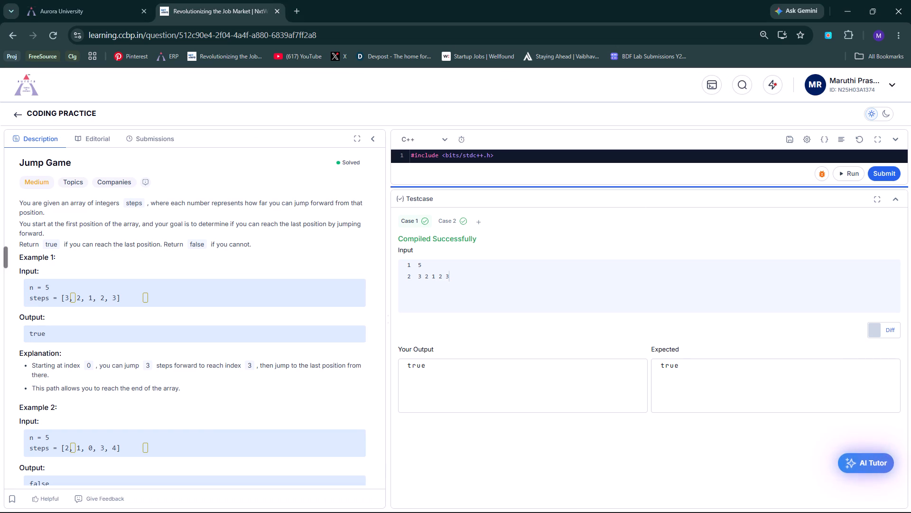
pyautogui.moveTo(650, 187); pyautogui.dragTo(661, 469)
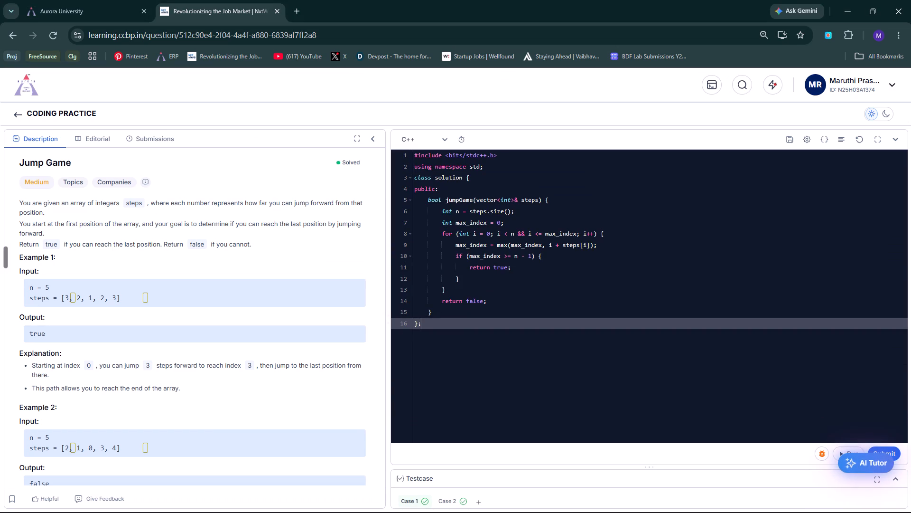
pyautogui.moveTo(432, 325); pyautogui.dragTo(414, 157)
pyautogui.click(415, 175)
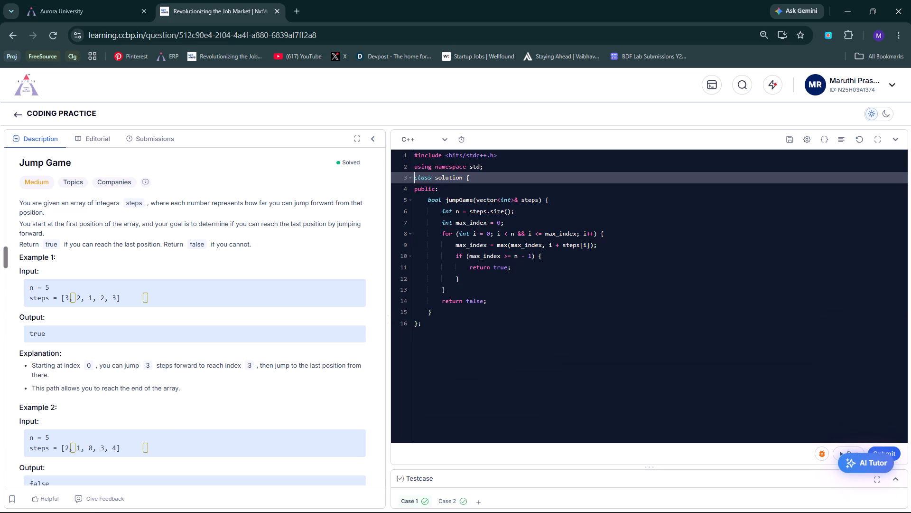
pyautogui.moveTo(415, 175); pyautogui.dragTo(439, 337)
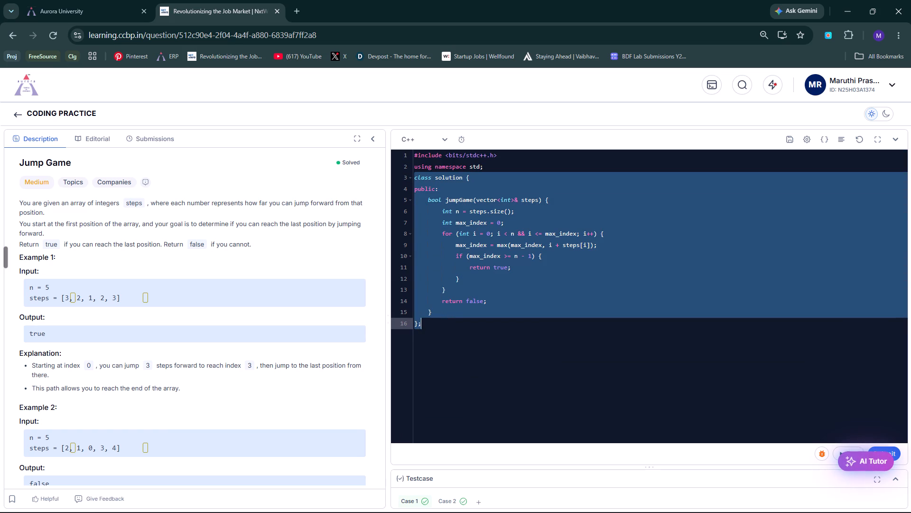
pyautogui.hotkey('ctrl', 'c')
pyautogui.hotkey('alt', 'Tab')
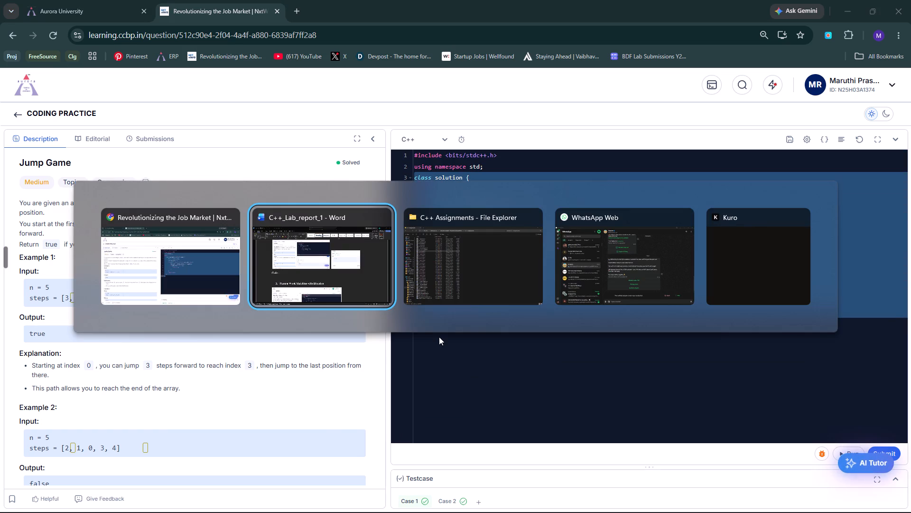
pyautogui.hotkey('ctrl', 'v')
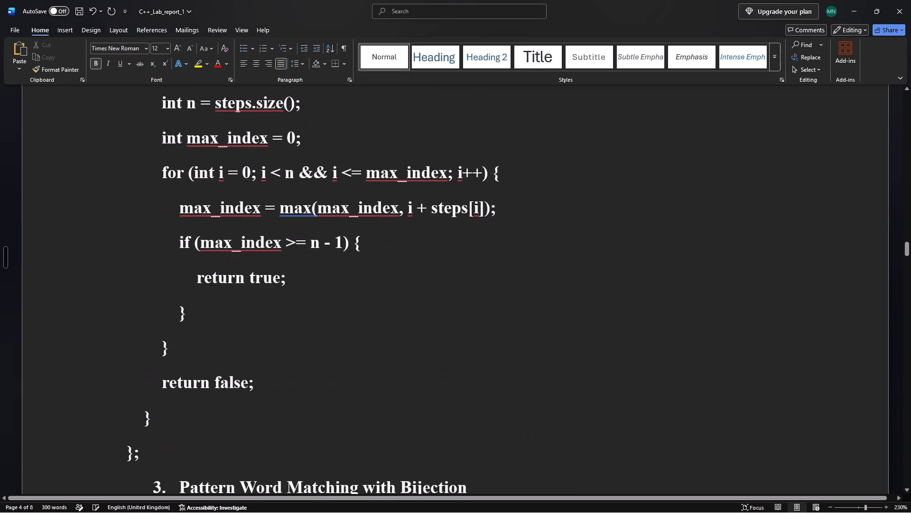
# Remove the bold formatting from the pasted Jump Game code and set its font size to 10.
pyautogui.moveTo(157, 443); pyautogui.dragTo(162, 87)
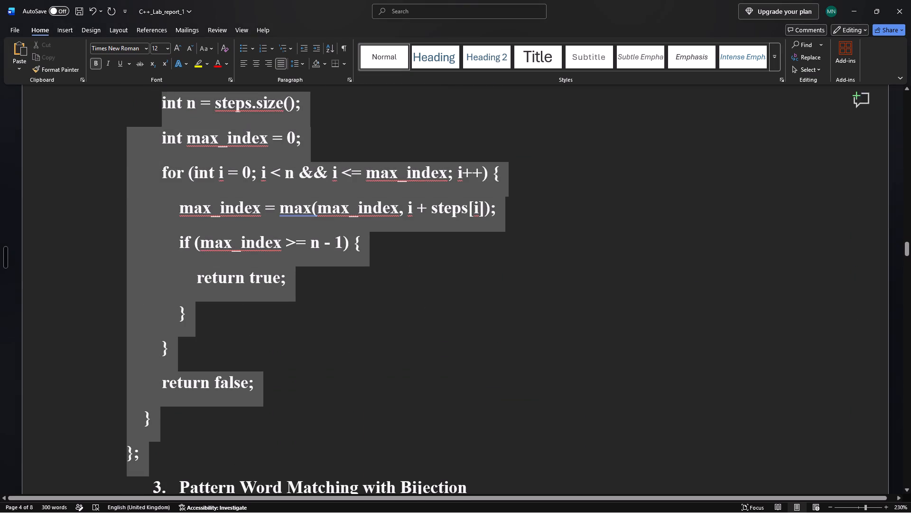
pyautogui.moveTo(162, 87); pyautogui.dragTo(139, 129)
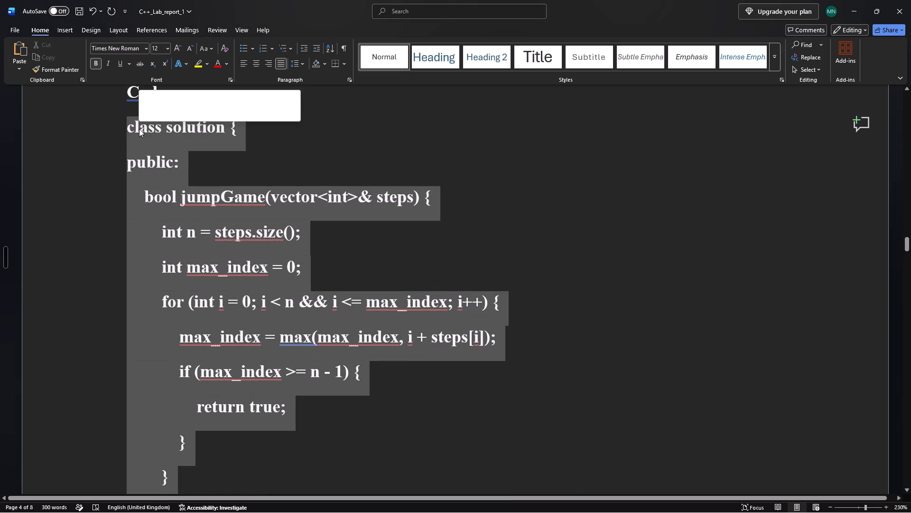
pyautogui.click(144, 114)
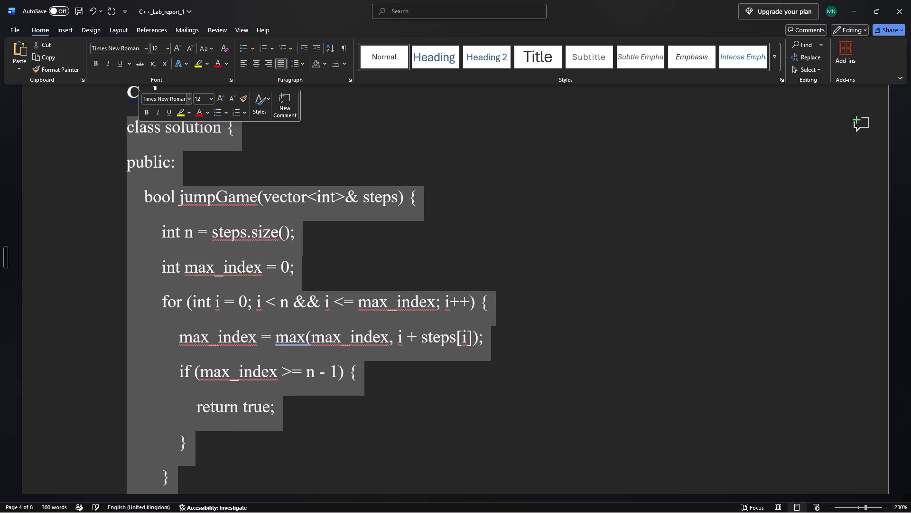
pyautogui.click(203, 97)
pyautogui.write('10')
pyautogui.press('Return')
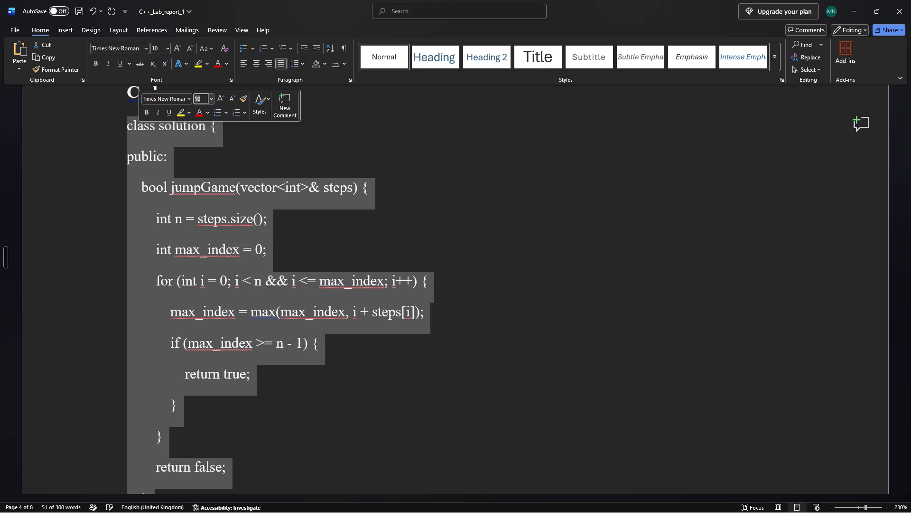
pyautogui.click(198, 272)
# Insert a page break after the Jump Game code so "3. Pattern Word Matching with Bijection" starts a new page with no empty line above it.
pyautogui.scroll(-1, 198, 272)
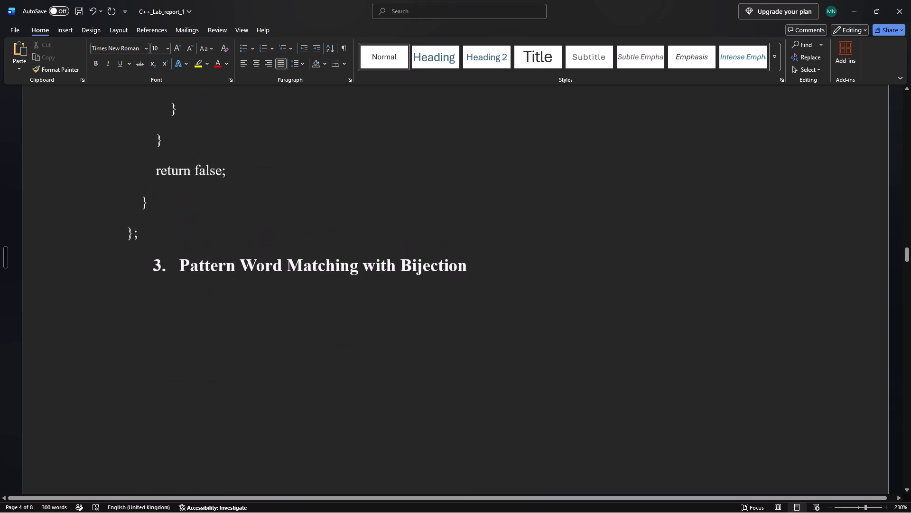
pyautogui.hscroll(1, 165, 237)
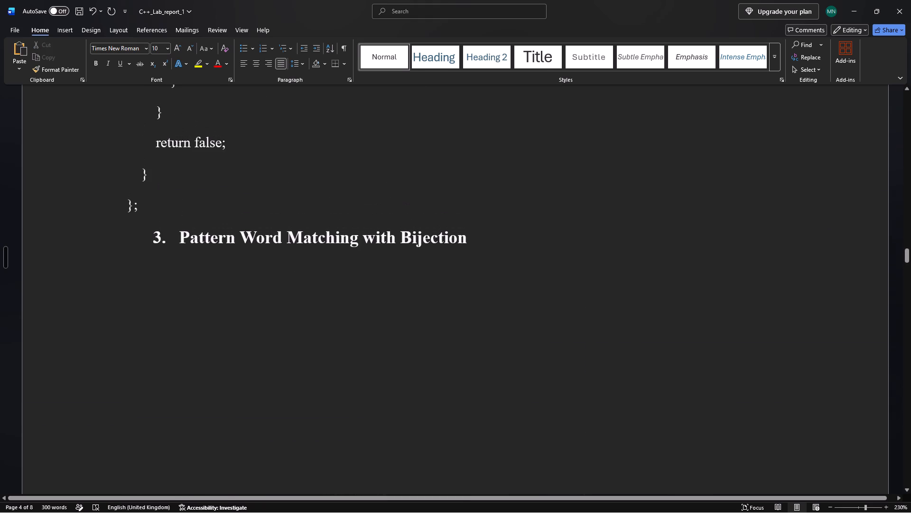
pyautogui.click(150, 222)
pyautogui.press('Return')
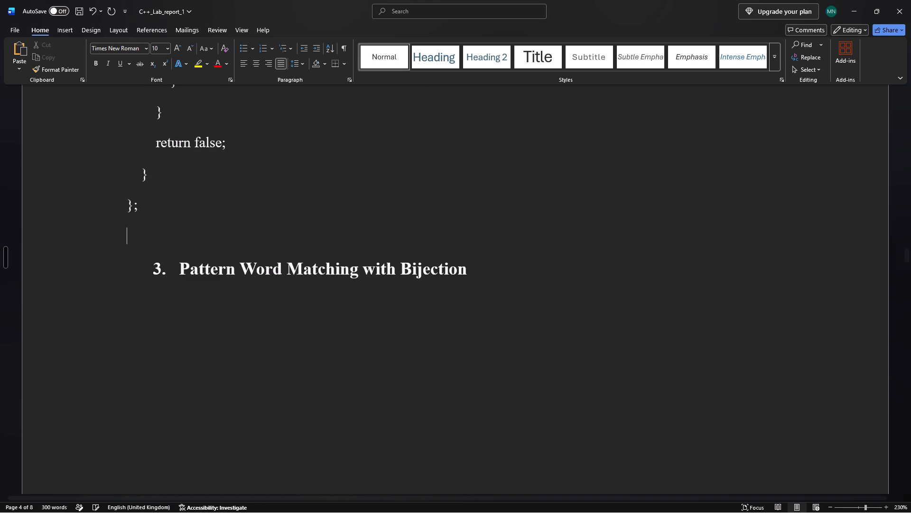
pyautogui.hotkey('ctrl', 'Return')
pyautogui.scroll(-1, 150, 222)
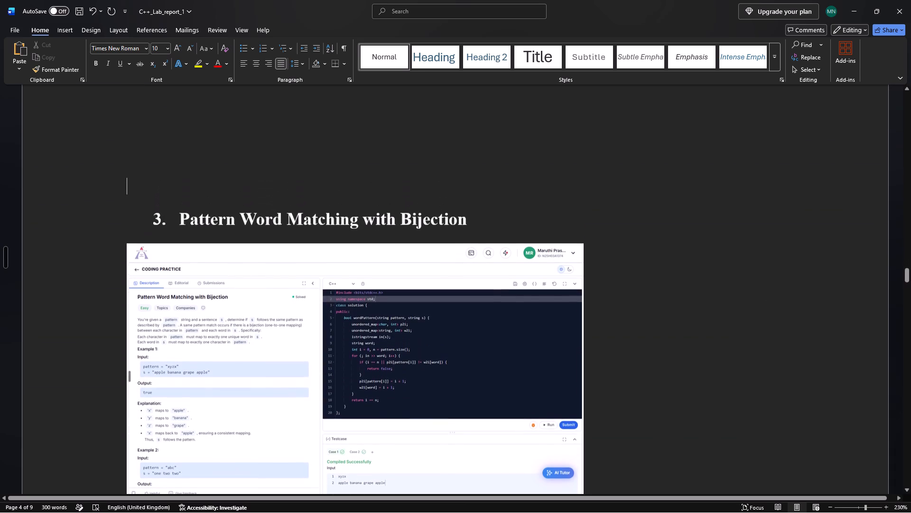
pyautogui.scroll(-1, 150, 222)
pyautogui.press('Delete')
# Shrink the Pattern Word Matching screenshot proportionally to about 71 percent of its size.
pyautogui.scroll(-1, 150, 222)
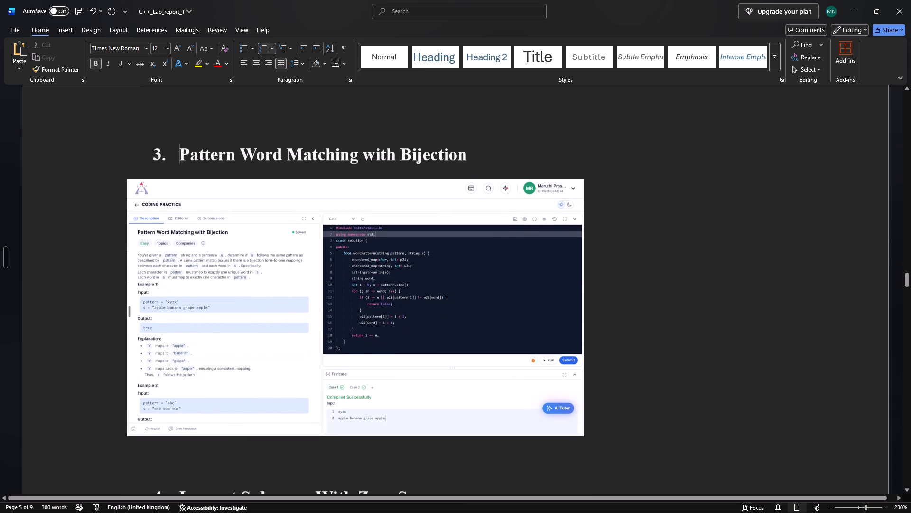
pyautogui.scroll(-1, 150, 222)
pyautogui.click(534, 209)
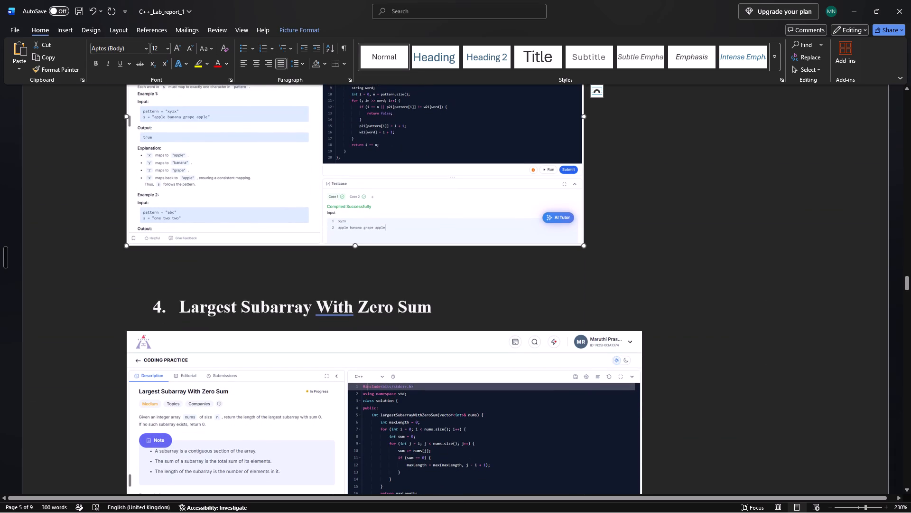
pyautogui.moveTo(584, 247); pyautogui.dragTo(423, 196)
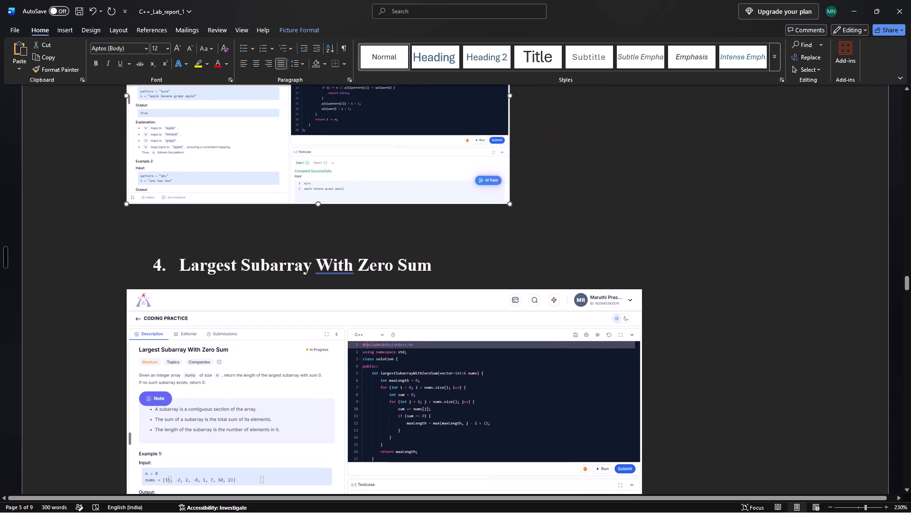
pyautogui.moveTo(423, 196); pyautogui.dragTo(396, 171)
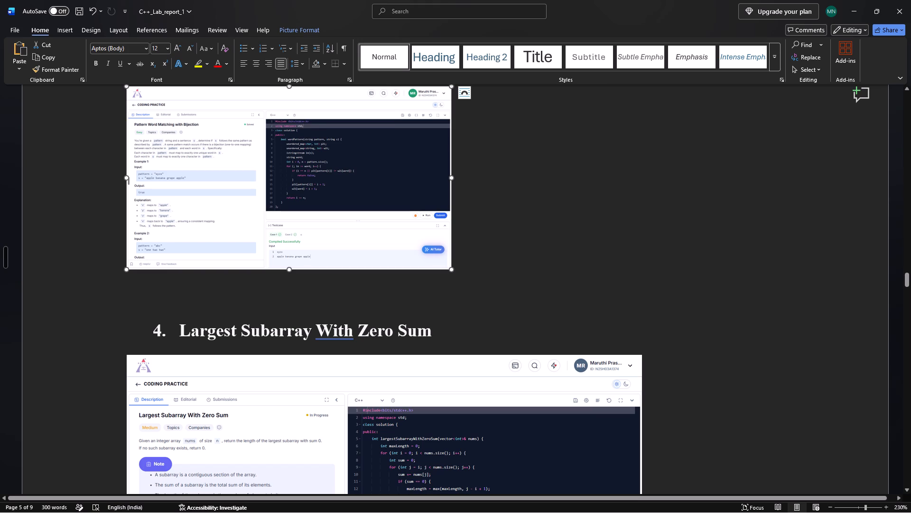
pyautogui.click(463, 260)
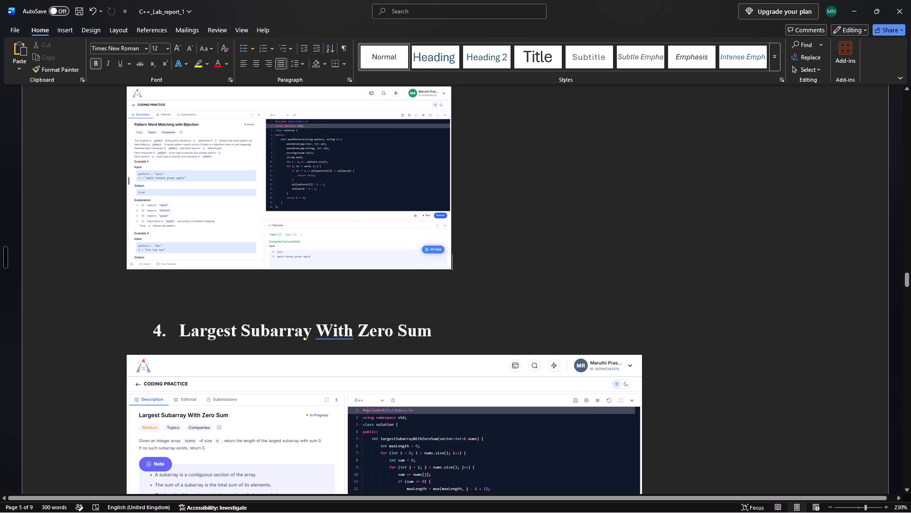
# Open the Pattern Word Matching with Bijection problem on the course site in Chrome and run its solution code.
pyautogui.hotkey('alt', 'Tab')
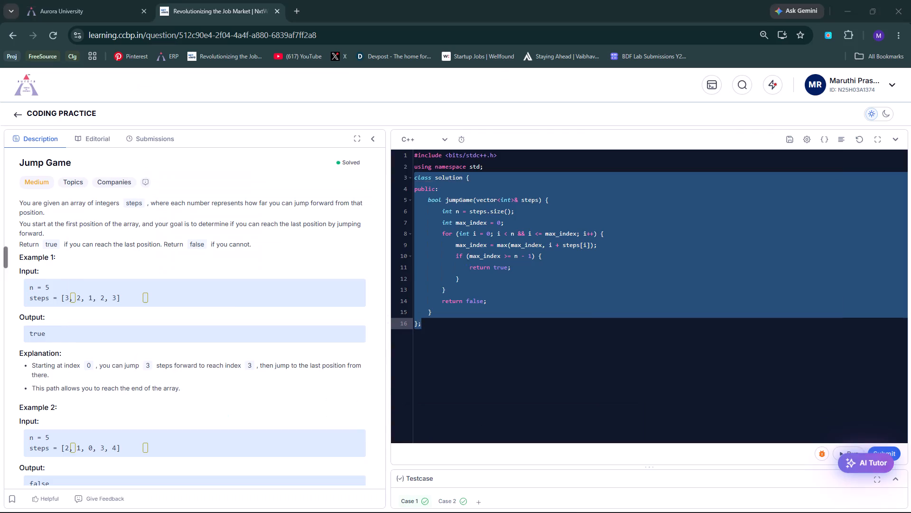
pyautogui.hscroll(10, 229, 304)
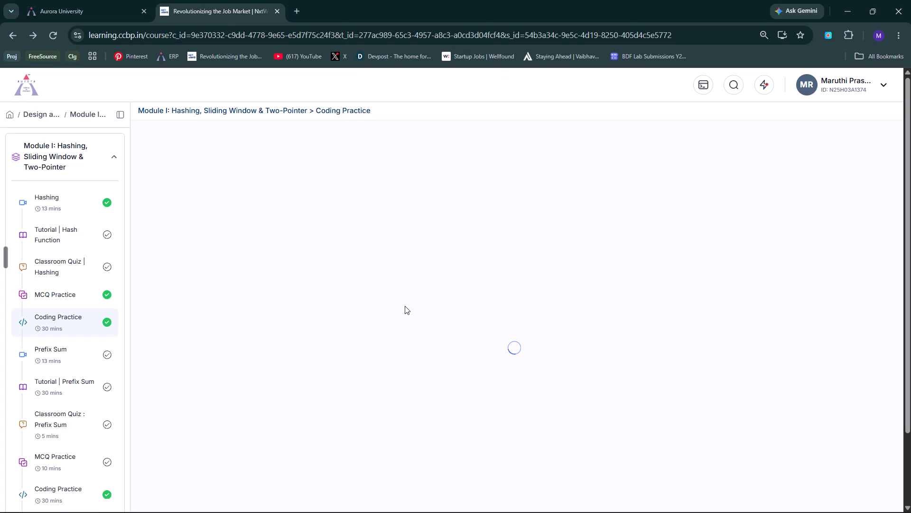
pyautogui.click(262, 285)
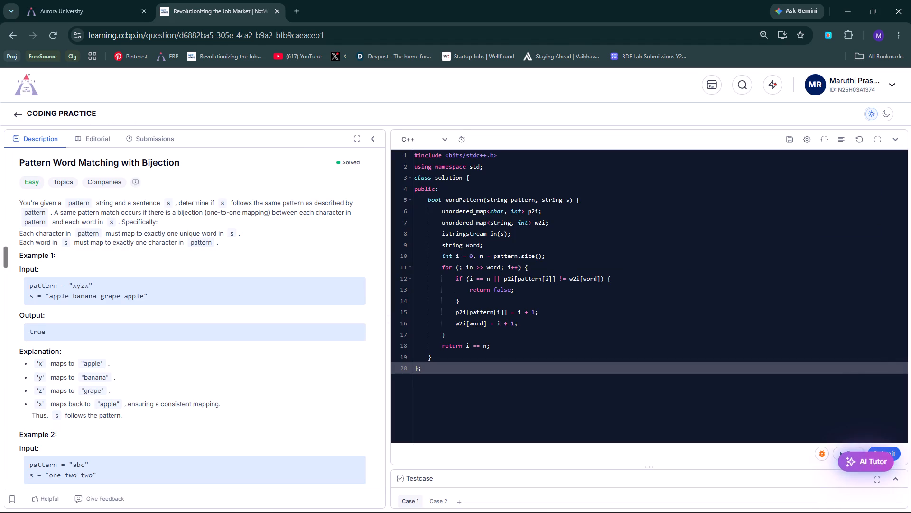
pyautogui.click(836, 453)
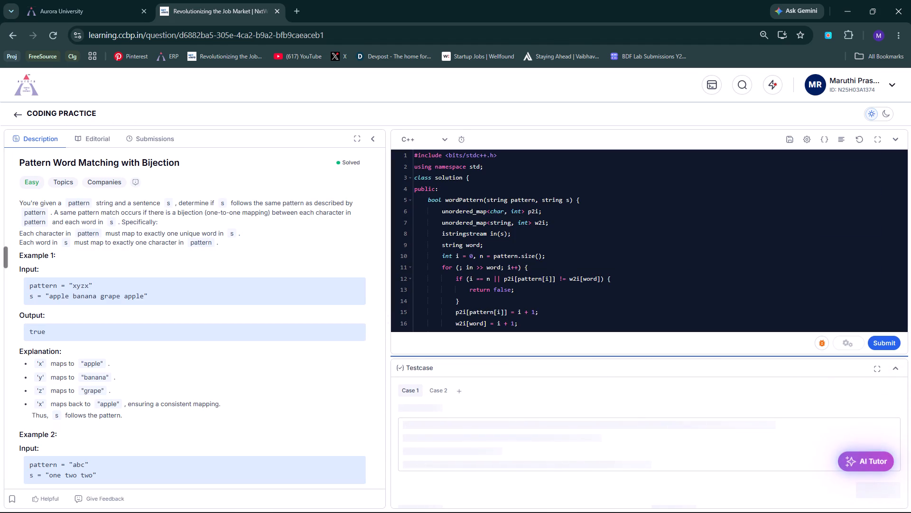
# Capture a screenshot of the Testcase area covering the Case 1 input, your output and the expected output.
pyautogui.moveTo(602, 358); pyautogui.dragTo(625, 277, button='right')
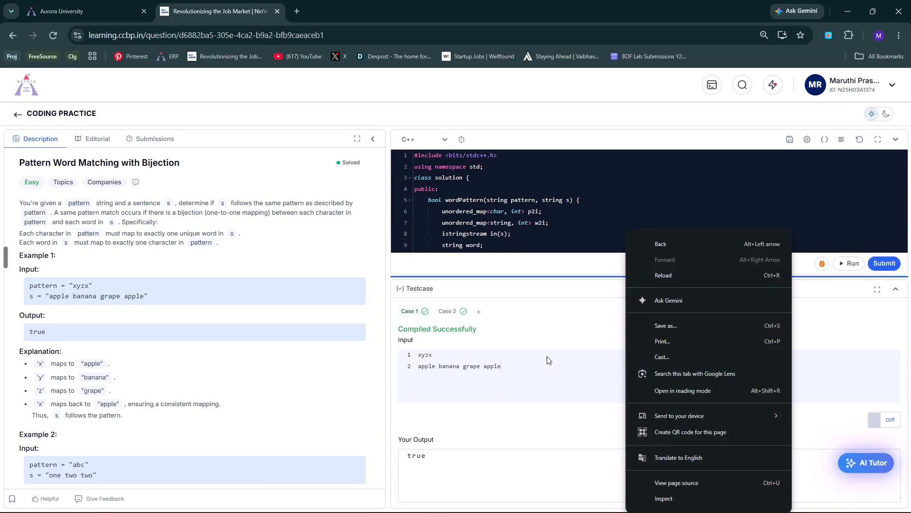
pyautogui.click(543, 357)
pyautogui.press('Print')
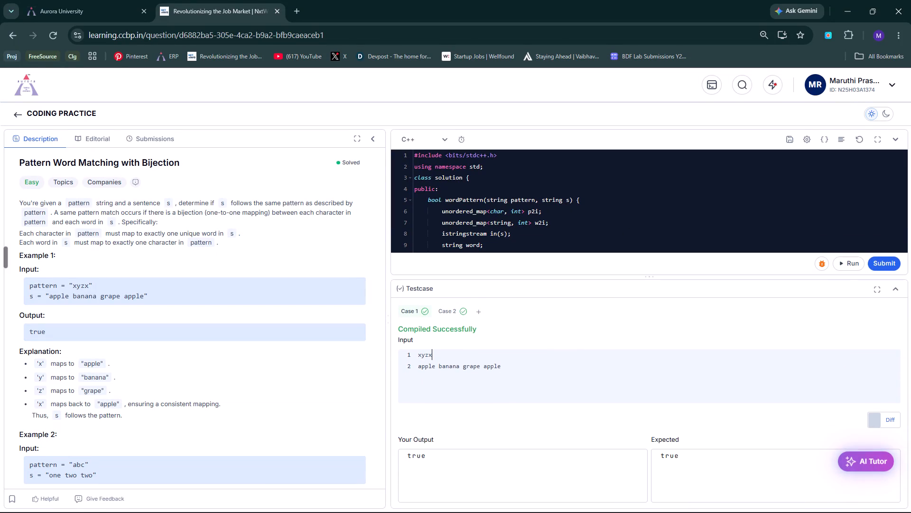
pyautogui.moveTo(390, 279); pyautogui.dragTo(462, 410)
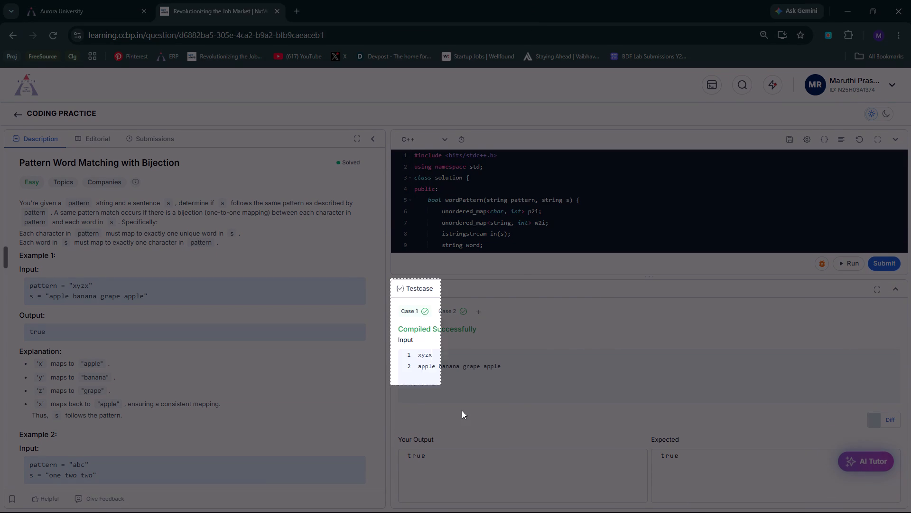
pyautogui.moveTo(462, 410); pyautogui.dragTo(702, 465)
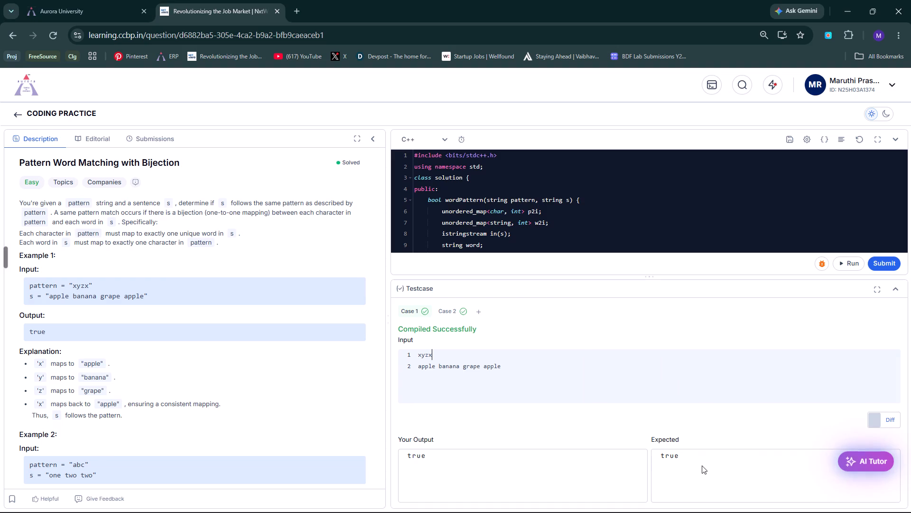
# Paste the Testcase picture after the Pattern Word Matching screenshot in Word and shrink it proportionally to about 44 percent so both fit side by side.
pyautogui.hotkey('alt', 'Tab')
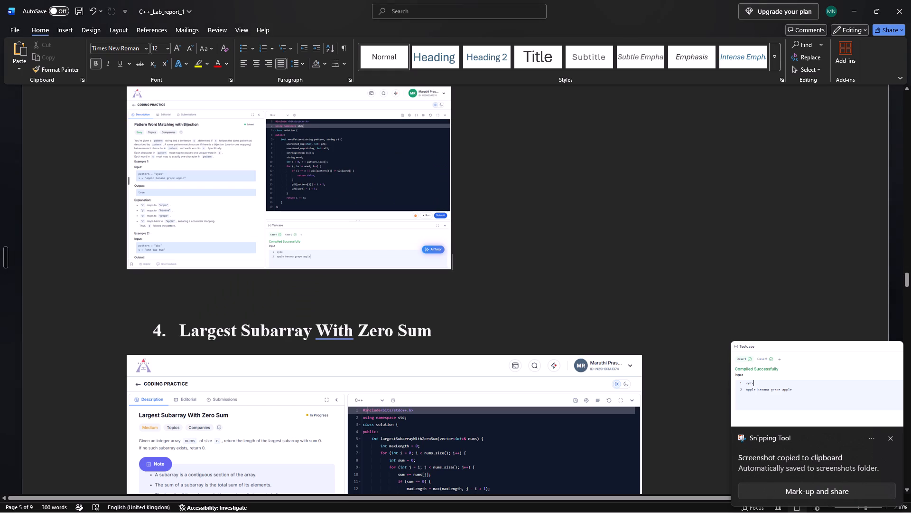
pyautogui.hotkey('ctrl', 'v')
pyautogui.click(337, 383)
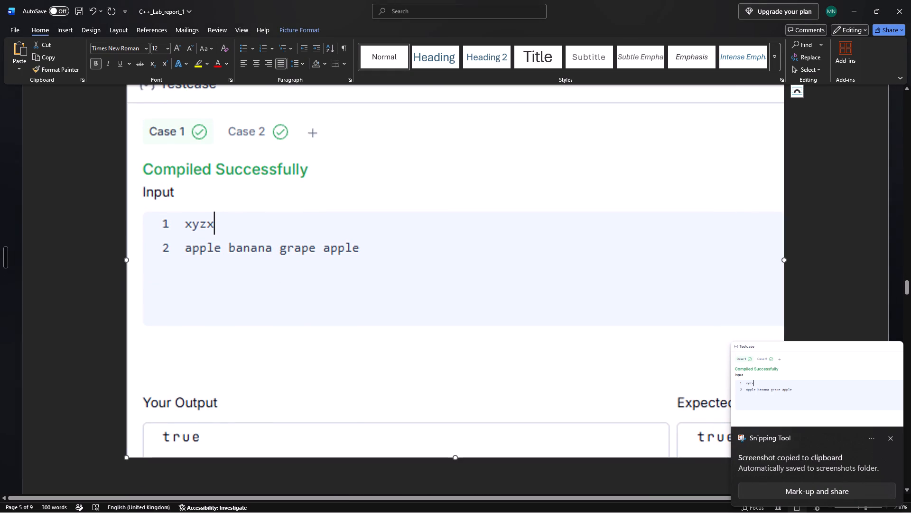
pyautogui.moveTo(124, 459); pyautogui.dragTo(356, 318)
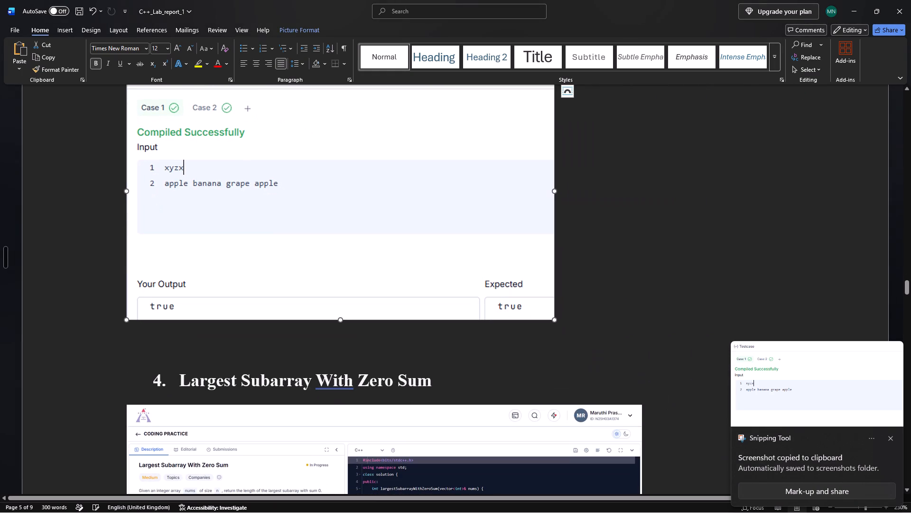
pyautogui.moveTo(126, 317); pyautogui.dragTo(266, 236)
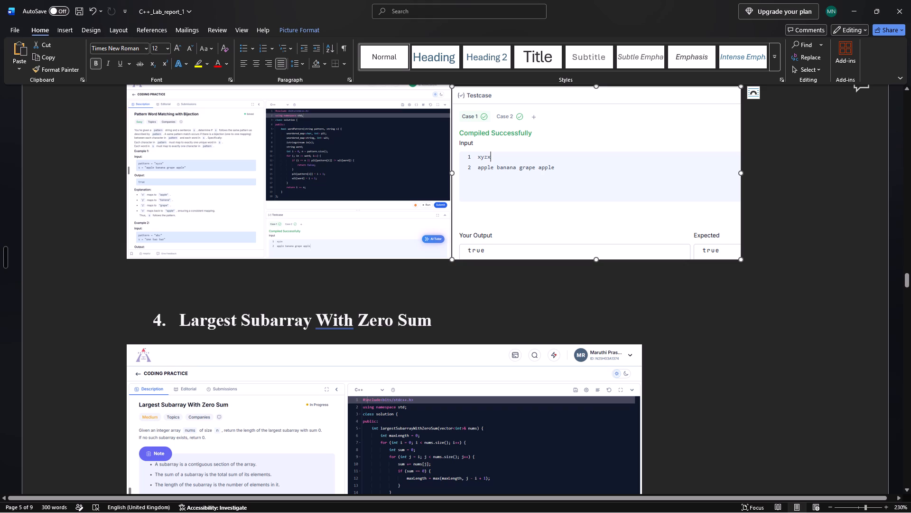
# Insert three spaces between the Pattern Word Matching screenshot and its Testcase picture.
pyautogui.click(776, 246)
pyautogui.press('Left')
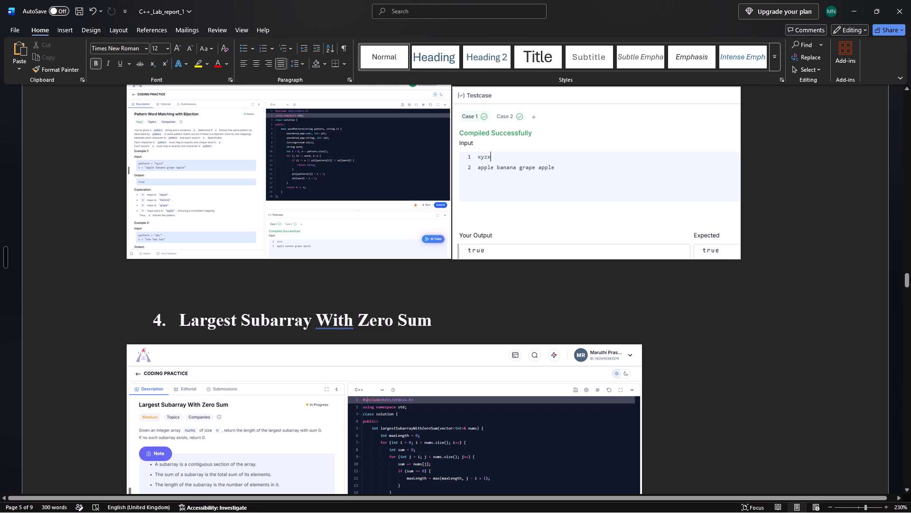
pyautogui.press('space')
pyautogui.press('space')
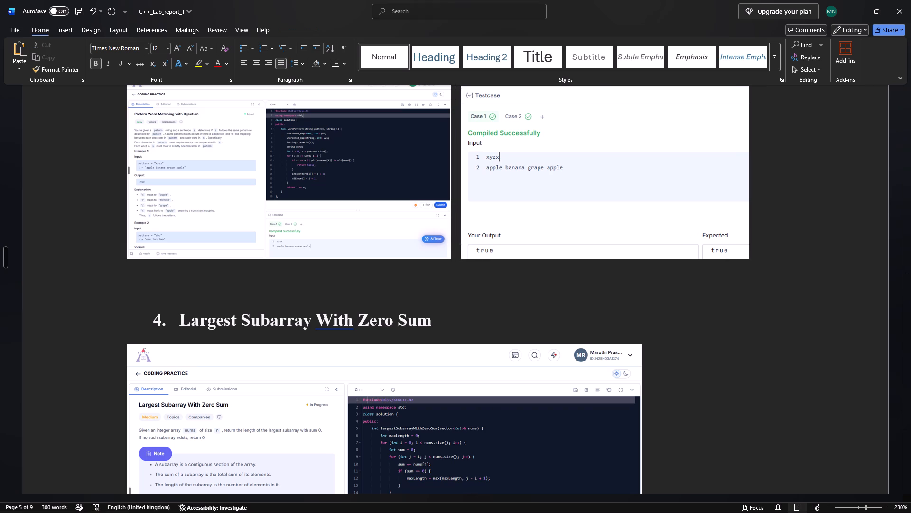
pyautogui.press('space')
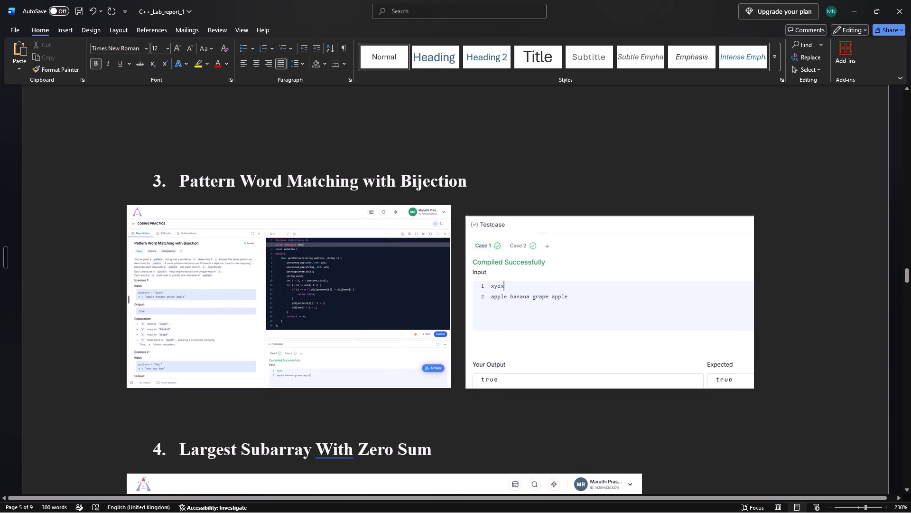
# Add the label "Code :" on the line below the Pattern Word Matching pictures and start a new line under it.
pyautogui.click(205, 409)
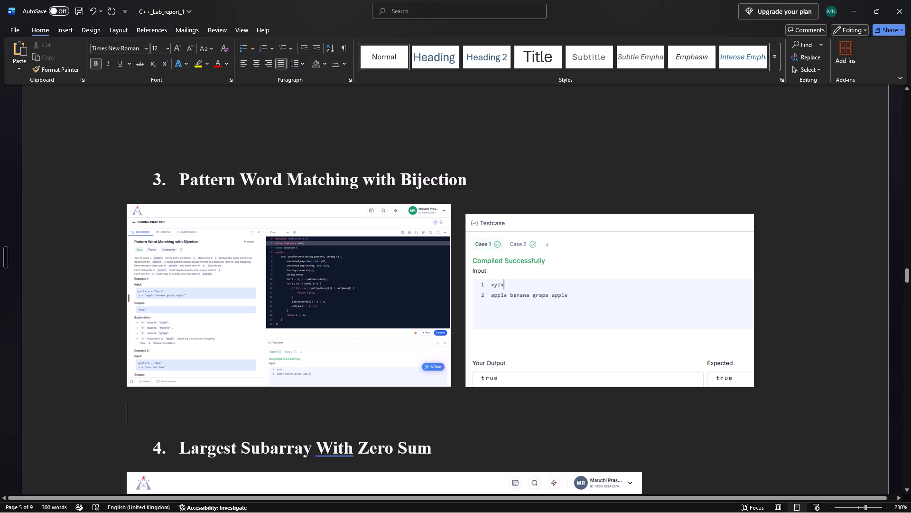
pyautogui.write('Code')
pyautogui.press('space')
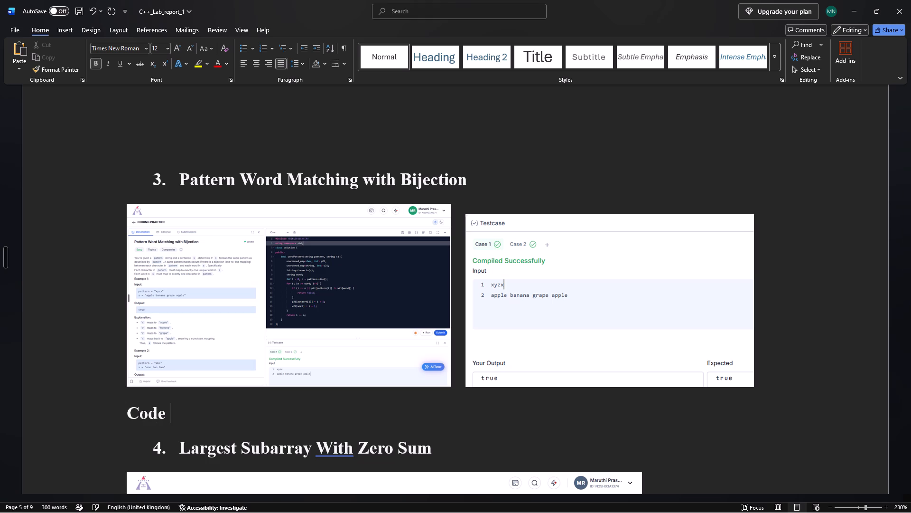
pyautogui.hotkey('shift', ':')
pyautogui.press('Return')
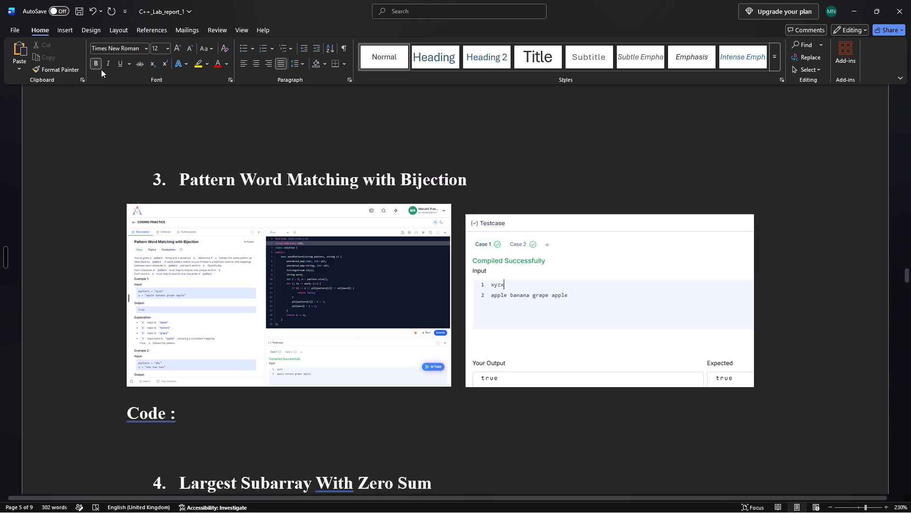
# Copy the Pattern Word Matching solution class from Chrome and paste it under the Code label in Word as non-bold 10 pt text.
pyautogui.click(96, 64)
pyautogui.click(156, 49)
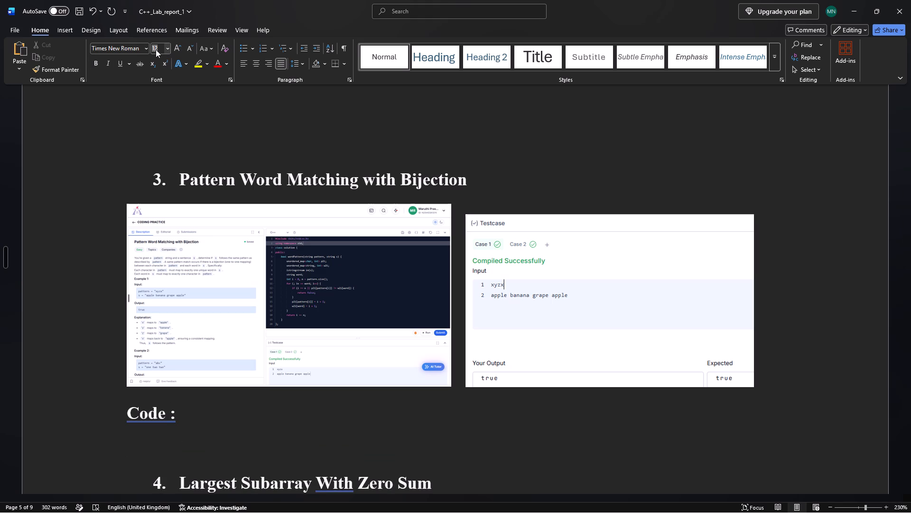
pyautogui.write('10')
pyautogui.press('Return')
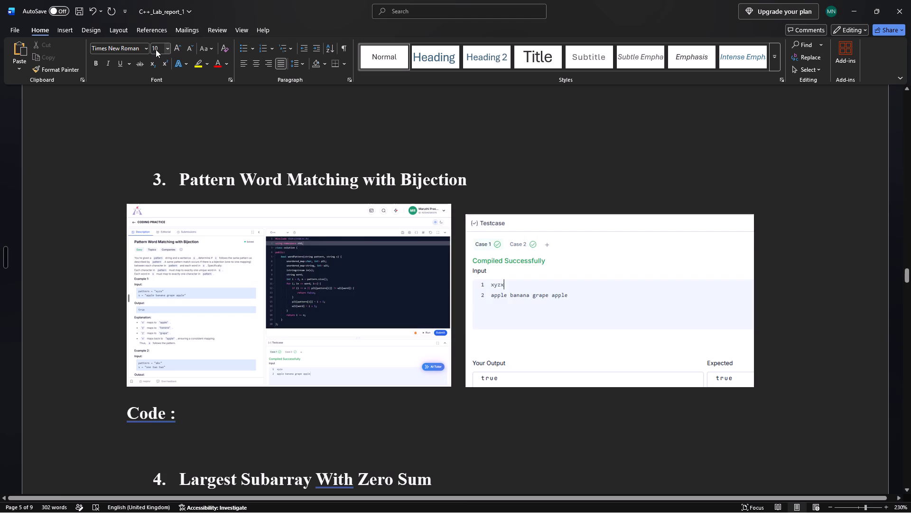
pyautogui.hotkey('alt', 'Tab')
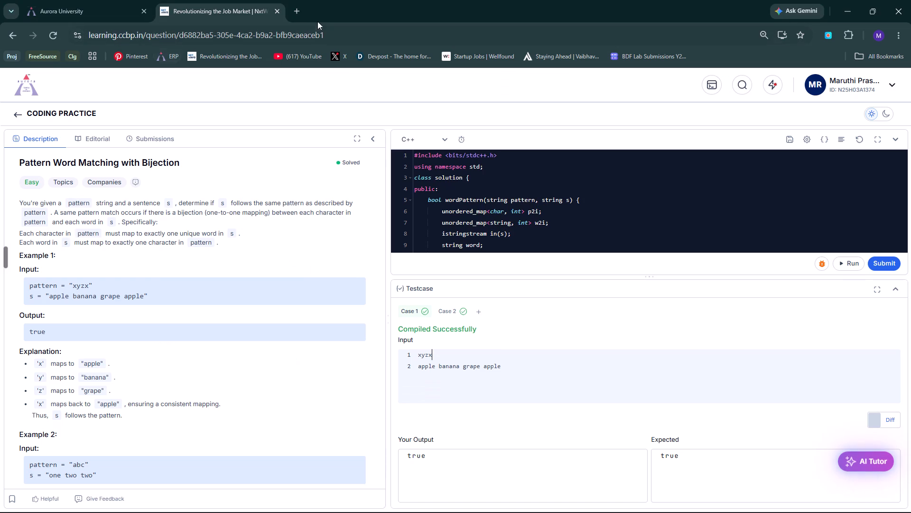
pyautogui.click(409, 181)
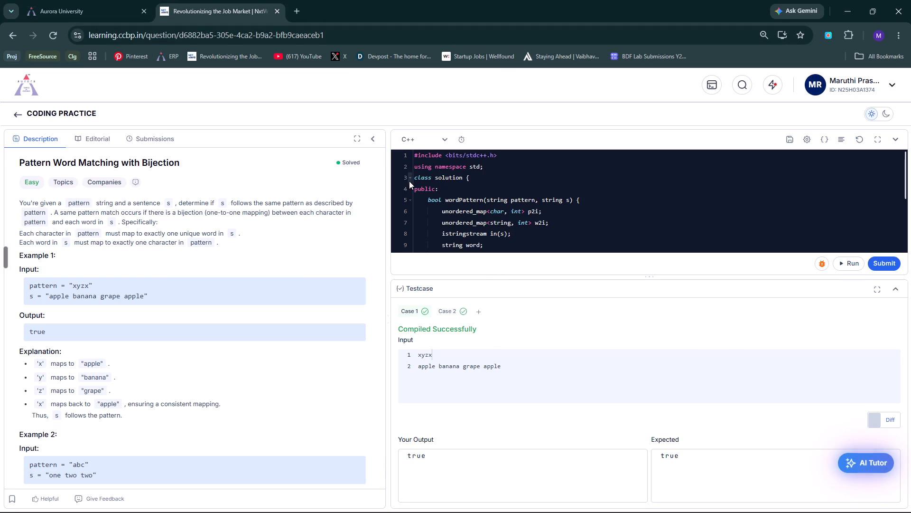
pyautogui.moveTo(411, 179); pyautogui.dragTo(490, 173)
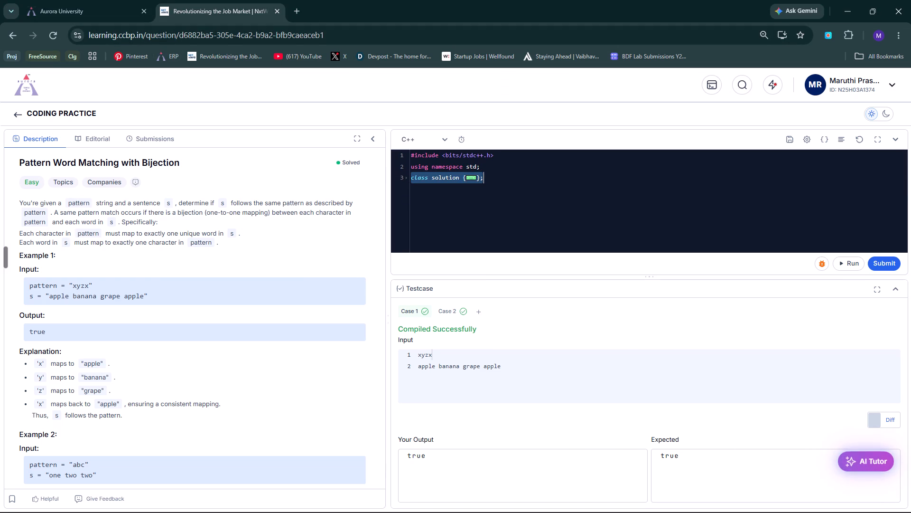
pyautogui.hotkey('ctrl', 'c')
pyautogui.hotkey('alt', 'Tab')
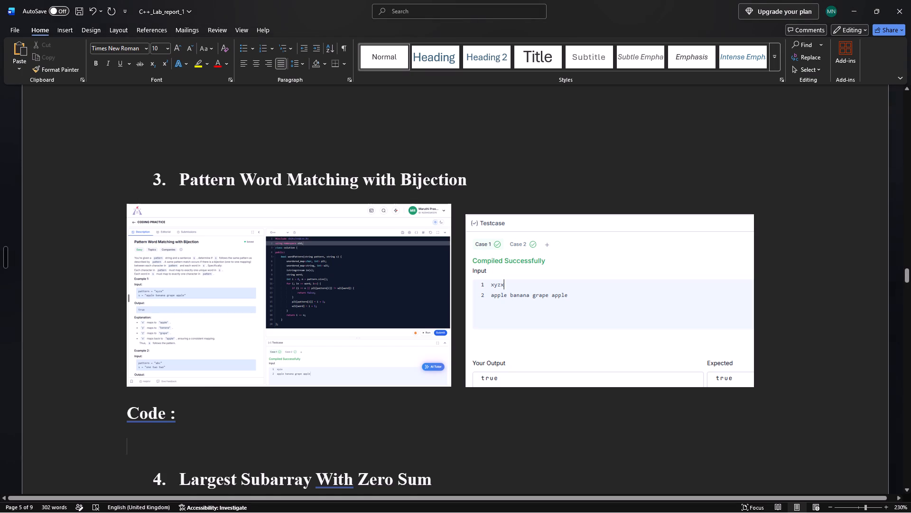
pyautogui.hotkey('ctrl', 'v')
# Insert a page break after the pasted code so the Largest Subarray With Zero Sum heading starts a new page, deleting the extra empty line.
pyautogui.scroll(-1, 239, 422)
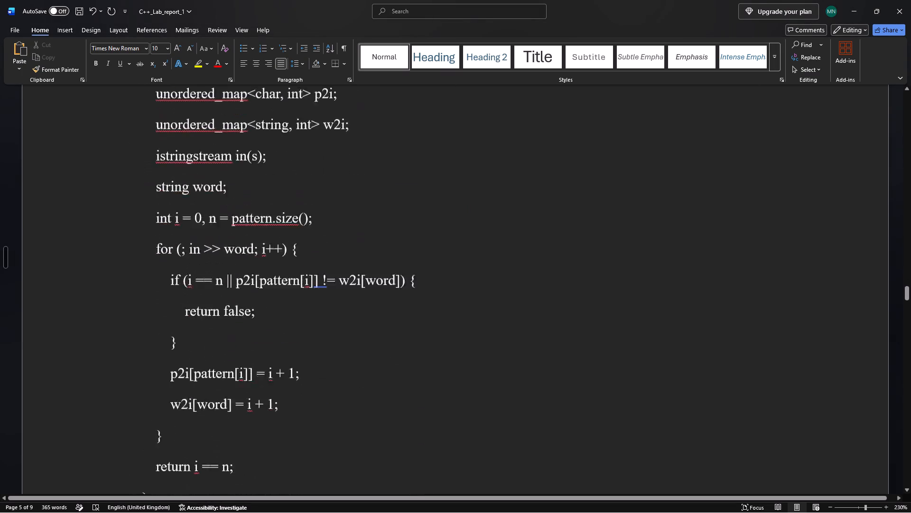
pyautogui.scroll(-1, 239, 422)
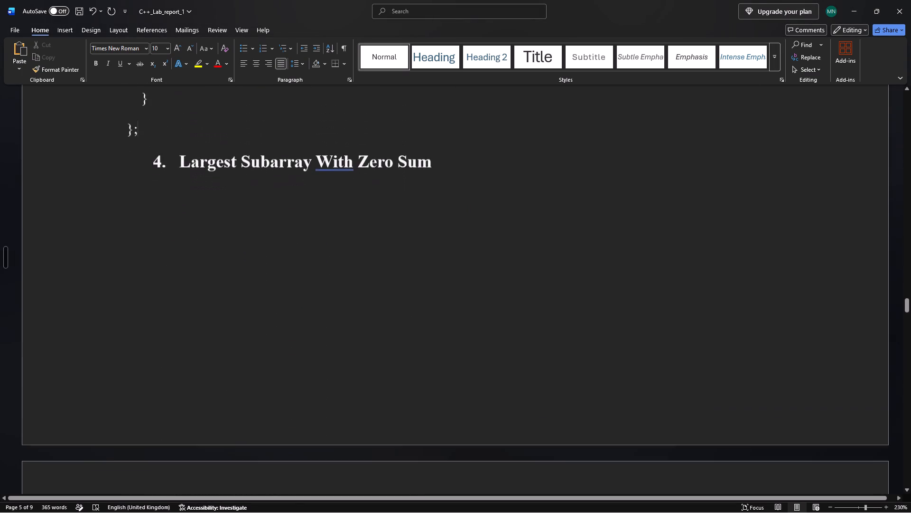
pyautogui.click(154, 156)
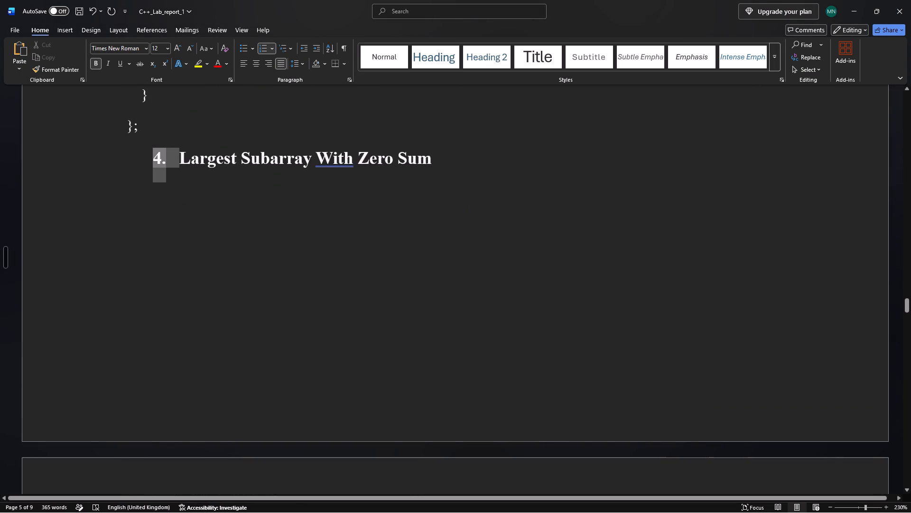
pyautogui.click(147, 134)
pyautogui.hotkey('ctrl', 'Return')
pyautogui.press('Delete')
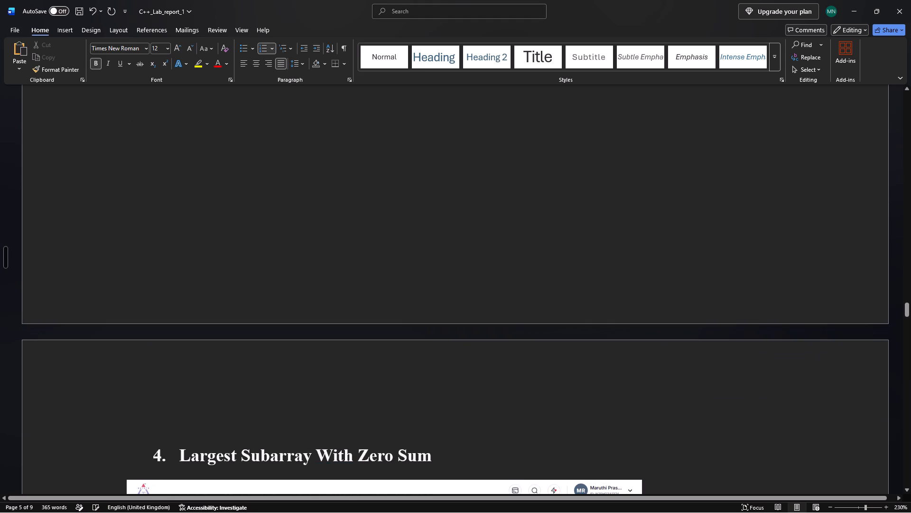
# Shrink the Largest Subarray With Zero Sum screenshot proportionally to about 61 percent of its width.
pyautogui.hscroll(1, 147, 134)
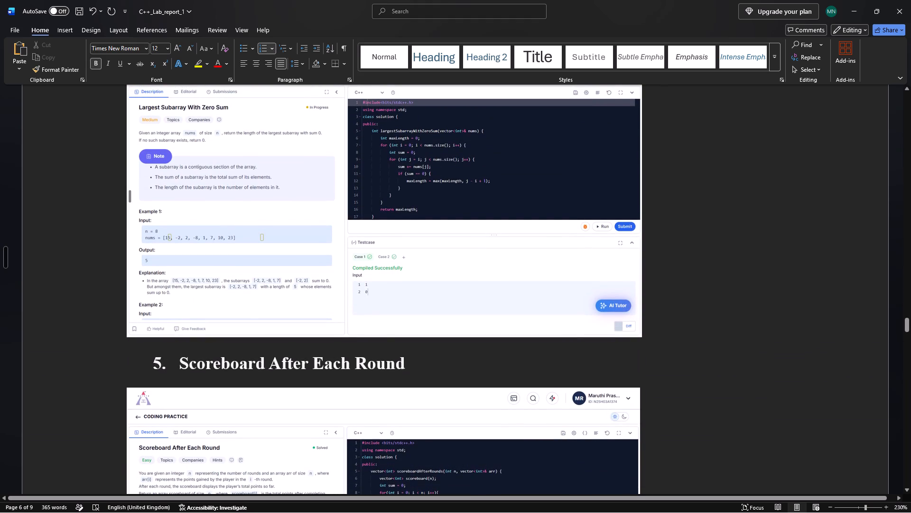
pyautogui.click(215, 214)
pyautogui.moveTo(127, 337); pyautogui.dragTo(159, 294)
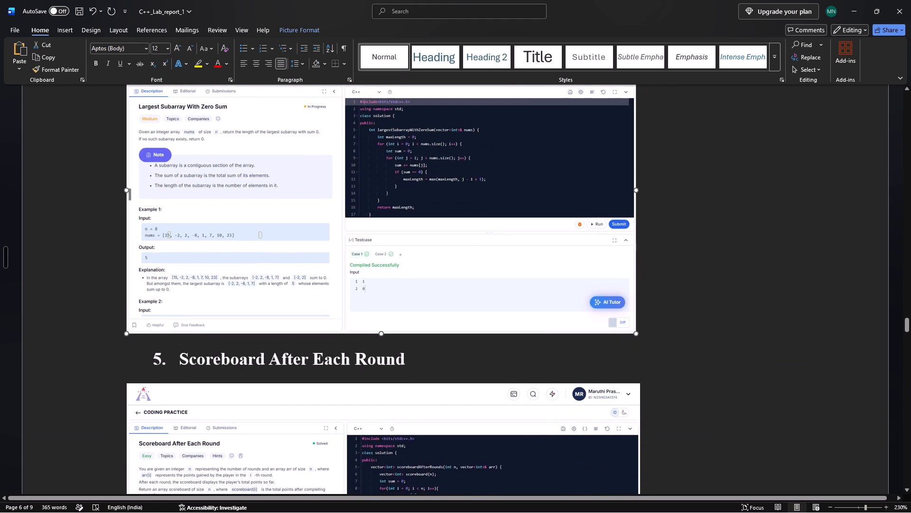
pyautogui.moveTo(159, 294); pyautogui.dragTo(327, 198)
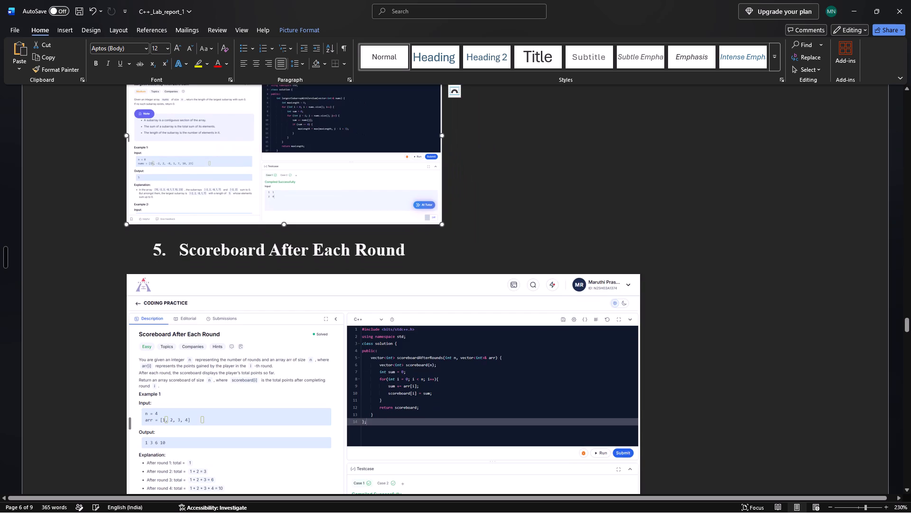
pyautogui.scroll(1, 336, 224)
# Open the Largest Subarray With Zero Sum problem from the second Coding Practice set in Chrome and run its solution code.
pyautogui.hotkey('alt', 'Tab')
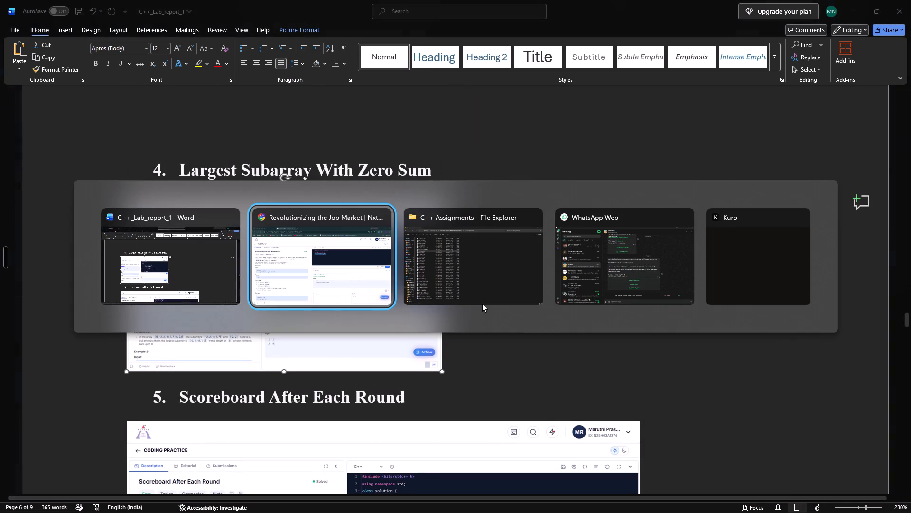
pyautogui.hscroll(11, 169, 358)
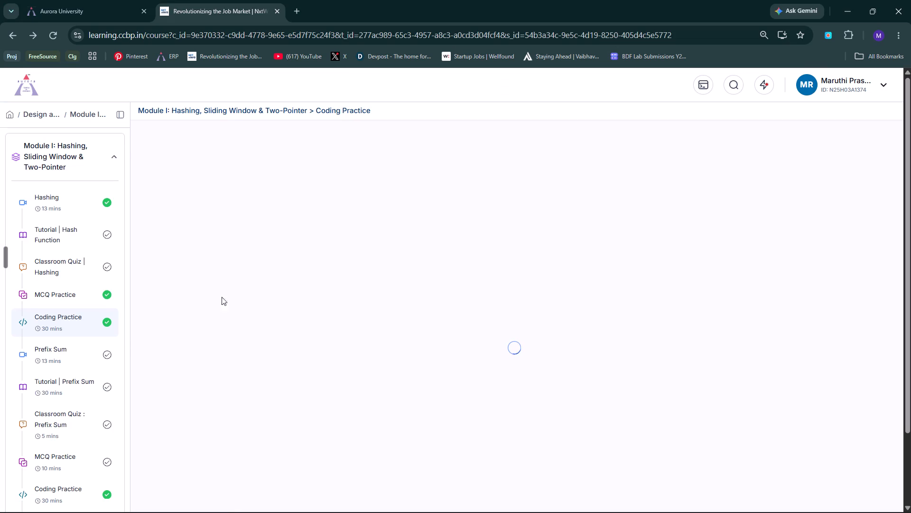
pyautogui.scroll(-2, 68, 406)
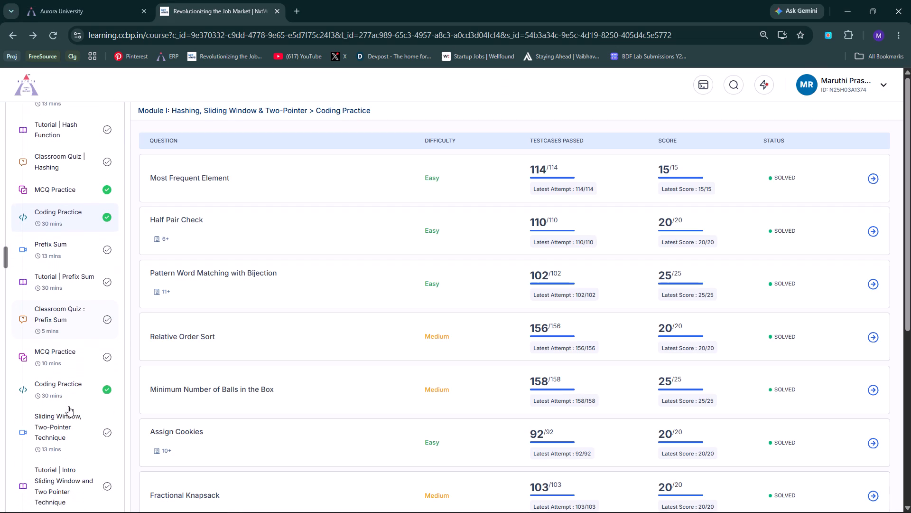
pyautogui.scroll(-2, 68, 406)
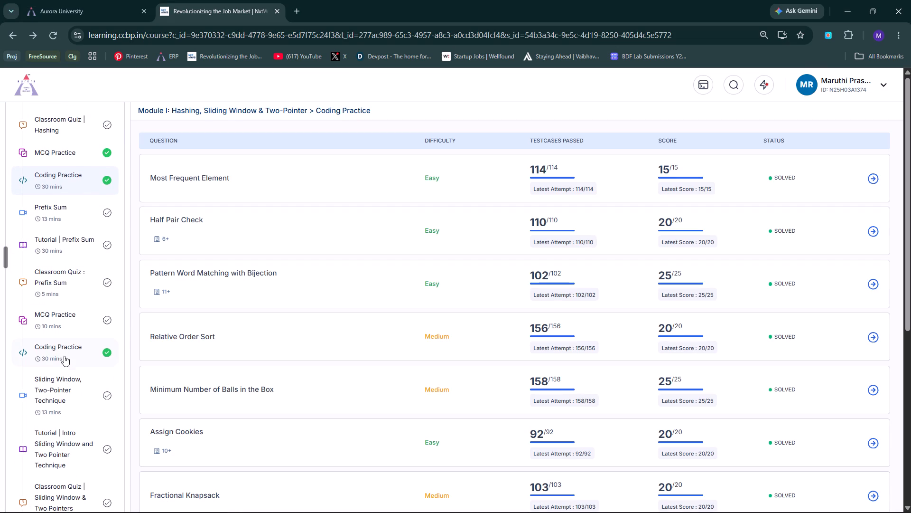
pyautogui.click(65, 357)
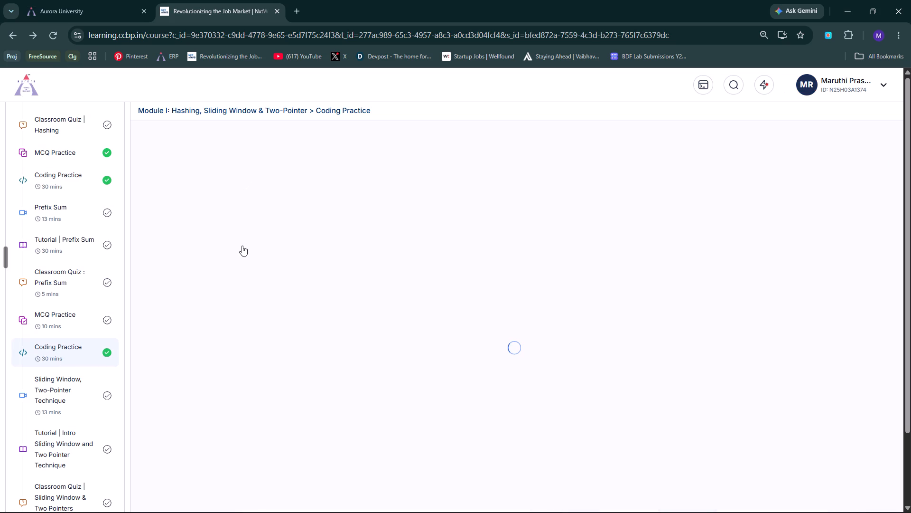
pyautogui.click(238, 394)
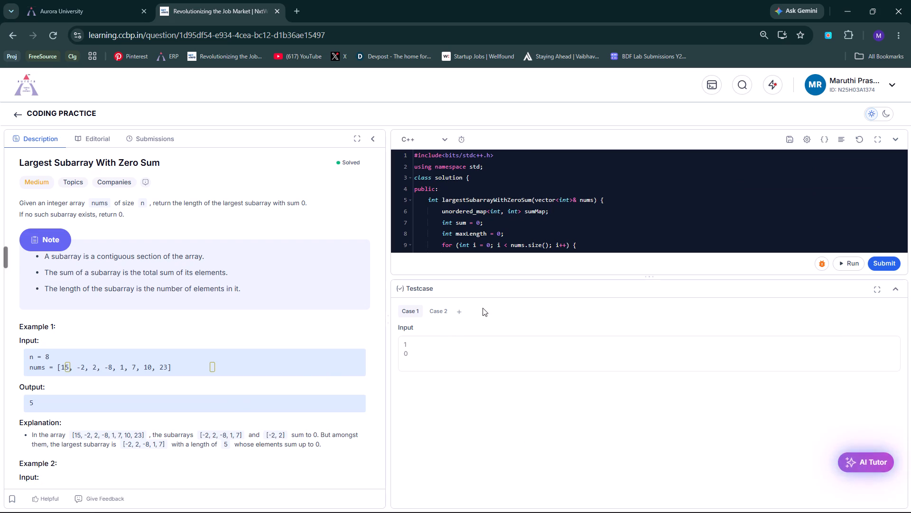
pyautogui.click(844, 266)
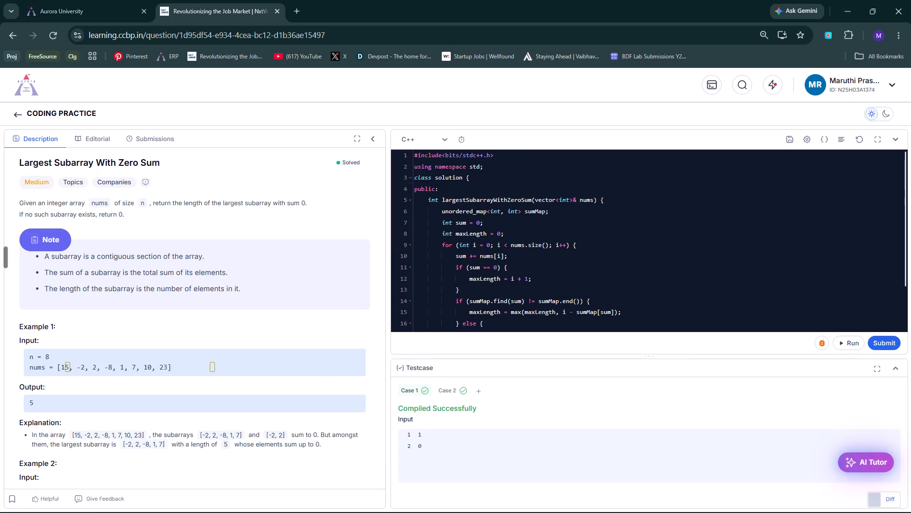
# Enlarge the Testcase area and capture a screenshot of it covering the Case 1 input, your output and the expected output.
pyautogui.scroll(-1, 502, 406)
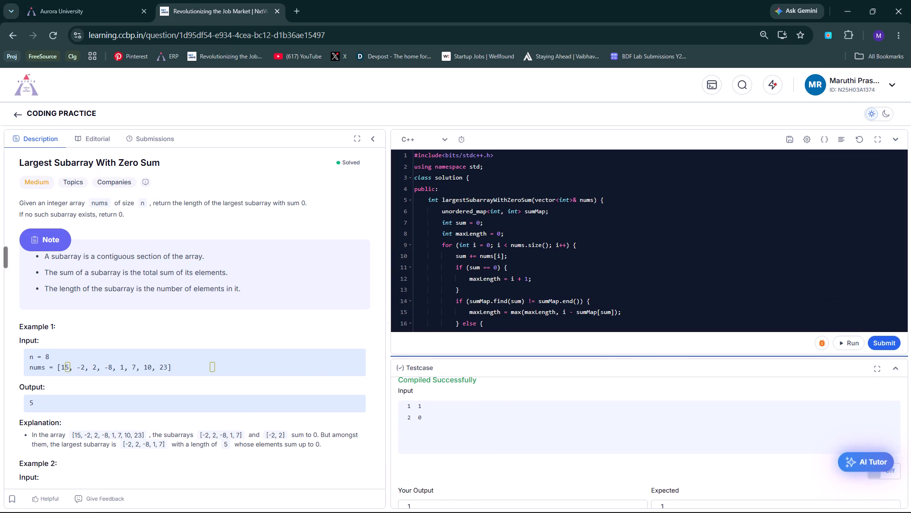
pyautogui.moveTo(602, 356); pyautogui.dragTo(598, 238)
pyautogui.scroll(1, 536, 349)
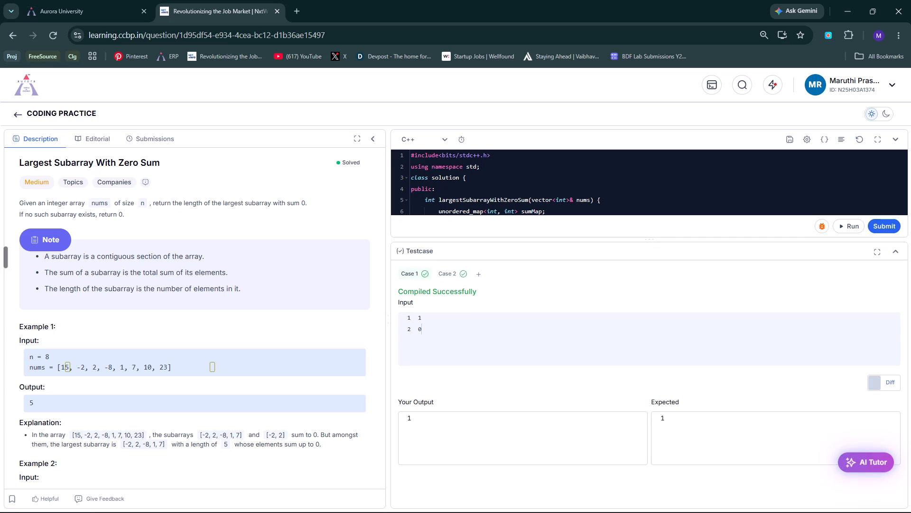
pyautogui.scroll(1, 536, 349)
pyautogui.press('Print')
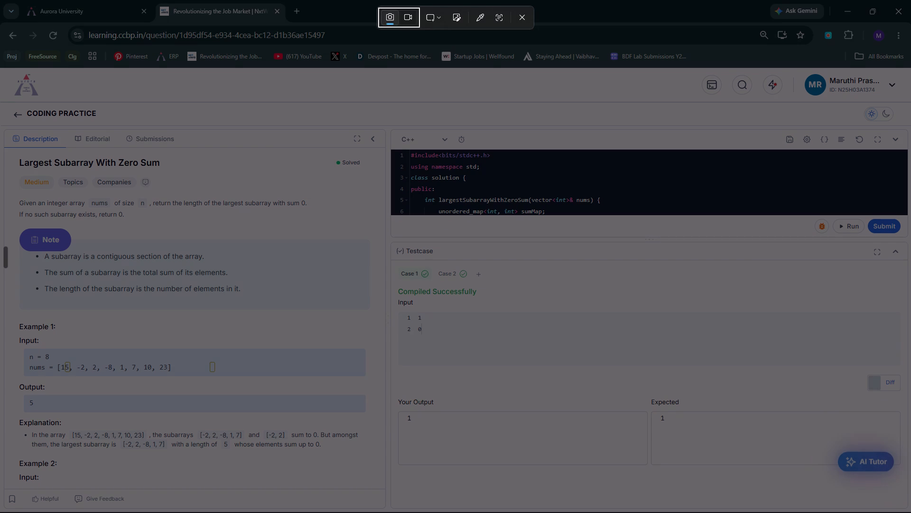
pyautogui.moveTo(390, 244); pyautogui.dragTo(435, 408)
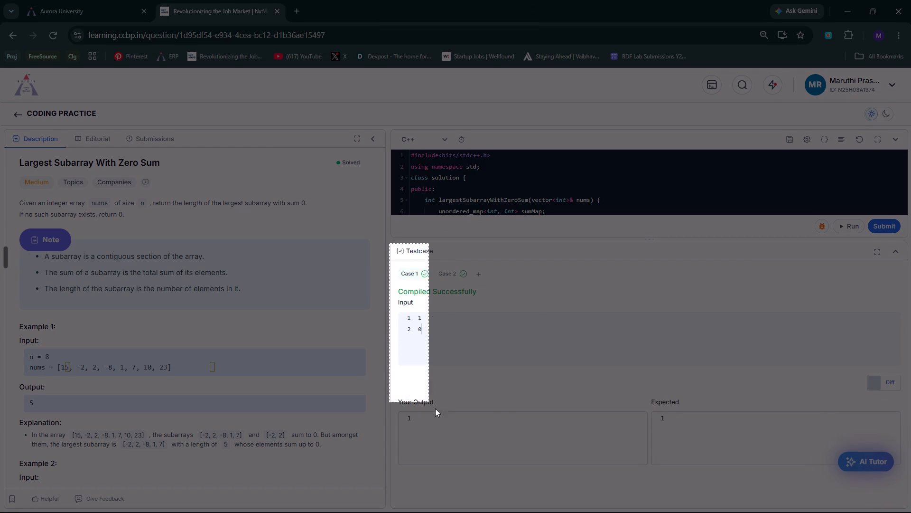
pyautogui.moveTo(435, 408); pyautogui.dragTo(698, 426)
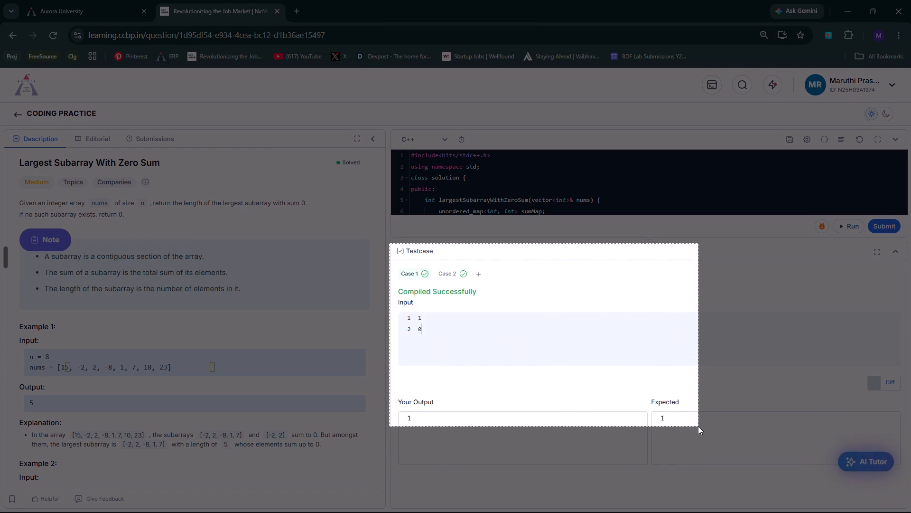
pyautogui.moveTo(698, 426); pyautogui.dragTo(698, 427)
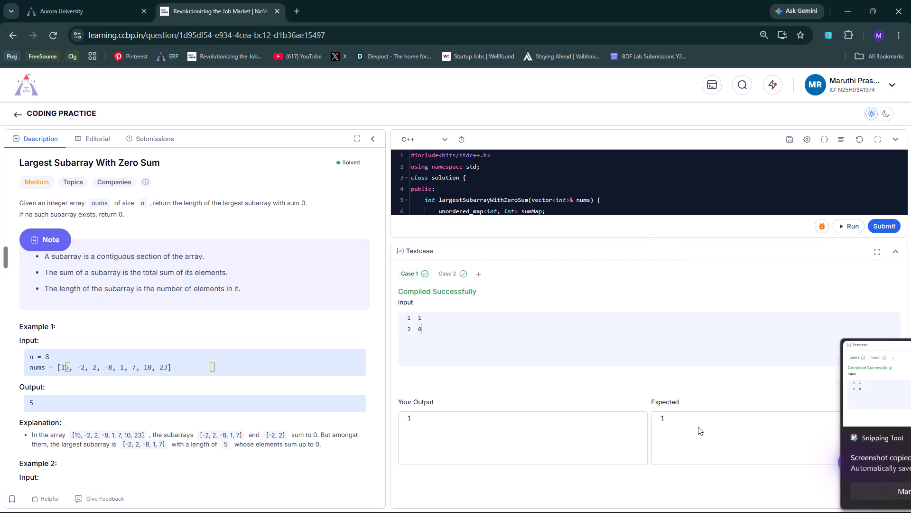
# Paste the Testcase picture after the Largest Subarray screenshot in Word and shrink it proportionally to about 49 percent so both fit side by side.
pyautogui.hotkey('alt', 'Tab')
pyautogui.click(523, 355)
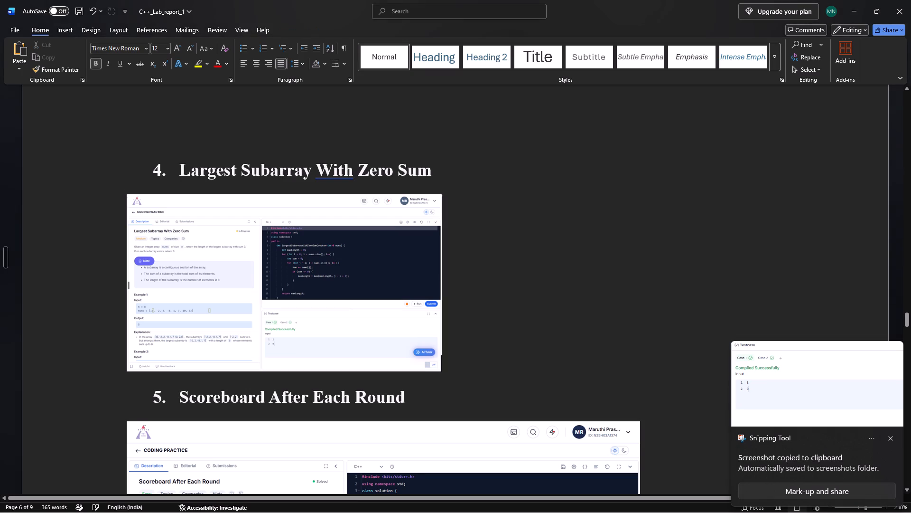
pyautogui.hotkey('ctrl', 'v')
pyautogui.click(418, 354)
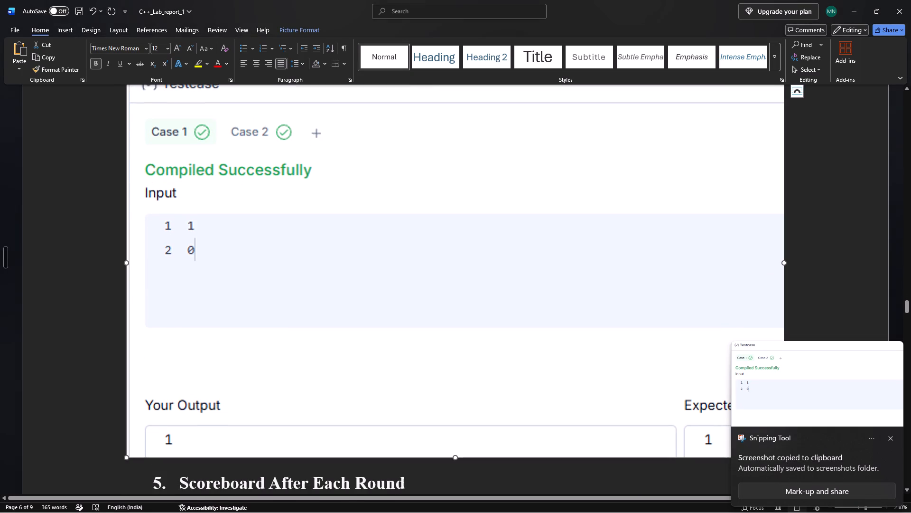
pyautogui.moveTo(125, 456); pyautogui.dragTo(461, 77)
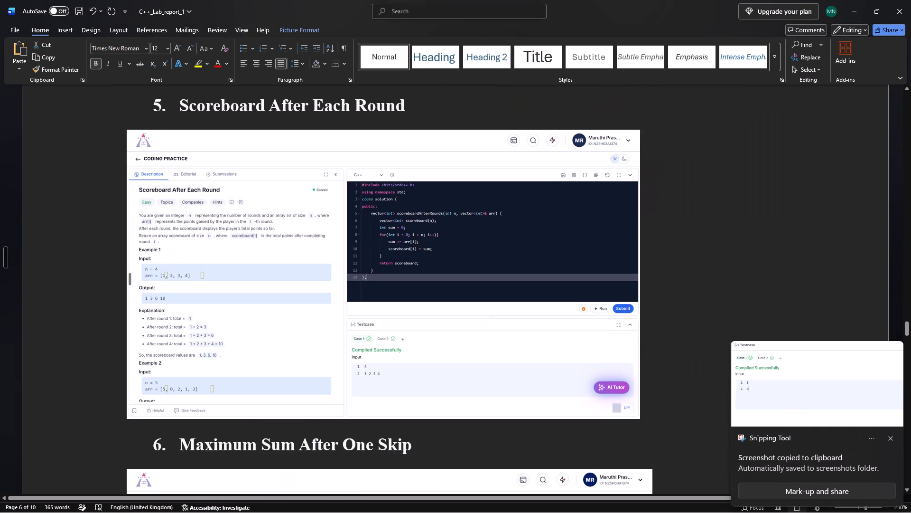
pyautogui.moveTo(461, 77); pyautogui.dragTo(462, 79)
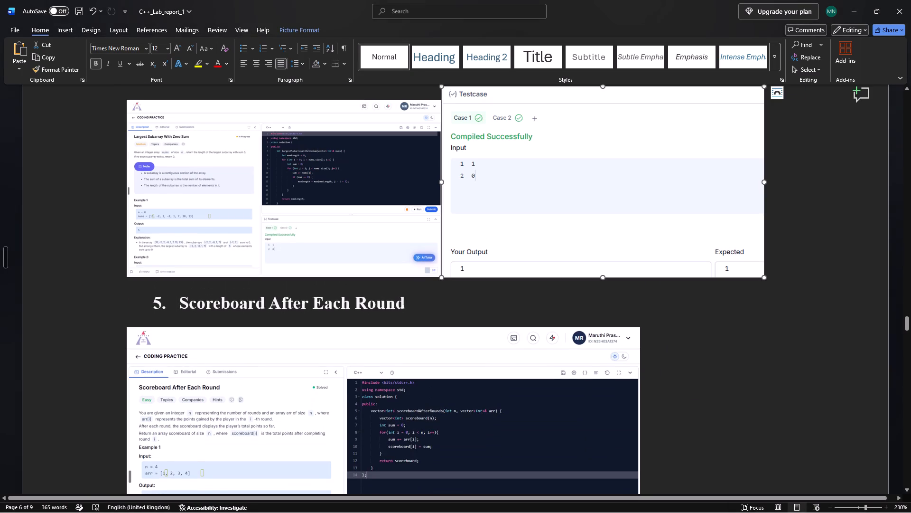
pyautogui.scroll(1, 495, 212)
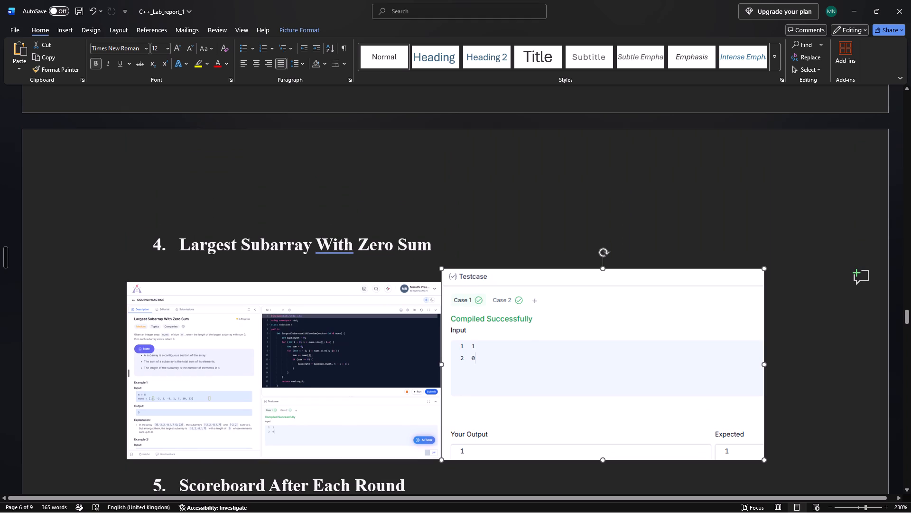
# Shrink the Largest Subarray Testcase picture proportionally to about 80 percent of its width and insert four spaces between the two pictures.
pyautogui.moveTo(443, 460); pyautogui.dragTo(481, 424)
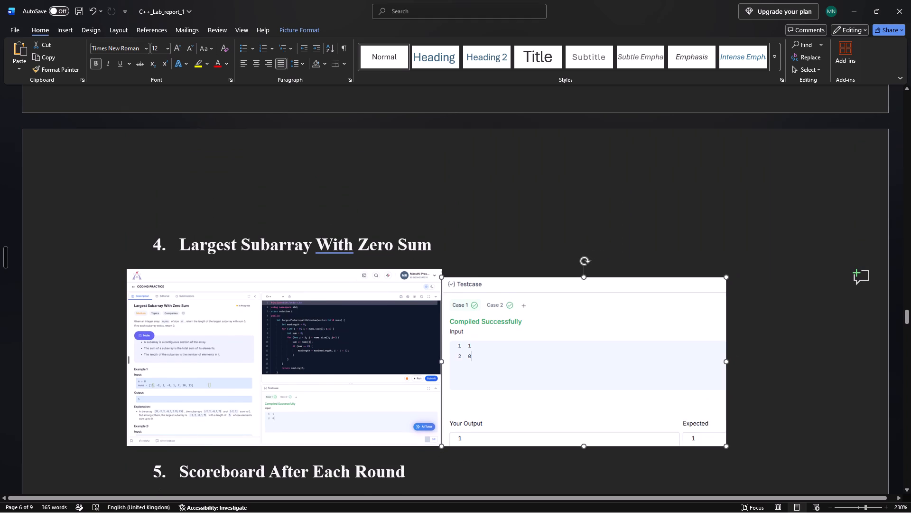
pyautogui.moveTo(481, 424); pyautogui.dragTo(504, 408)
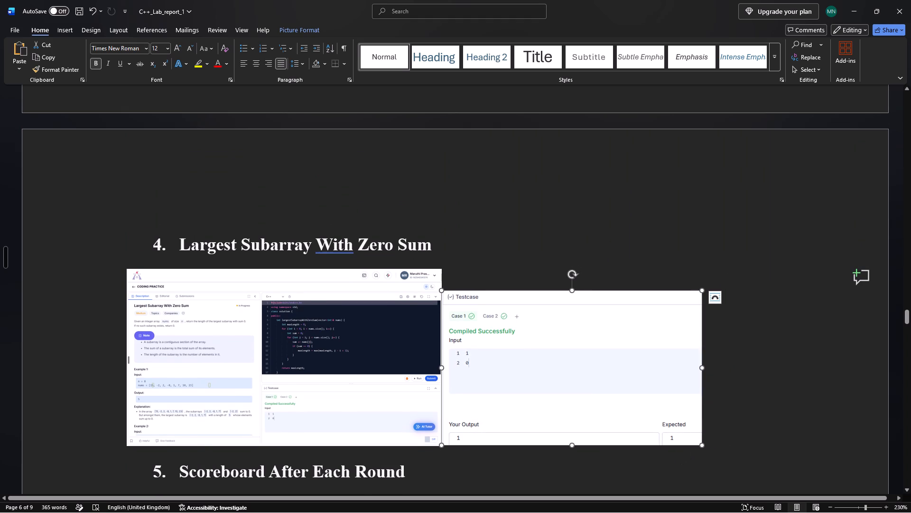
pyautogui.click(715, 432)
pyautogui.press('Left')
pyautogui.press('space')
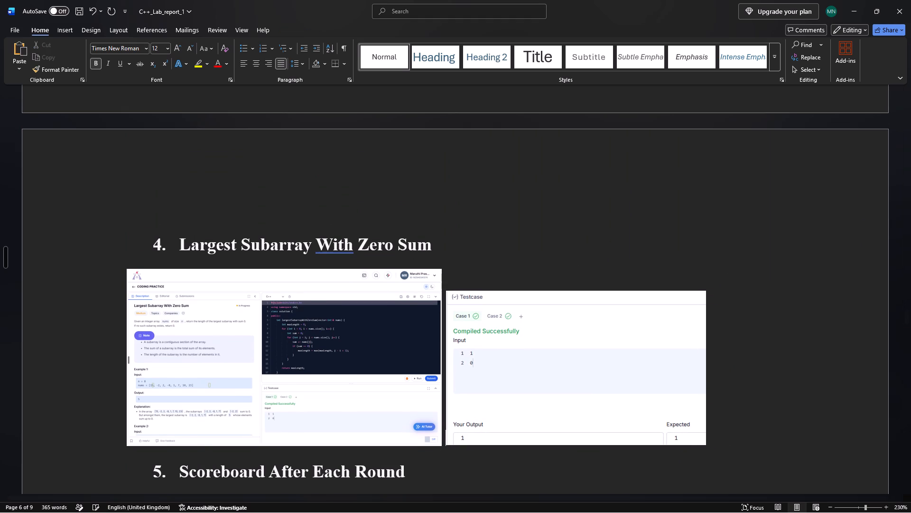
pyautogui.press('space')
pyautogui.press('space')
pyautogui.press('space')
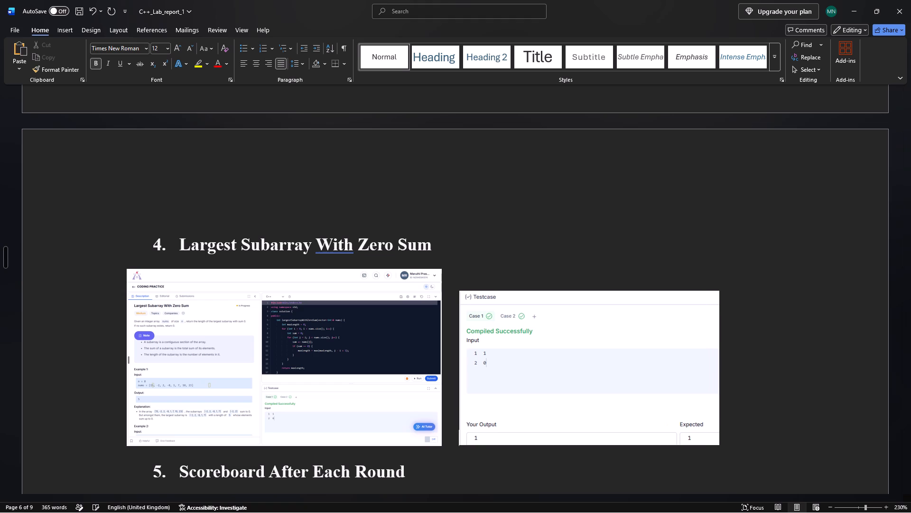
# Add a "Code :" label on a new line below the Largest Subarray pictures, followed by an empty line.
pyautogui.click(750, 440)
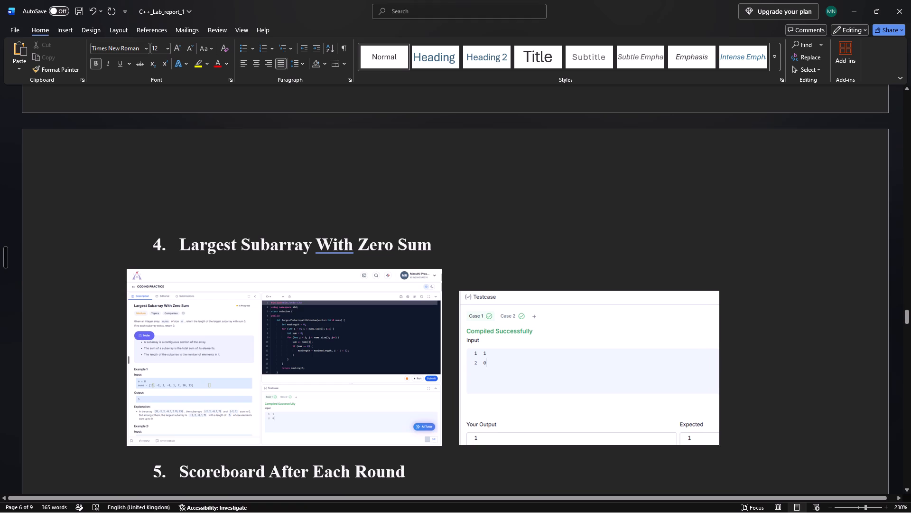
pyautogui.press('Return')
pyautogui.press('Return')
pyautogui.press('BackSpace')
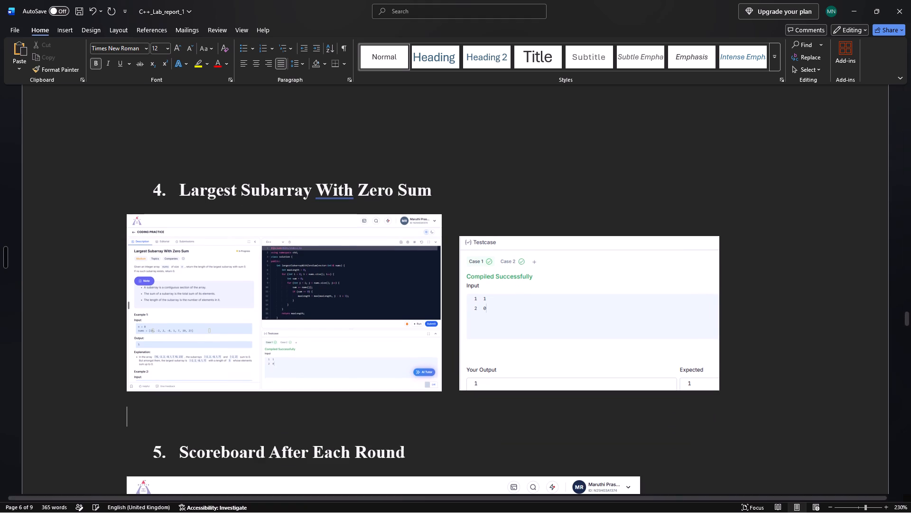
pyautogui.write('Code L')
pyautogui.press('BackSpace')
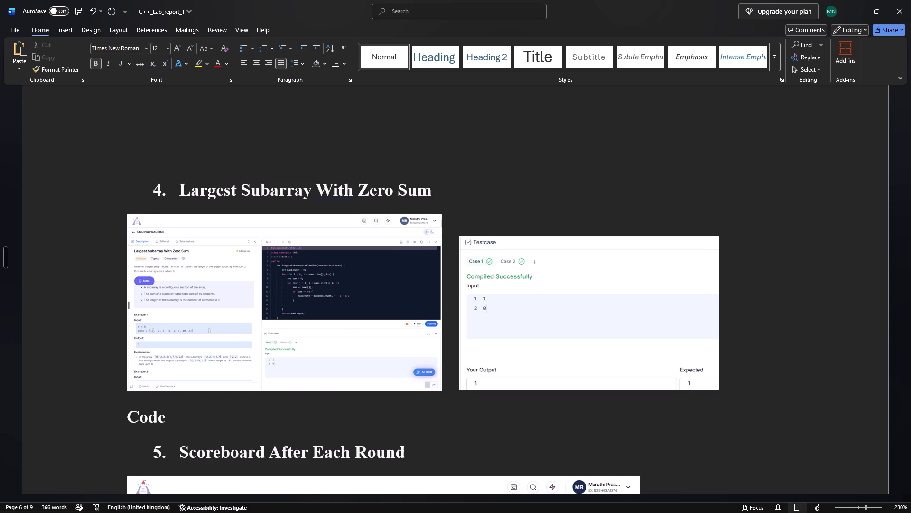
pyautogui.press('BackSpace')
pyautogui.press('space')
pyautogui.write(':')
pyautogui.press('Return')
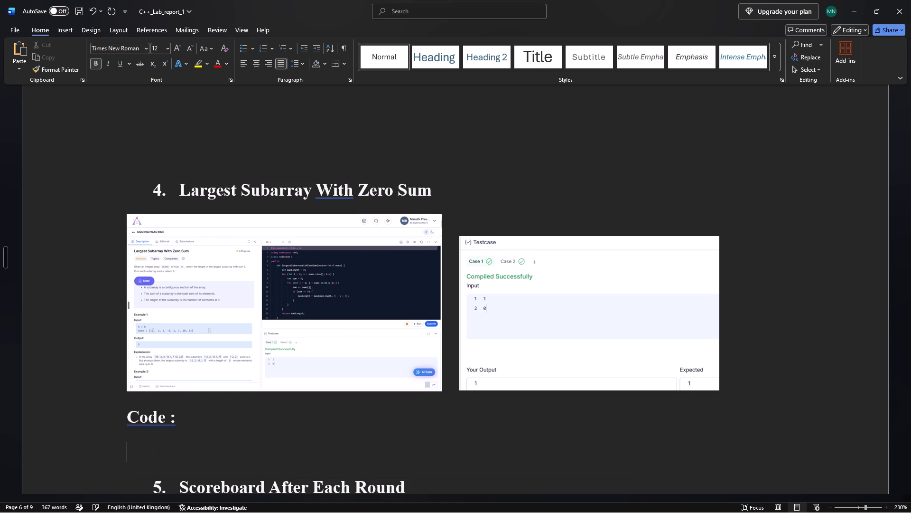
# Copy the Largest Subarray solution class from Chrome and paste it under the Code label in Word at size 10, non-bold.
pyautogui.hotkey('alt', 'Tab')
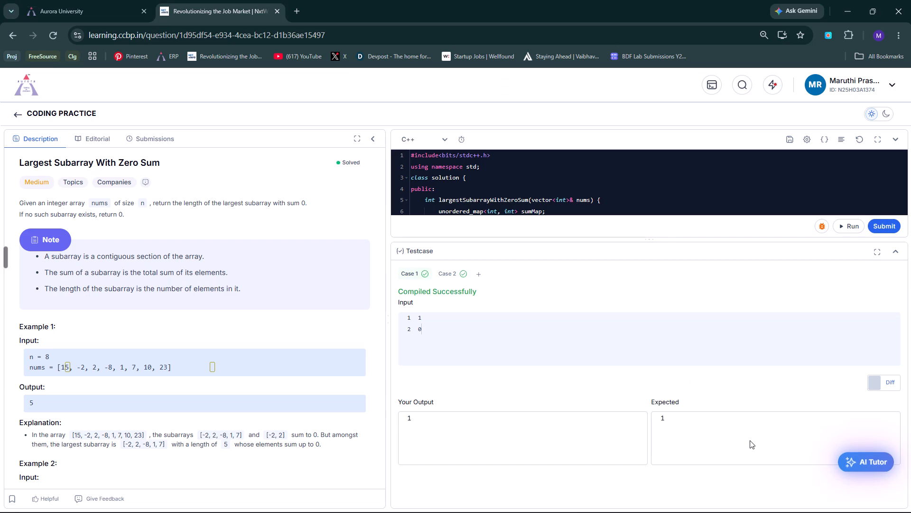
pyautogui.click(406, 176)
pyautogui.moveTo(411, 177); pyautogui.dragTo(499, 180)
pyautogui.hotkey('ctrl', 'c')
pyautogui.hotkey('alt', 'Tab')
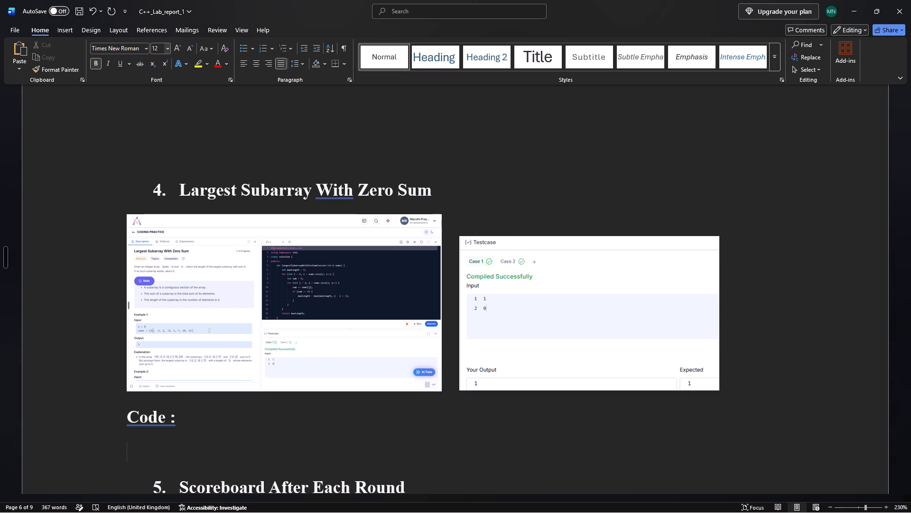
pyautogui.click(155, 47)
pyautogui.write('10')
pyautogui.press('Return')
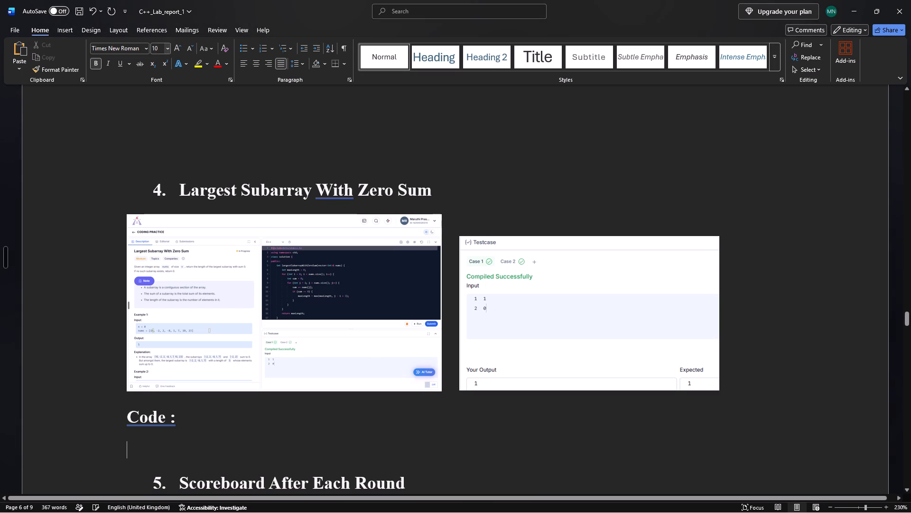
pyautogui.click(96, 62)
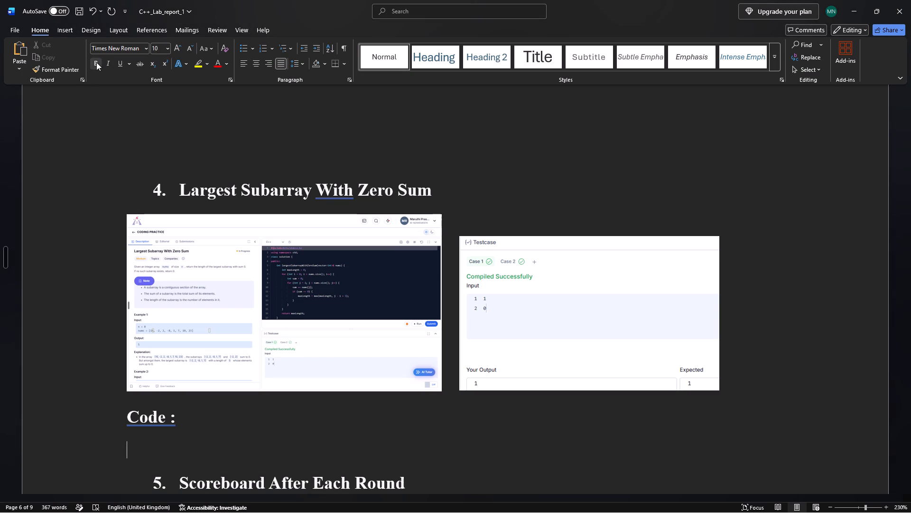
pyautogui.hotkey('ctrl', 'v')
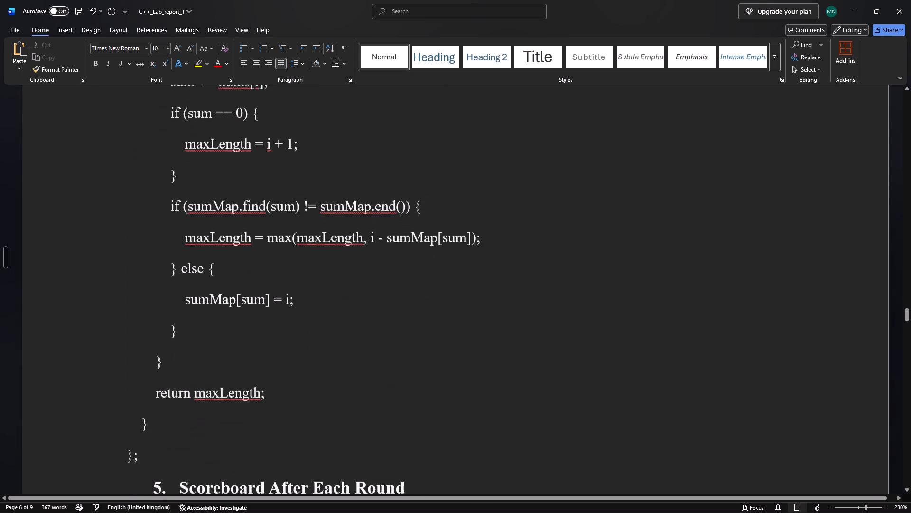
# Insert a page break after the solution code and remove the empty line before the Scoreboard After Each Round heading.
pyautogui.hotkey('ctrl', 'Return')
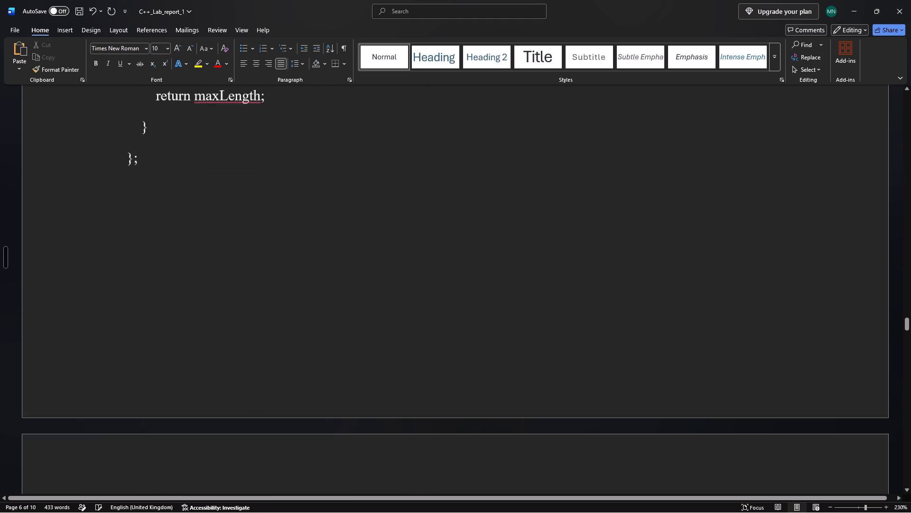
pyautogui.scroll(-1, 245, 436)
pyautogui.press('Delete')
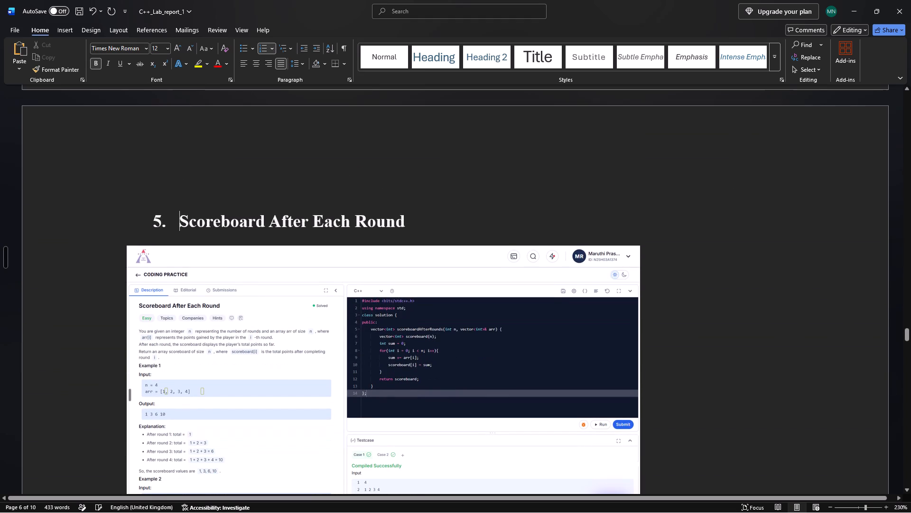
# Shrink the Scoreboard After Each Round screenshot proportionally to about 56 percent of its width and leave three spaces after it.
pyautogui.hscroll(1, 245, 436)
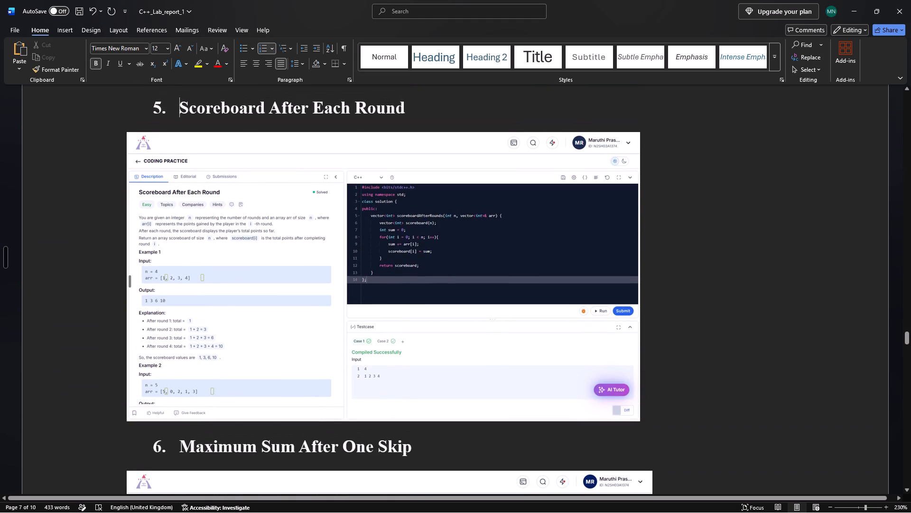
pyautogui.click(319, 356)
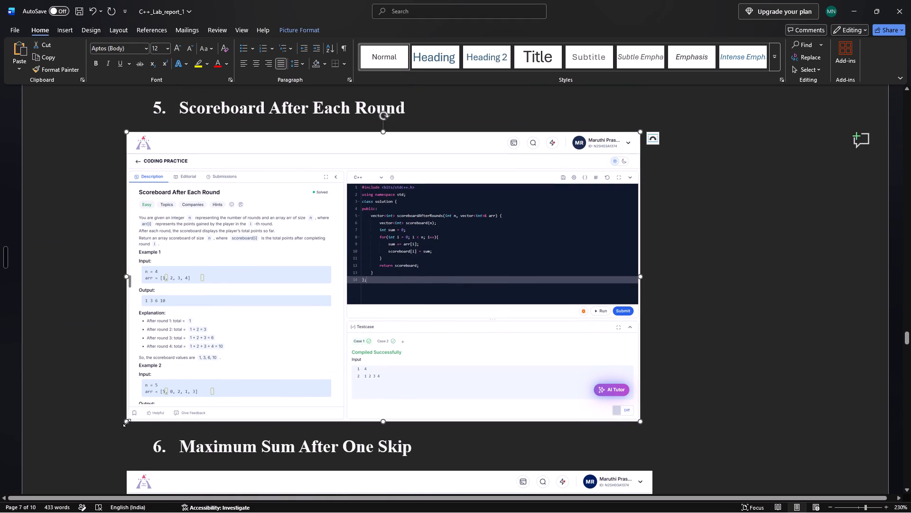
pyautogui.moveTo(127, 423); pyautogui.dragTo(292, 324)
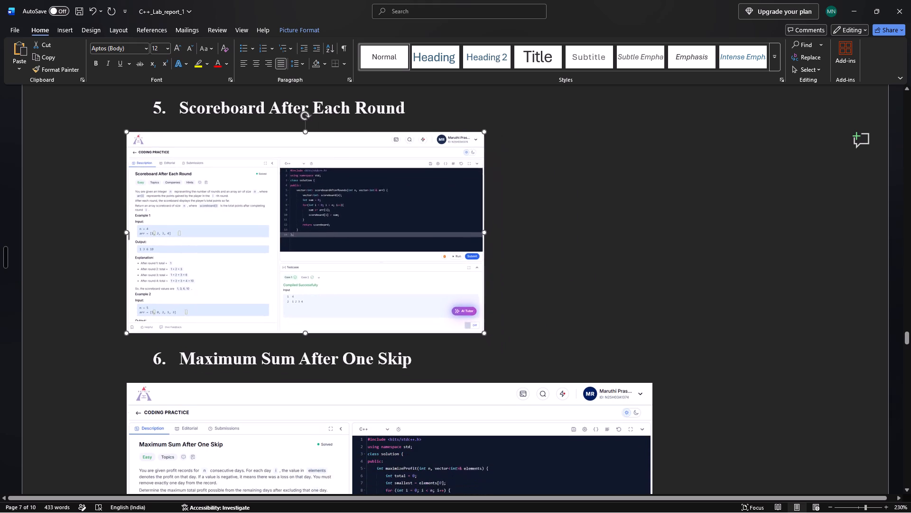
pyautogui.moveTo(292, 324); pyautogui.dragTo(407, 294)
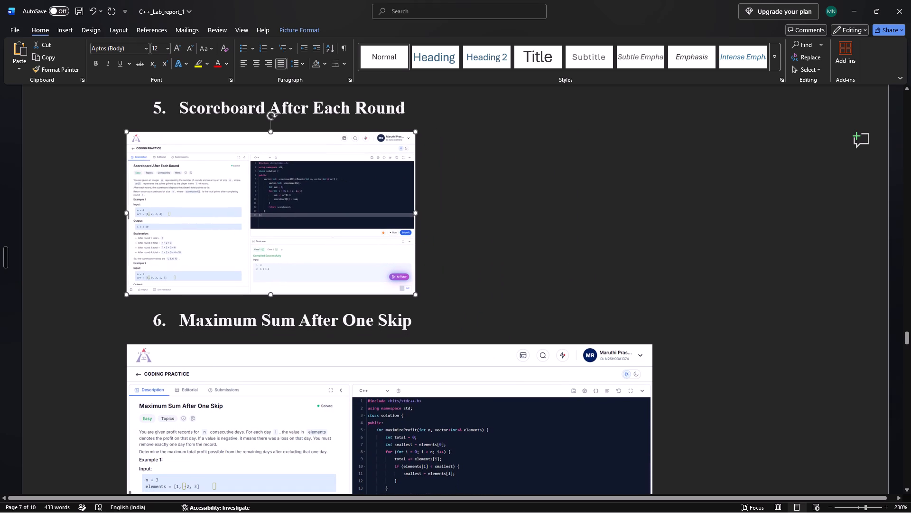
pyautogui.click(433, 287)
pyautogui.press('space')
pyautogui.press('space')
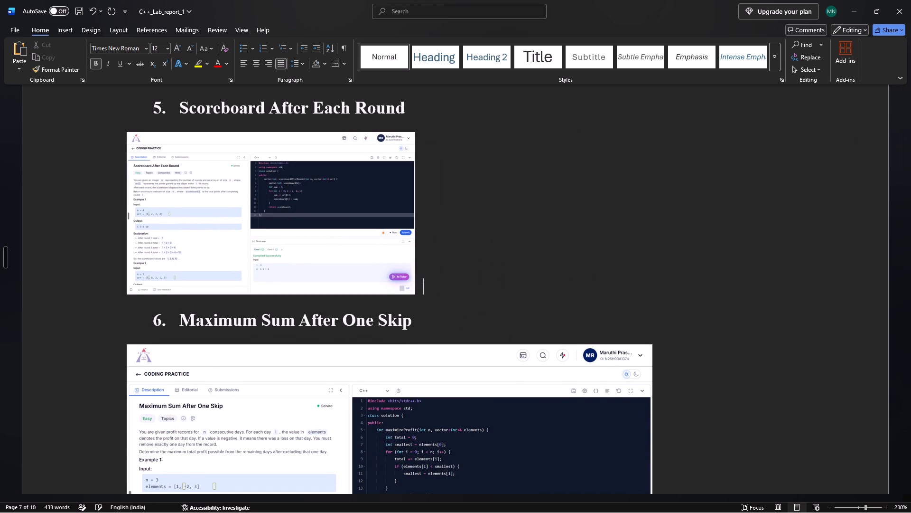
pyautogui.press('space')
pyautogui.press('space')
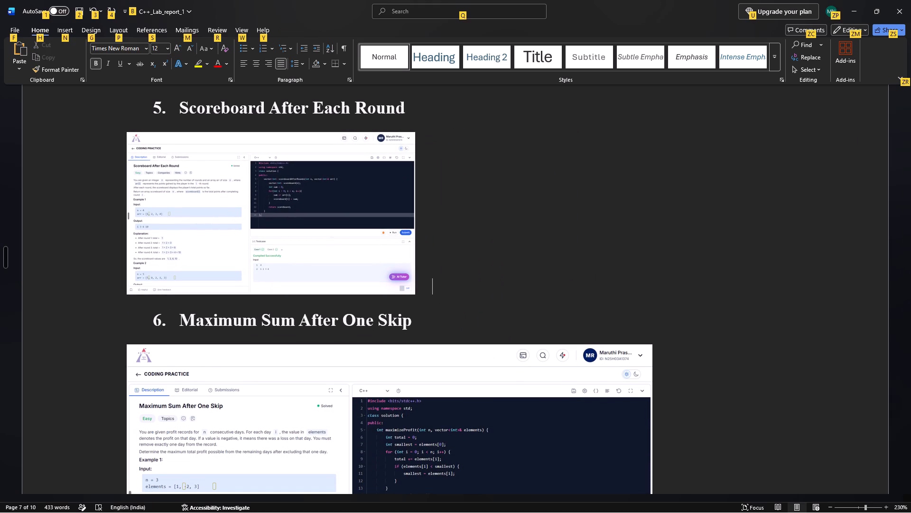
pyautogui.press('BackSpace')
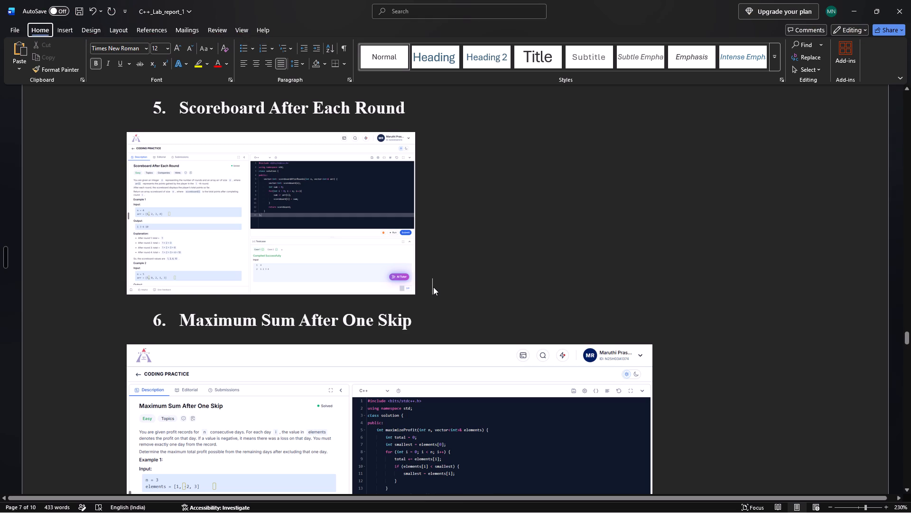
pyautogui.press('BackSpace')
pyautogui.click(433, 287)
pyautogui.press('BackSpace')
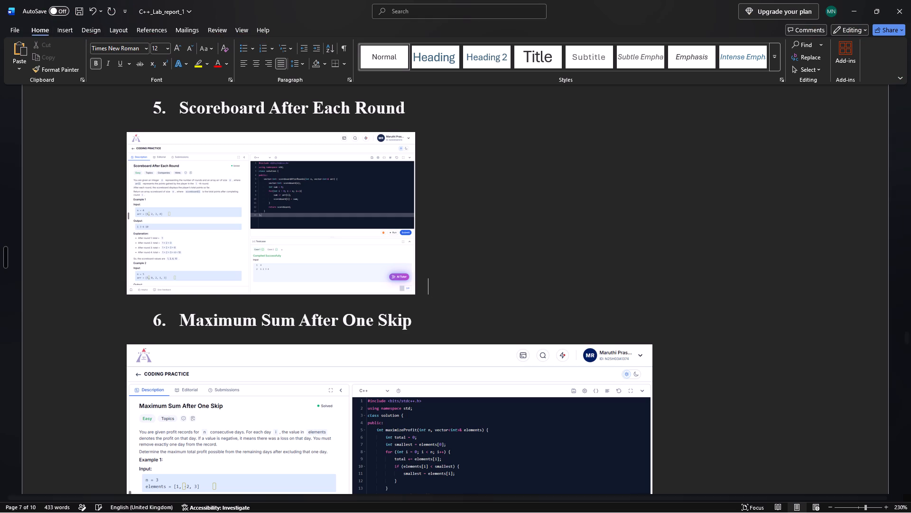
# Open the Scoreboard After Each Round problem from the Coding Practice set in Chrome and run its solution code.
pyautogui.hotkey('alt', 'Tab')
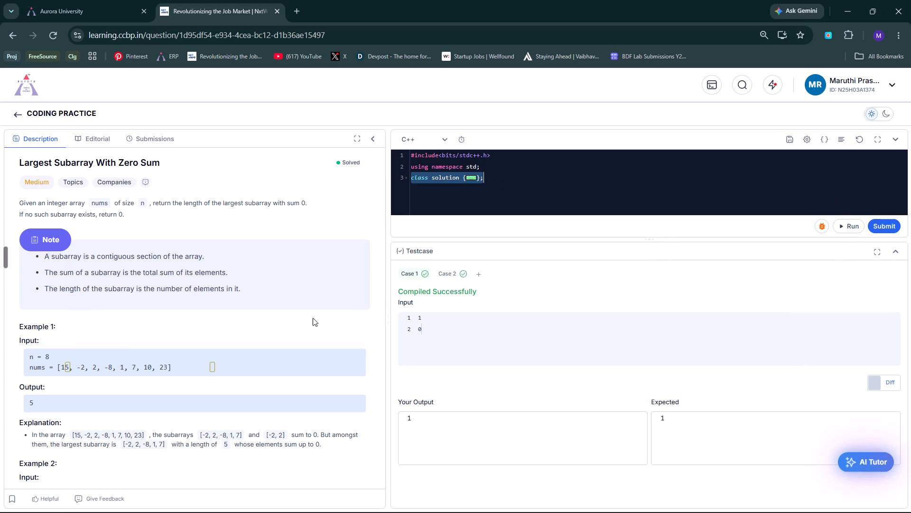
pyautogui.hscroll(8, 243, 323)
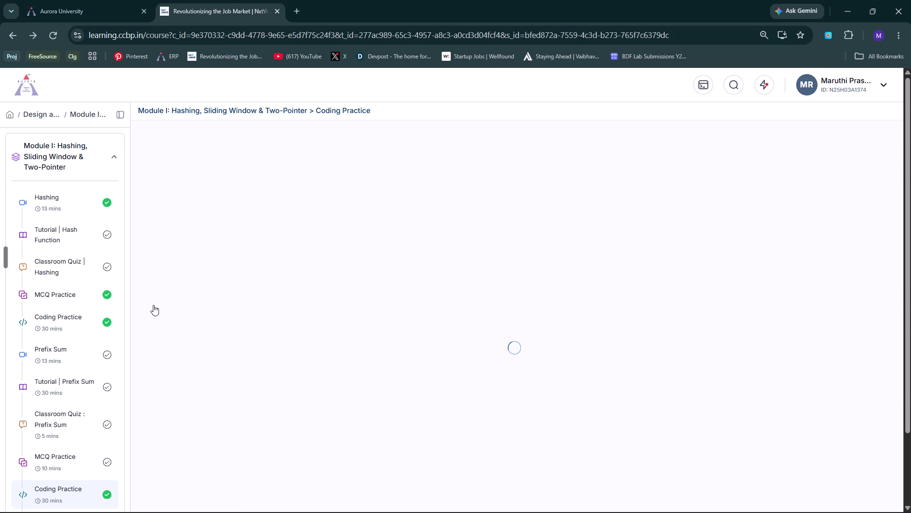
pyautogui.click(214, 288)
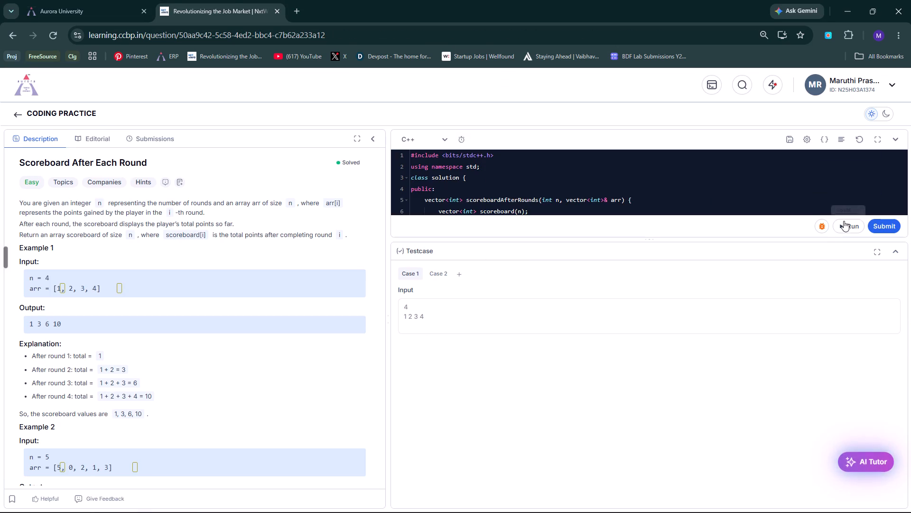
pyautogui.click(842, 224)
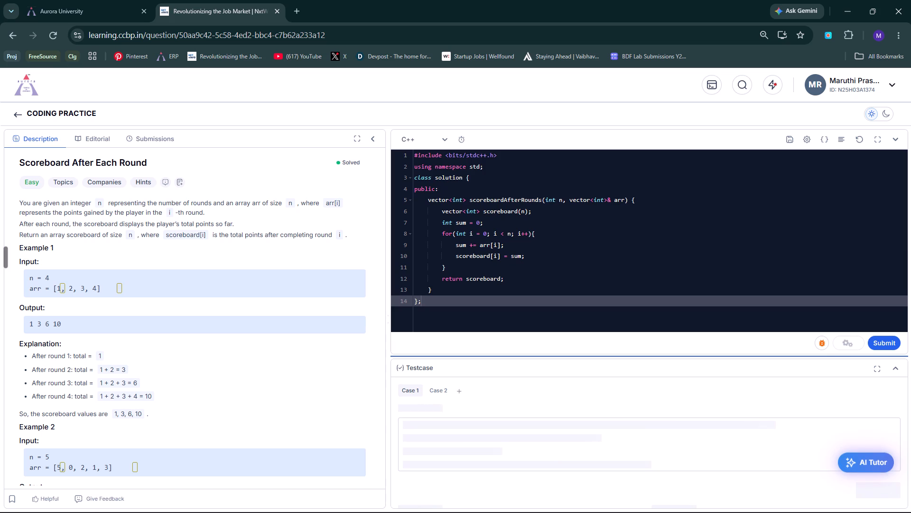
# Enlarge the Testcase area and capture a screenshot of it covering the Case 1 input, your output and the expected output.
pyautogui.moveTo(620, 358); pyautogui.dragTo(662, 235, button='right')
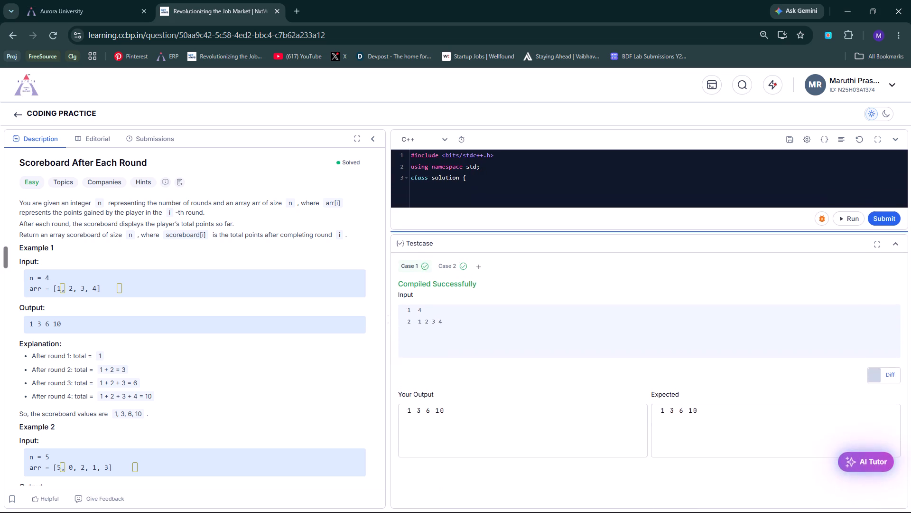
pyautogui.moveTo(662, 235); pyautogui.dragTo(663, 234, button='right')
pyautogui.click(613, 294)
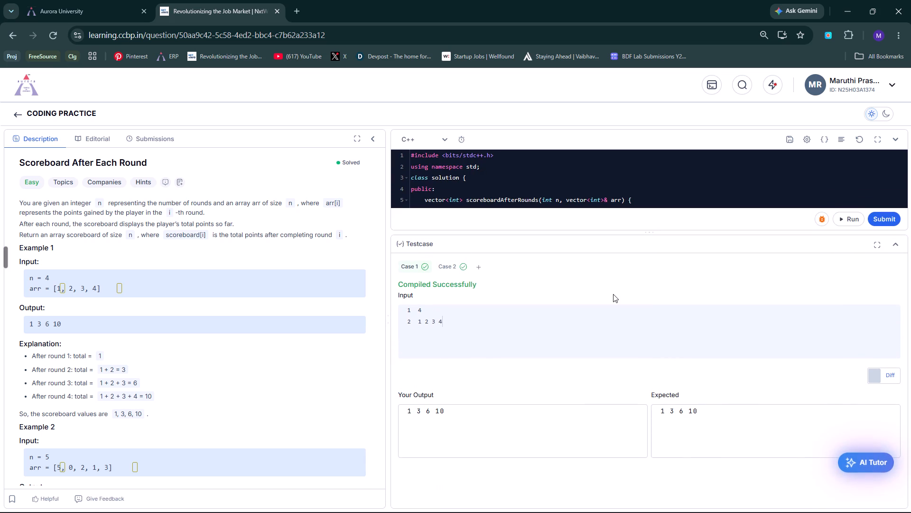
pyautogui.press('Print')
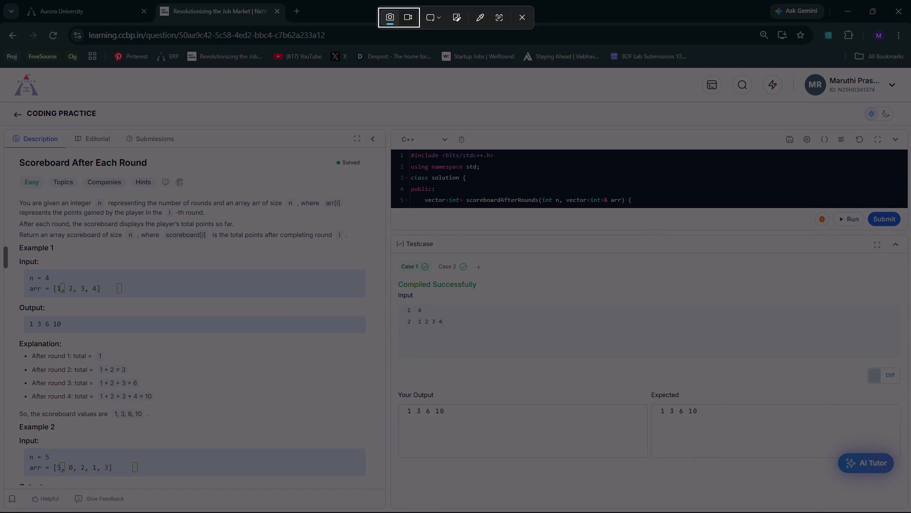
pyautogui.moveTo(390, 238); pyautogui.dragTo(734, 421)
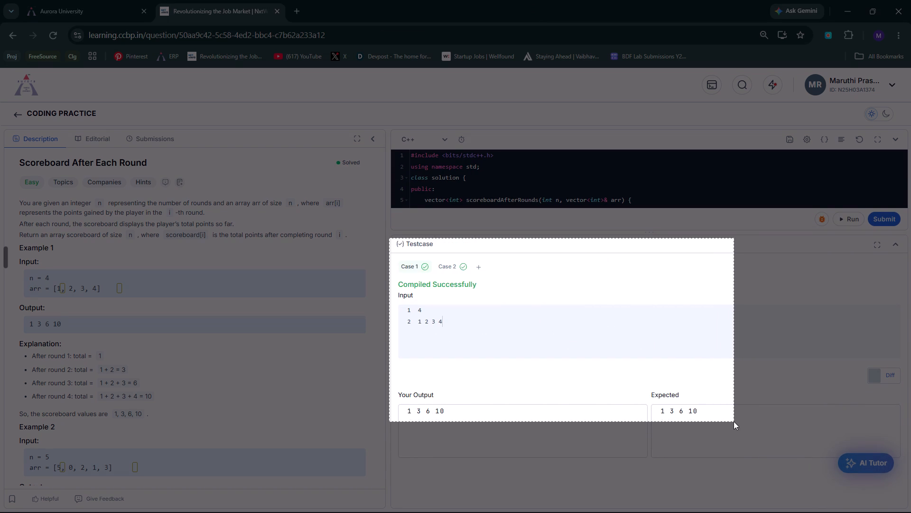
pyautogui.moveTo(734, 421); pyautogui.dragTo(705, 418)
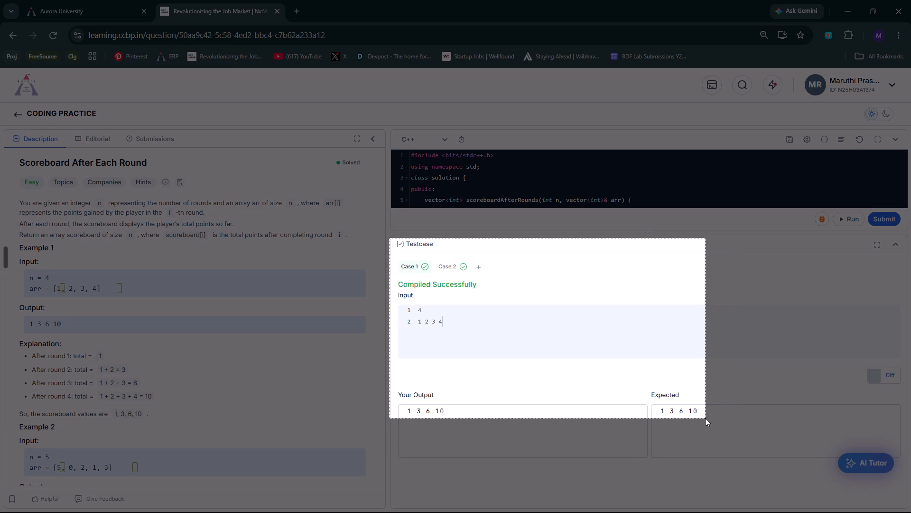
pyautogui.moveTo(705, 418); pyautogui.dragTo(702, 419)
# Paste the testcase screenshot after the Scoreboard After Each Round picture in Word and shrink it proportionally to about 40 percent of its width.
pyautogui.hotkey('alt', 'Tab')
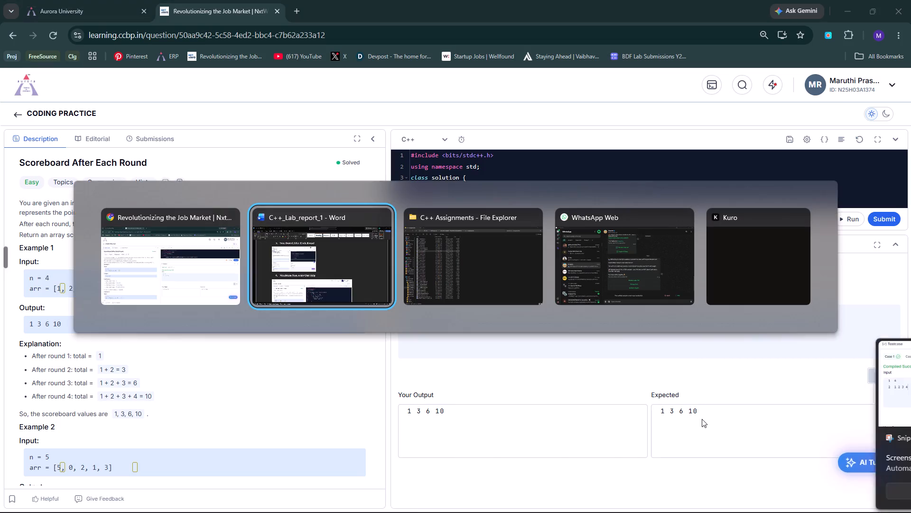
pyautogui.hotkey('ctrl', 'v')
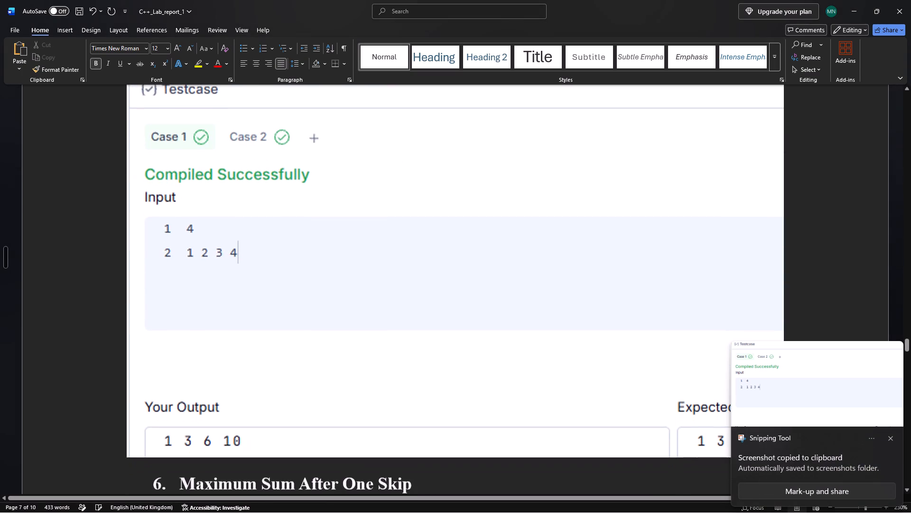
pyautogui.click(435, 377)
pyautogui.moveTo(125, 456); pyautogui.dragTo(134, 449)
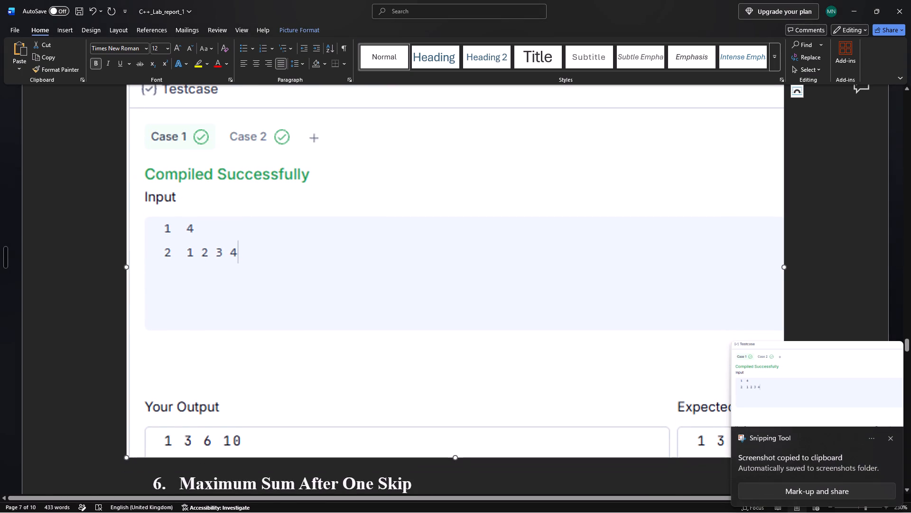
pyautogui.moveTo(134, 449); pyautogui.dragTo(521, 228)
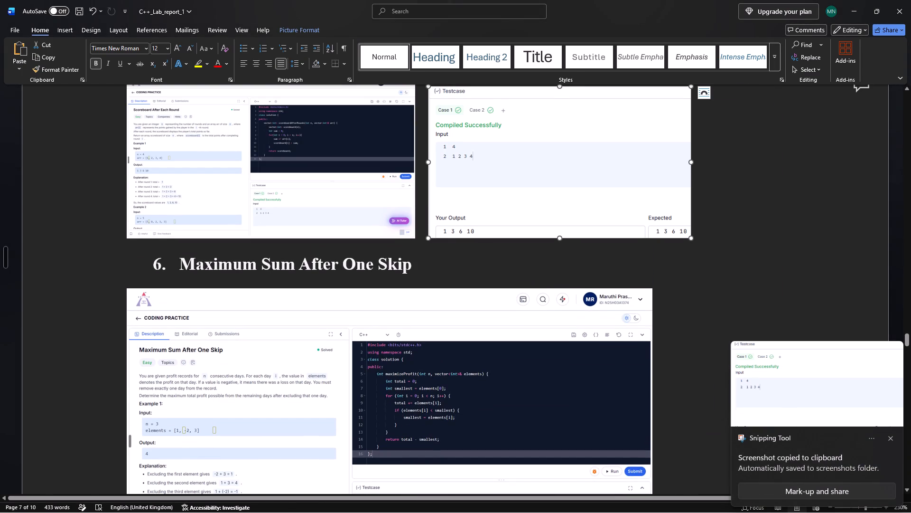
# Add a "Code :" line below the Scoreboard After Each Round pictures, followed by an empty line set to 10 pt without bold.
pyautogui.scroll(1, 484, 224)
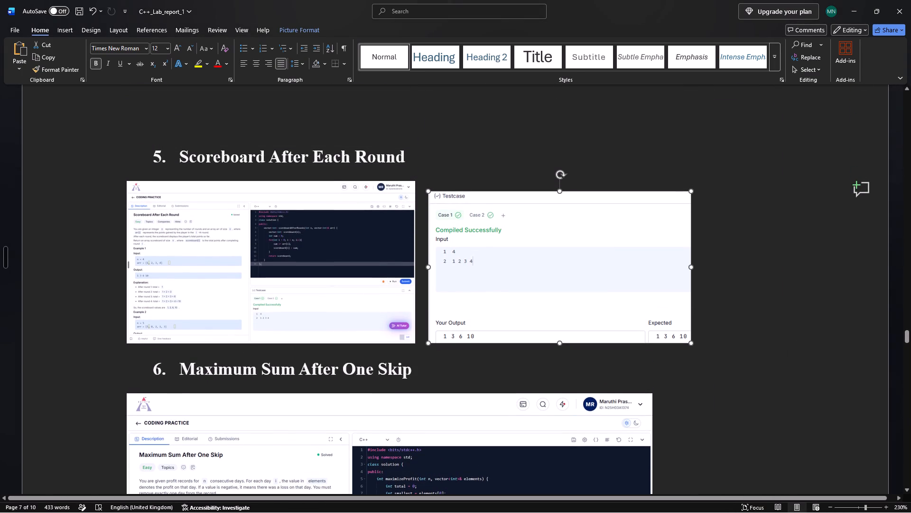
pyautogui.click(712, 335)
pyautogui.press('Return')
pyautogui.write('Coe')
pyautogui.press('BackSpace')
pyautogui.write('de')
pyautogui.press('space')
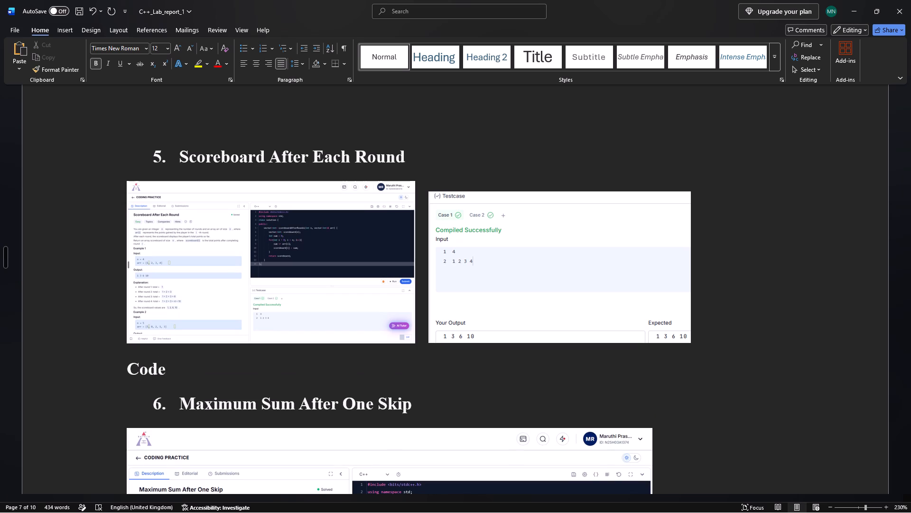
pyautogui.write(':')
pyautogui.press('Return')
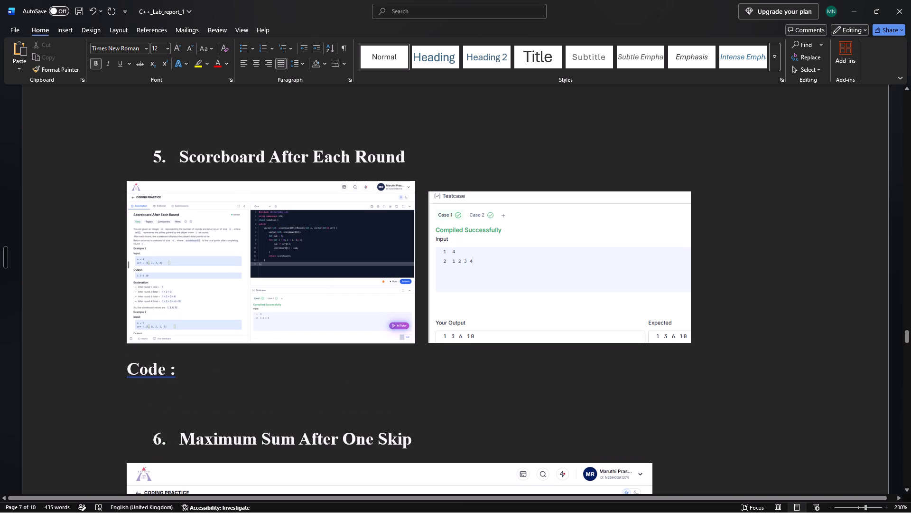
pyautogui.click(153, 49)
pyautogui.write('10')
pyautogui.click(93, 64)
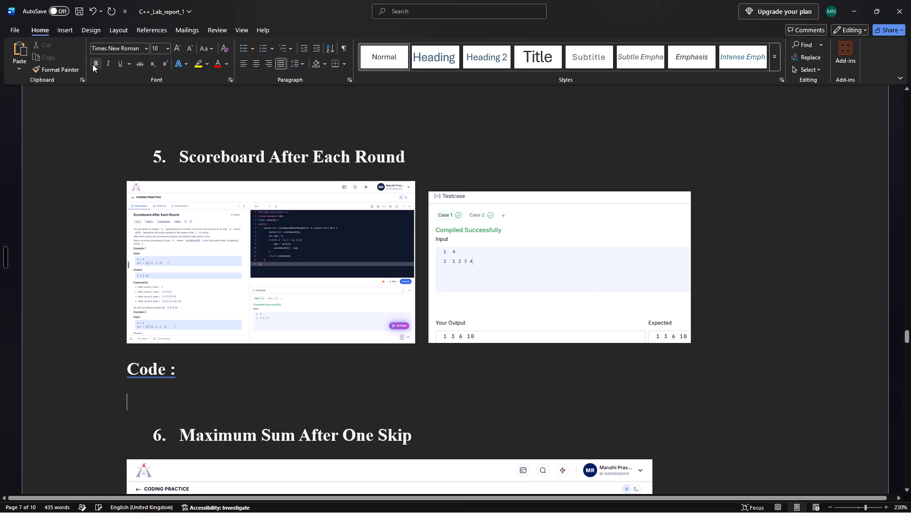
pyautogui.press('Return')
pyautogui.press('BackSpace')
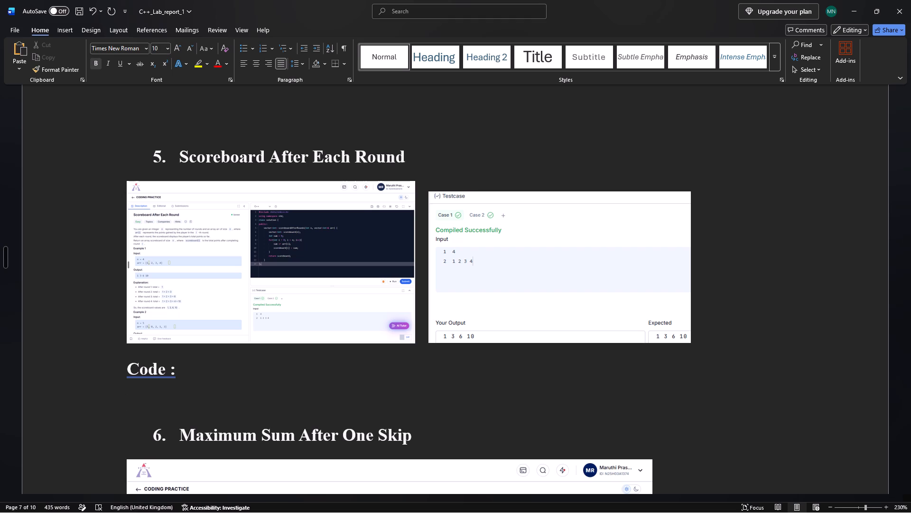
# Copy the whole solution class of Scoreboard After Each Round from Chrome and paste it below its Code line in Word.
pyautogui.hotkey('alt', 'Tab')
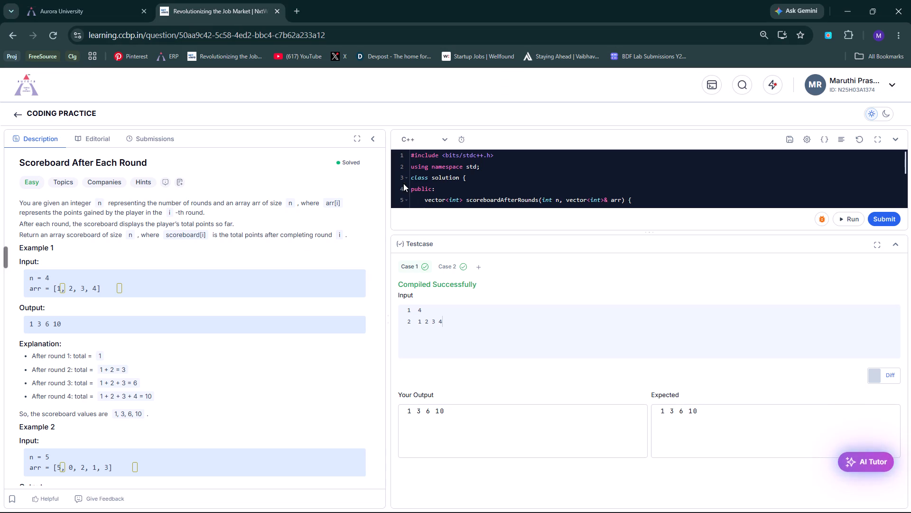
pyautogui.click(405, 179)
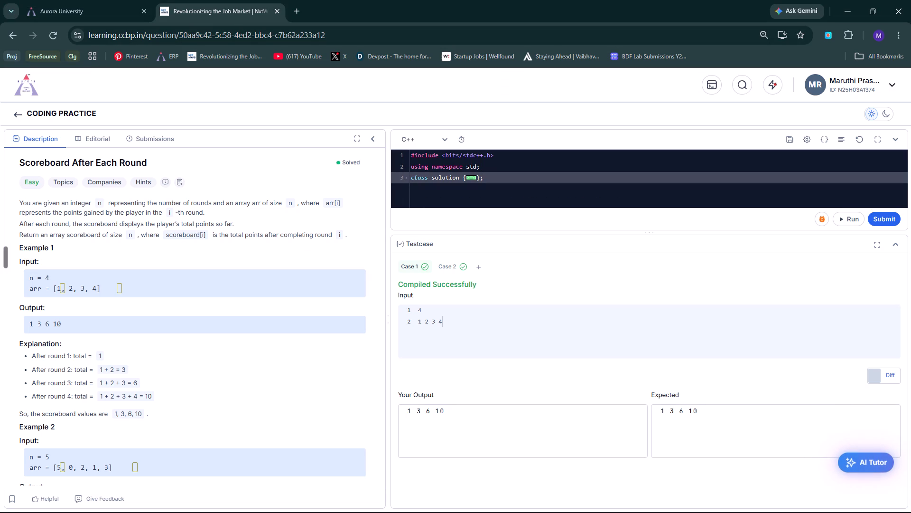
pyautogui.moveTo(411, 177); pyautogui.dragTo(491, 177)
pyautogui.hotkey('ctrl', 'c')
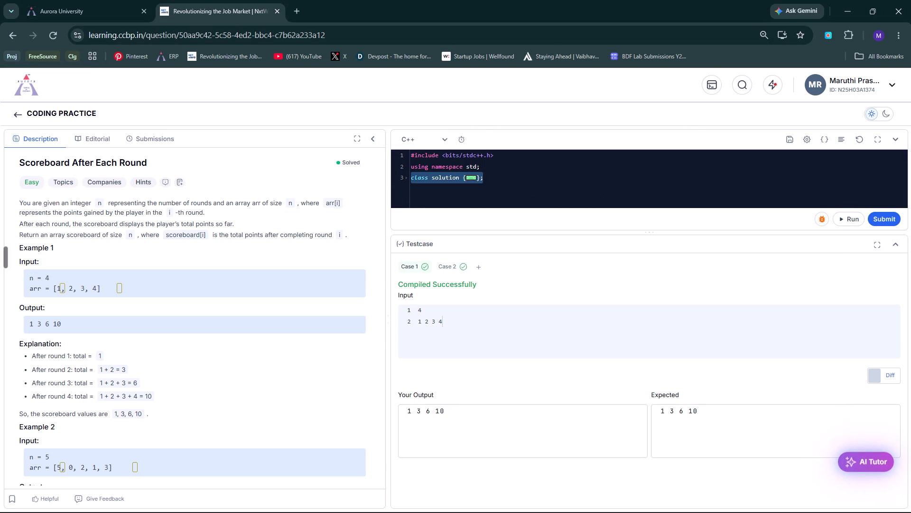
pyautogui.hotkey('alt', 'Tab')
pyautogui.hotkey('ctrl', 'v')
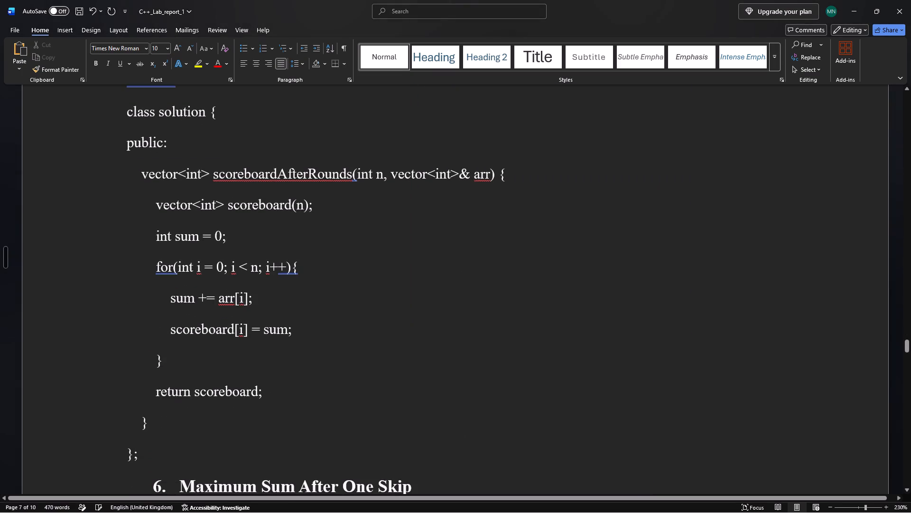
# Shrink the Maximum Sum After One Skip picture proportionally to about two thirds of its width and place the cursor after it.
pyautogui.scroll(-1, 210, 404)
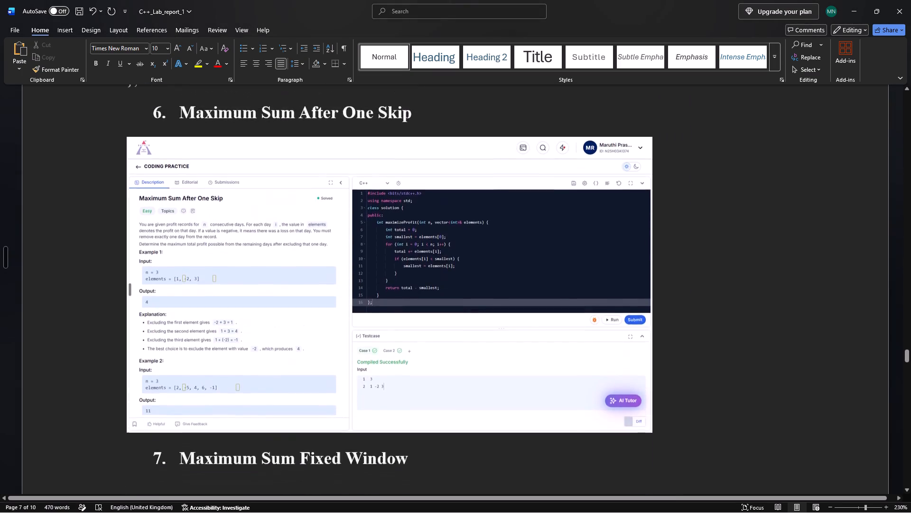
pyautogui.scroll(-1, 210, 404)
pyautogui.click(198, 399)
pyautogui.scroll(-1, 198, 399)
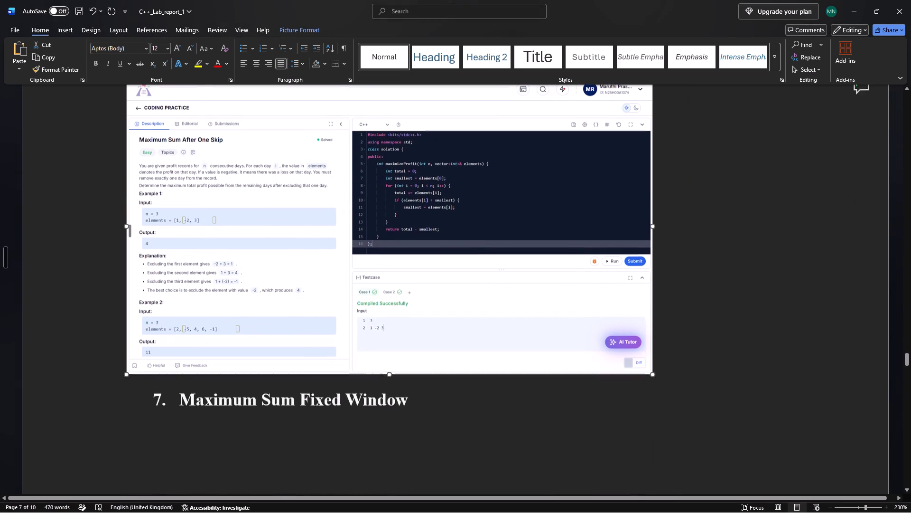
pyautogui.moveTo(126, 375); pyautogui.dragTo(312, 274)
pyautogui.click(484, 269)
pyautogui.scroll(1, 484, 269)
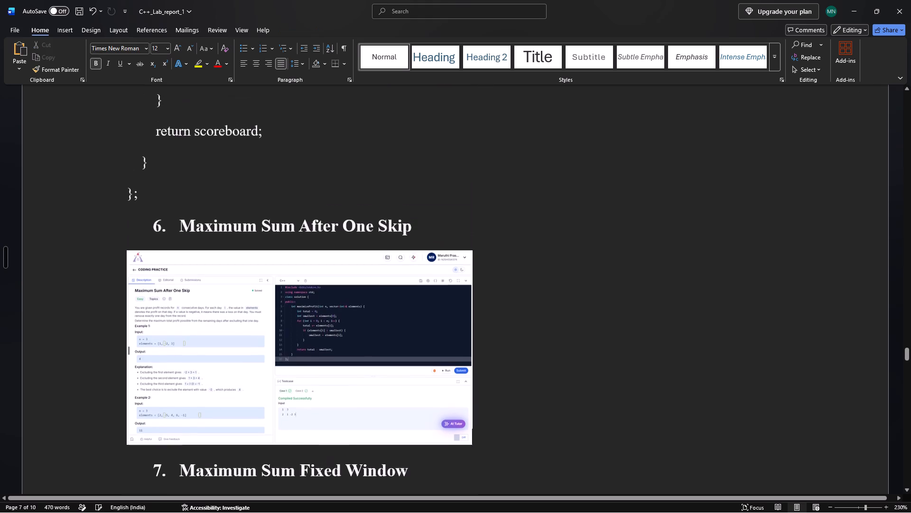
pyautogui.scroll(1, 484, 269)
# Switch to Chrome, open the Maximum Sum After One Skip problem from the Coding Practice list and run its solution.
pyautogui.hotkey('alt', 'Tab')
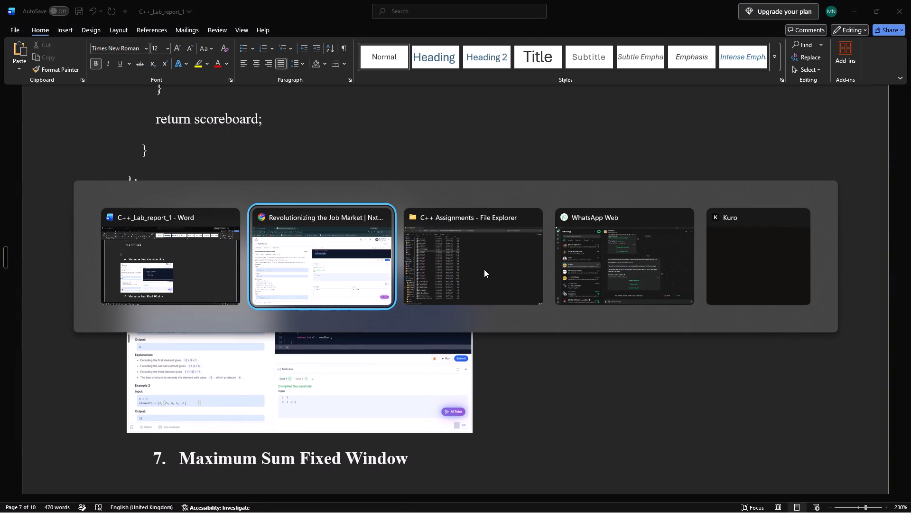
pyautogui.hotkey('alt', 'Left')
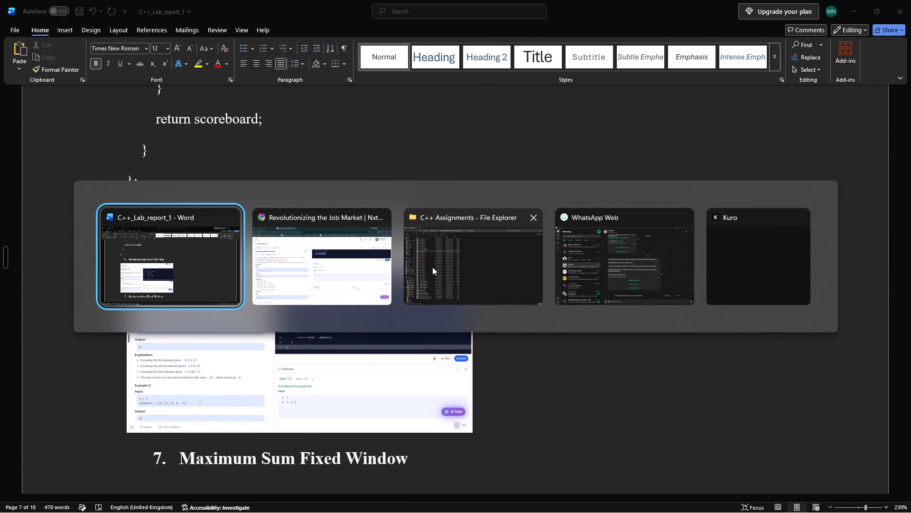
pyautogui.hotkey('alt', 'Tab')
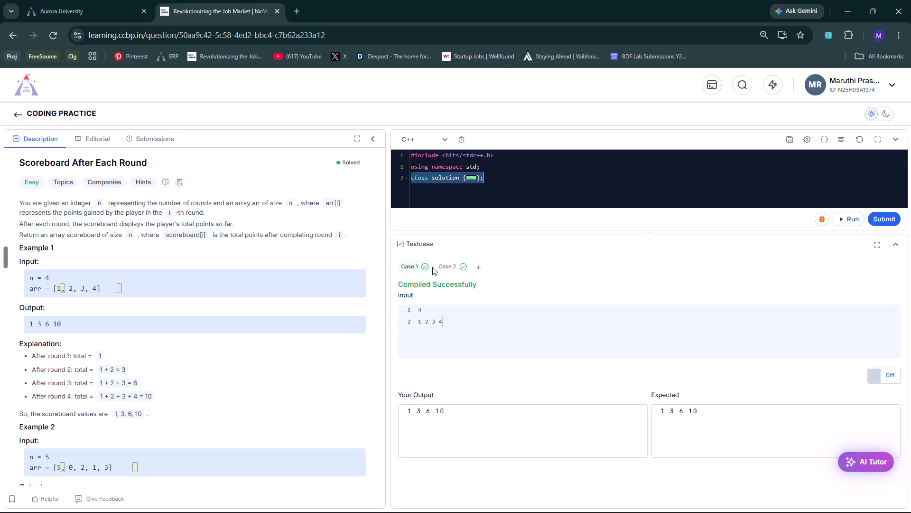
pyautogui.hscroll(6, 194, 312)
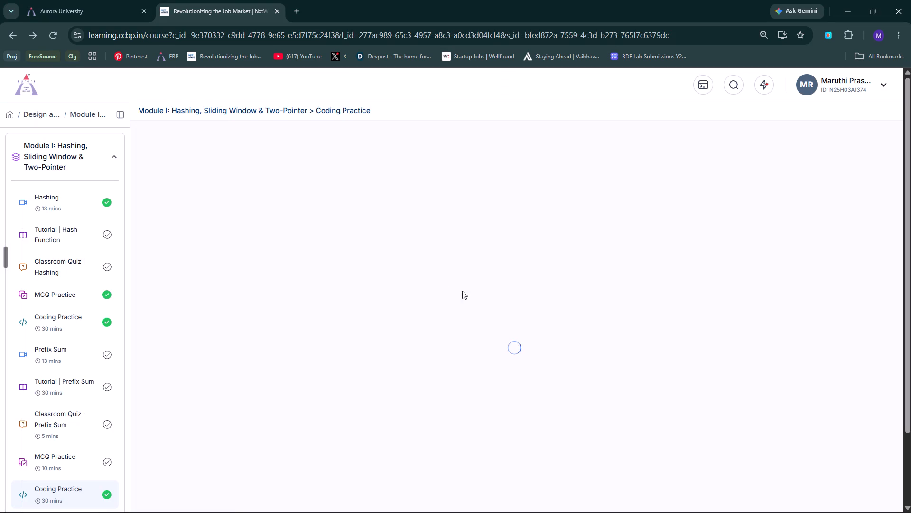
pyautogui.click(217, 337)
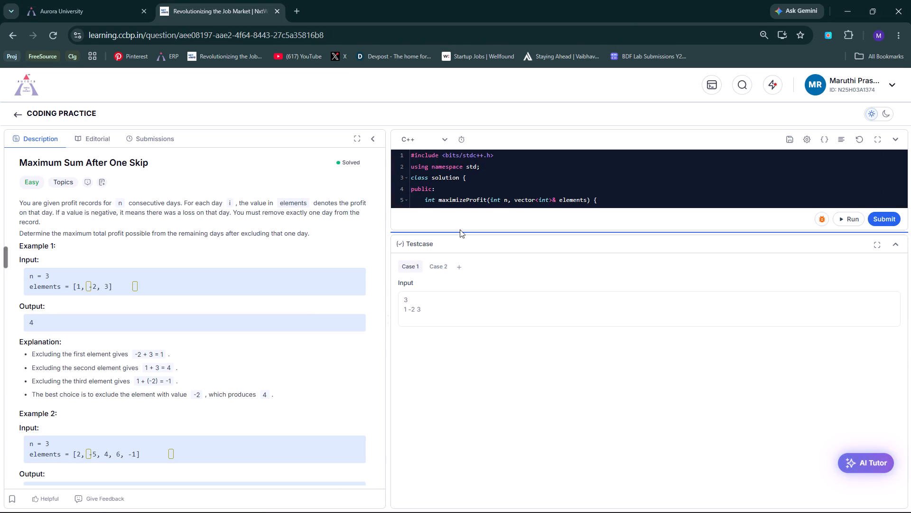
pyautogui.click(854, 220)
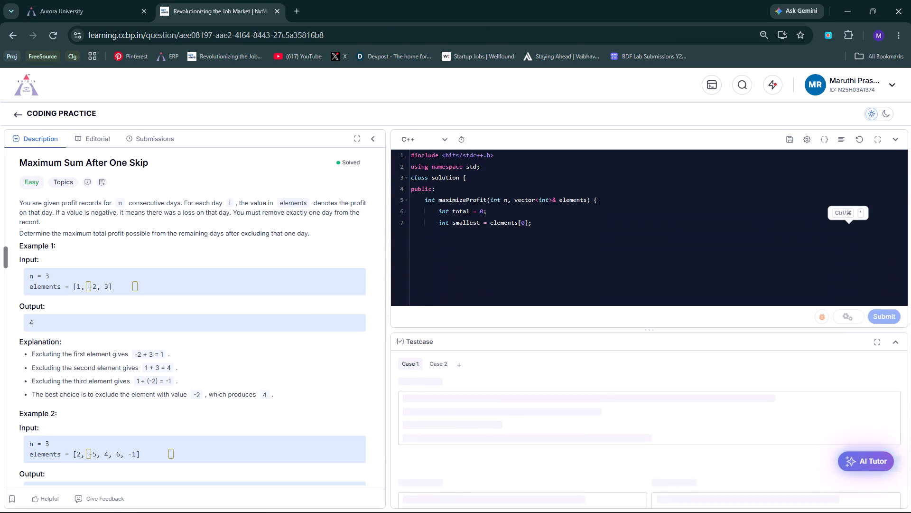
# Enlarge the Testcase area and start a screenshot of the Case 1 input, your output and the expected output.
pyautogui.moveTo(591, 356); pyautogui.dragTo(619, 245, button='right')
pyautogui.click(540, 338)
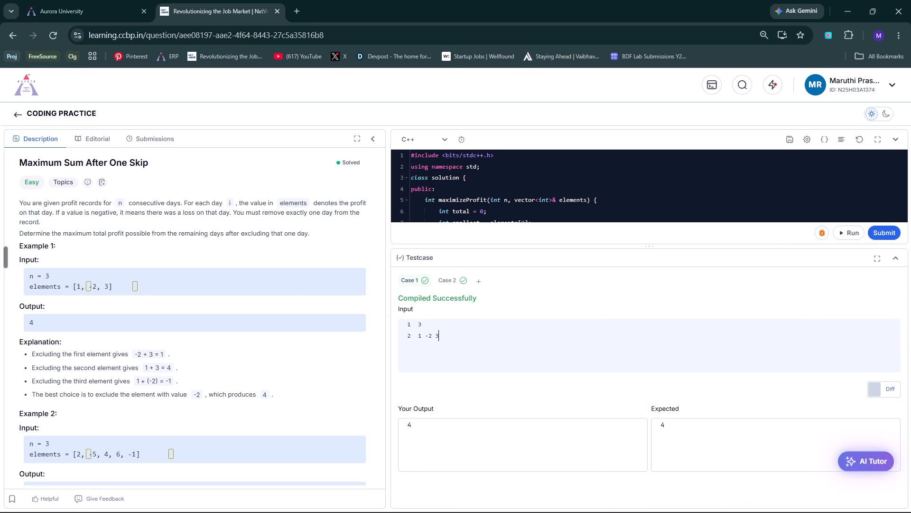
pyautogui.press('Print')
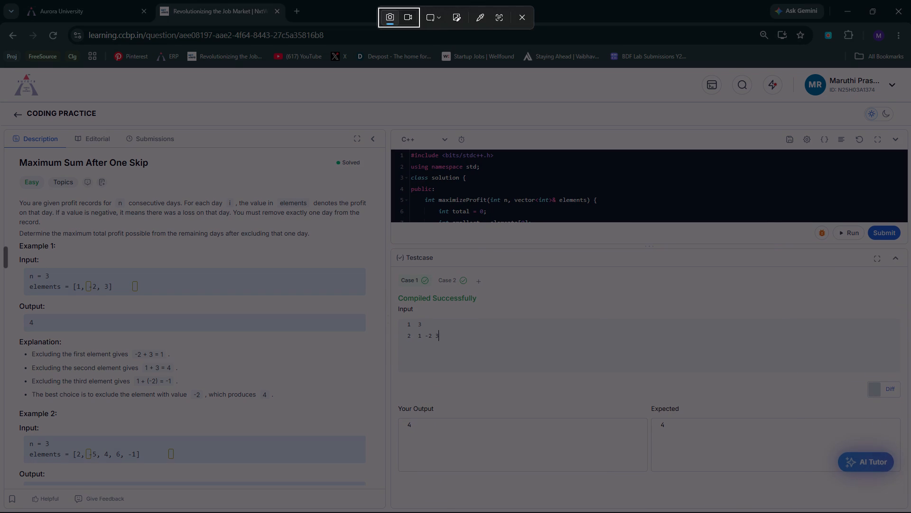
# Capture a screenshot of the Maximum Sum After One Skip testcase area covering the Case 1 input, your output and the expected output.
pyautogui.moveTo(393, 247); pyautogui.dragTo(604, 434)
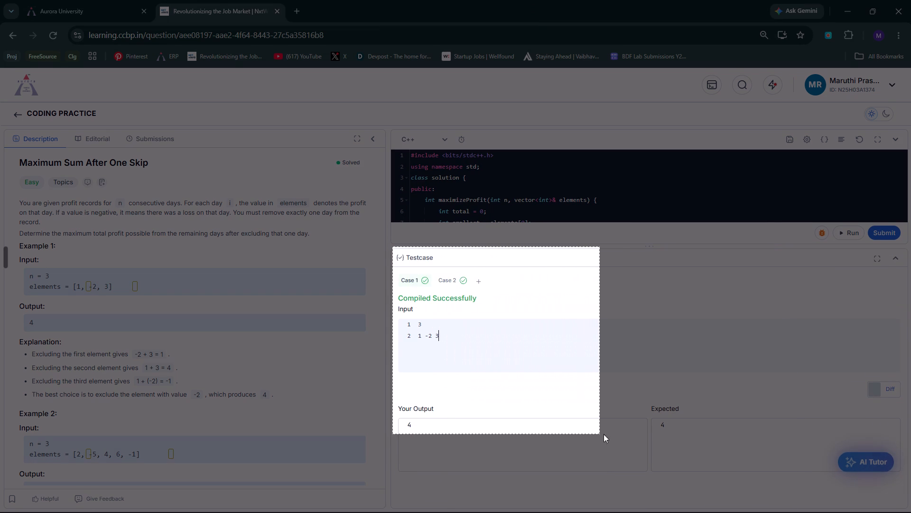
pyautogui.moveTo(604, 434); pyautogui.dragTo(688, 432)
# Paste the testcase screenshot in Word two spaces after the Maximum Sum After One Skip picture and shrink it proportionally to about 38 percent width.
pyautogui.hotkey('alt', 'Tab')
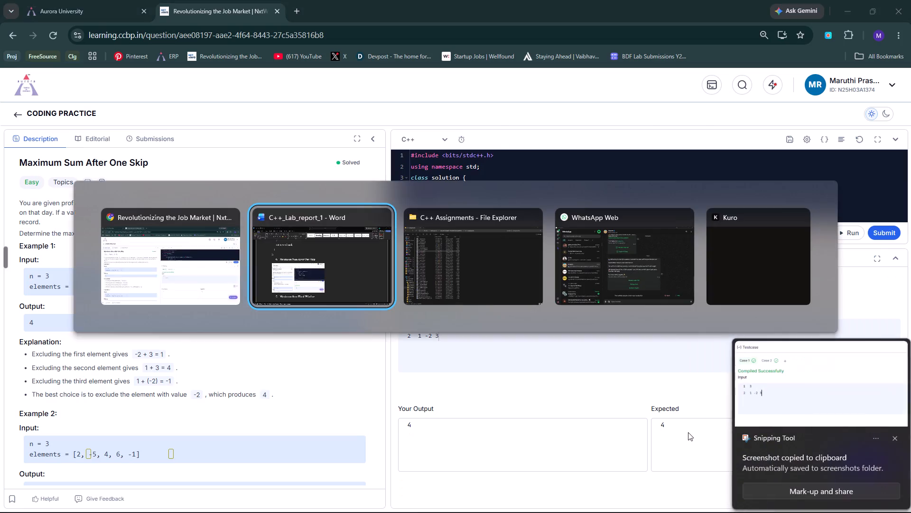
pyautogui.press('space')
pyautogui.press('space')
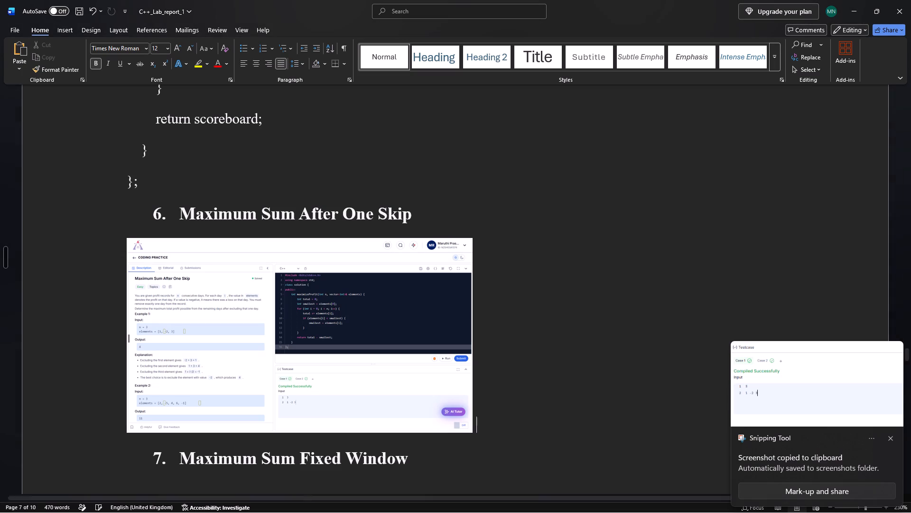
pyautogui.hotkey('ctrl', 'v')
pyautogui.click(335, 344)
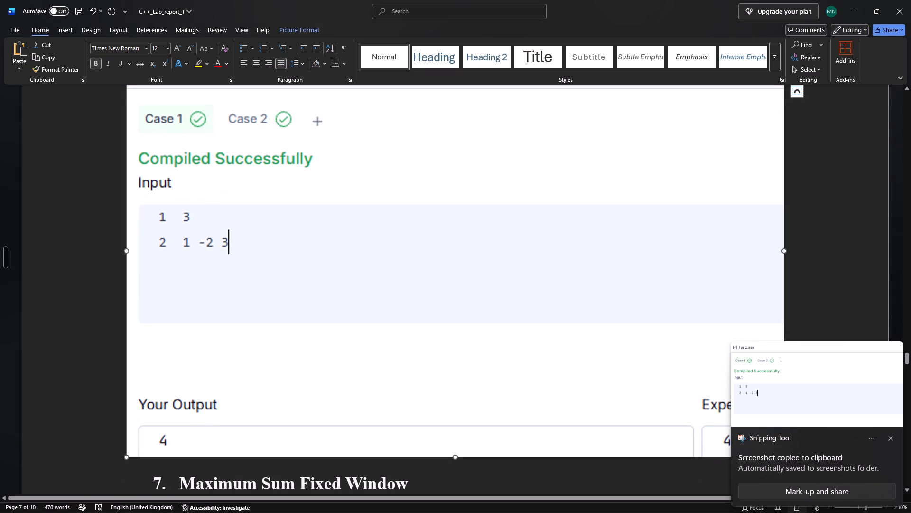
pyautogui.moveTo(126, 458); pyautogui.dragTo(583, 105)
pyautogui.scroll(1, 556, 219)
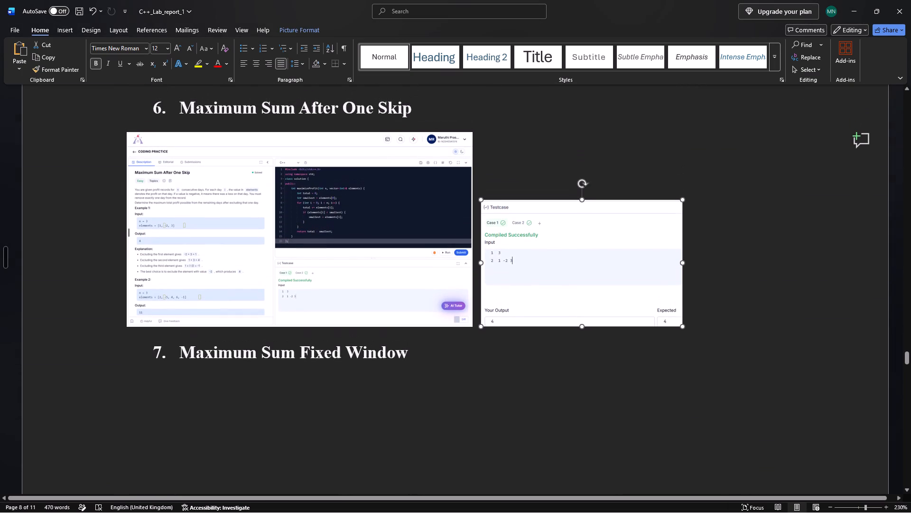
pyautogui.click(556, 239)
pyautogui.moveTo(684, 327); pyautogui.dragTo(729, 364)
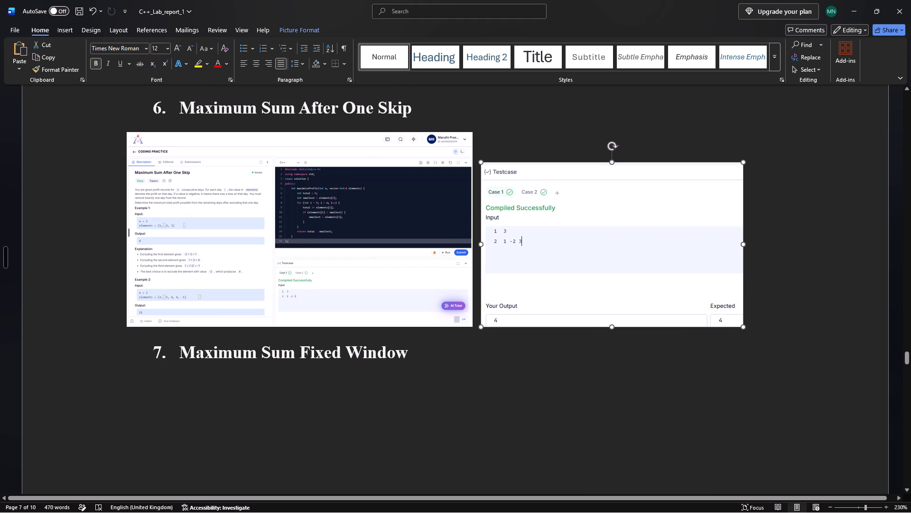
pyautogui.moveTo(744, 328); pyautogui.dragTo(732, 319)
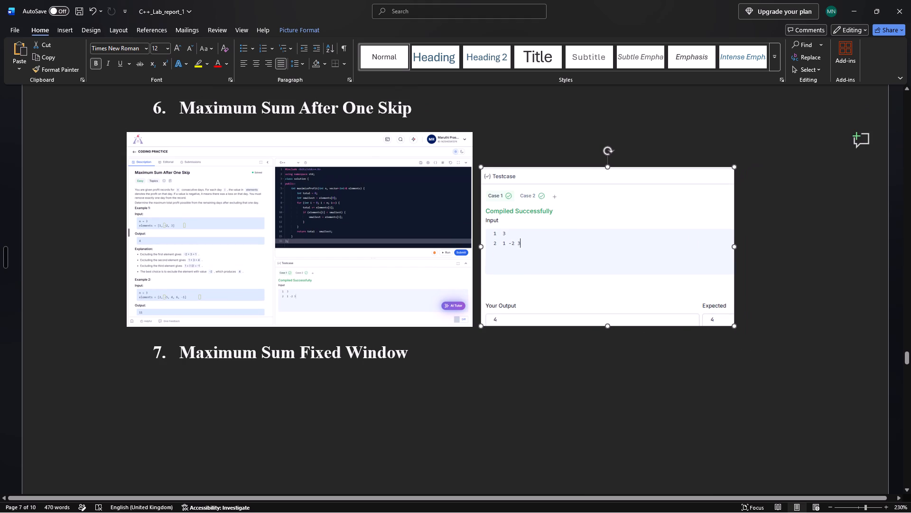
pyautogui.moveTo(732, 319); pyautogui.dragTo(731, 319)
# Enlarge the Maximum Sum After One Skip problem screenshot proportionally by about 10 percent.
pyautogui.click(384, 302)
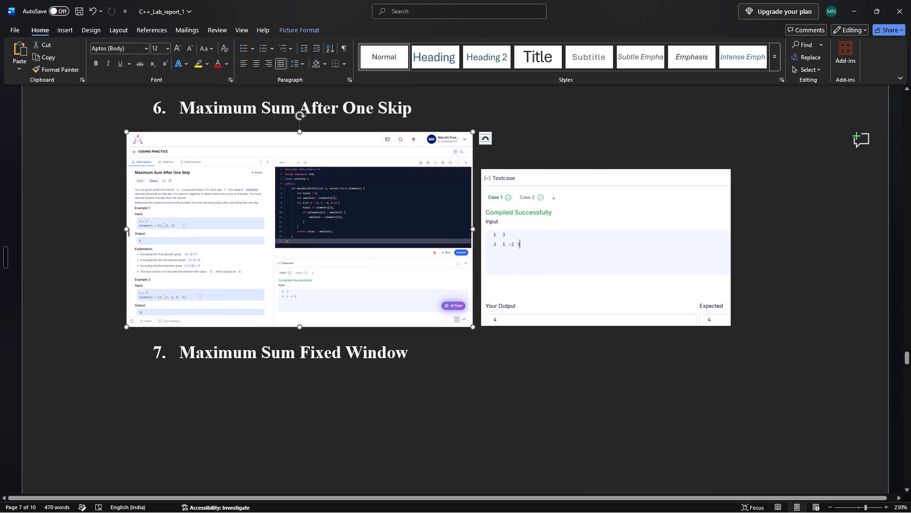
pyautogui.moveTo(474, 327); pyautogui.dragTo(493, 339)
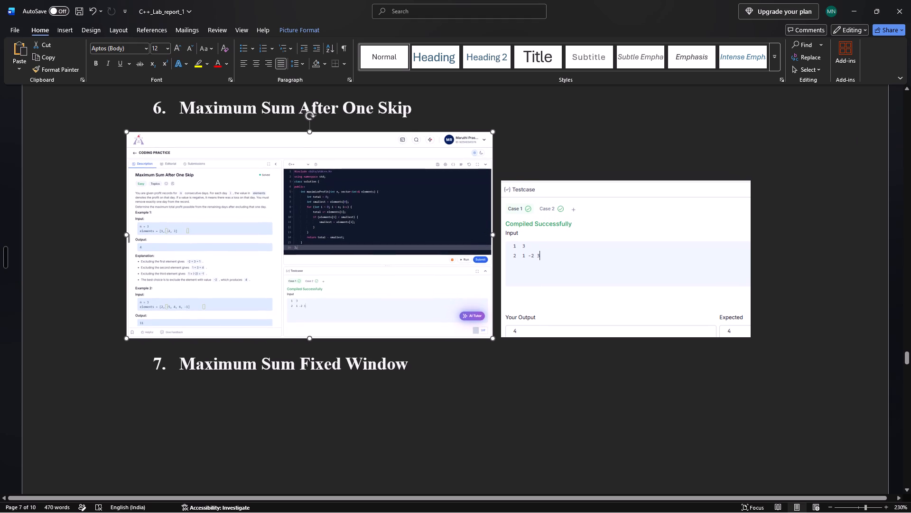
pyautogui.moveTo(493, 339); pyautogui.dragTo(508, 344)
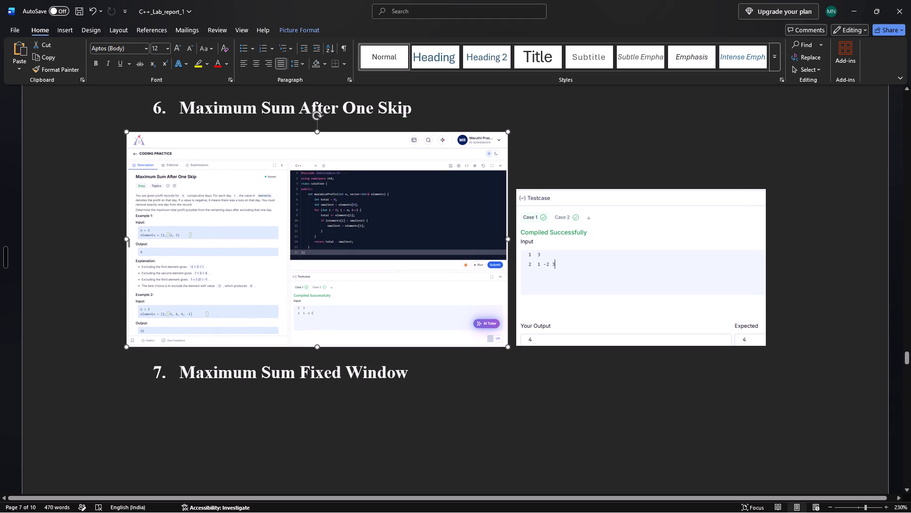
# Add a "Code :" line below the Maximum Sum After One Skip pictures, followed by an empty line set to 10 pt without bold.
pyautogui.click(773, 341)
pyautogui.press('Return')
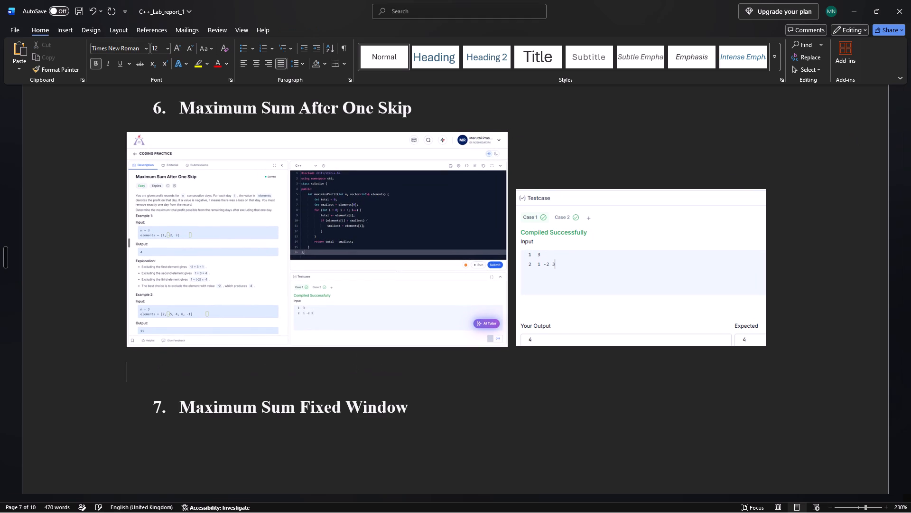
pyautogui.write('Code')
pyautogui.press('space')
pyautogui.write(':')
pyautogui.press('space')
pyautogui.press('Return')
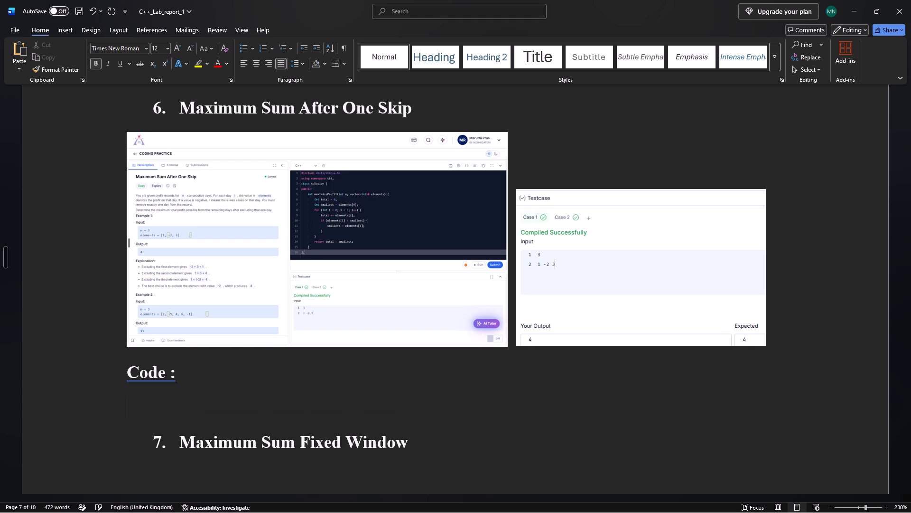
pyautogui.click(156, 48)
pyautogui.write('10')
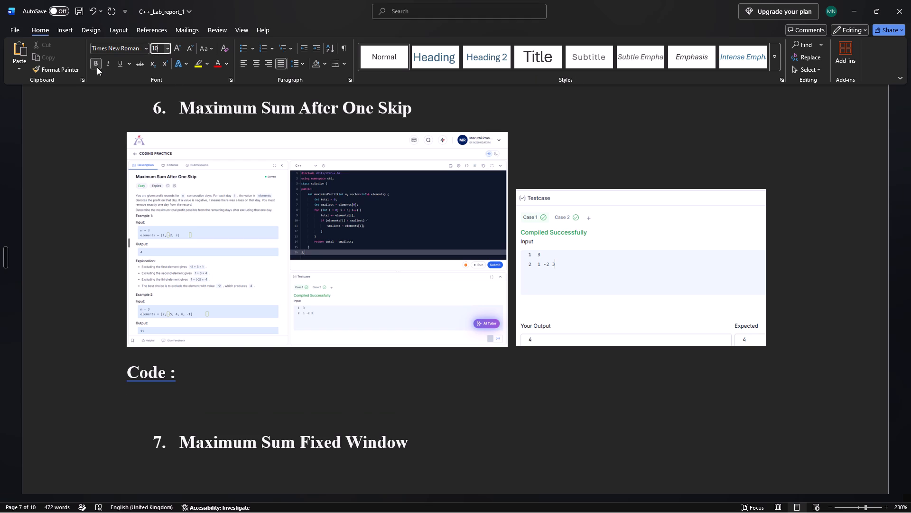
pyautogui.click(93, 64)
# Copy the whole solution class of Maximum Sum After One Skip from Chrome and paste it below its Code line in Word.
pyautogui.hotkey('alt', 'Tab')
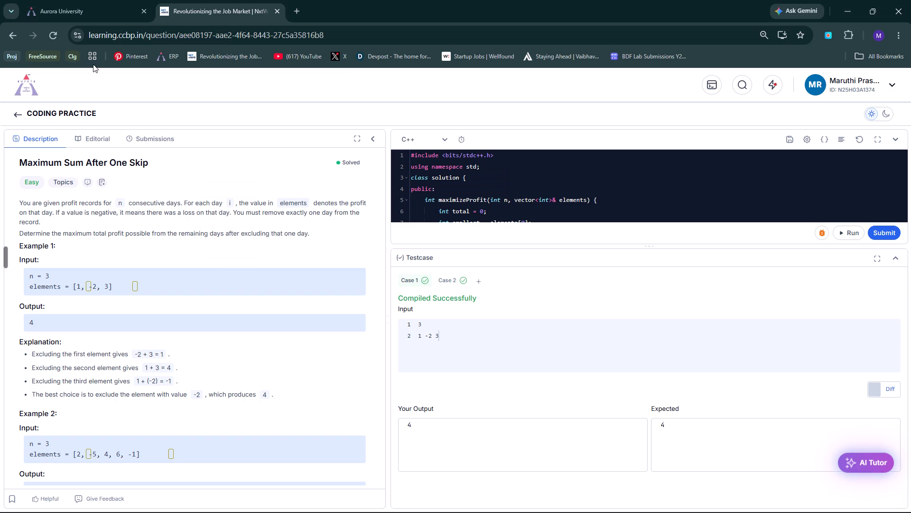
pyautogui.click(408, 176)
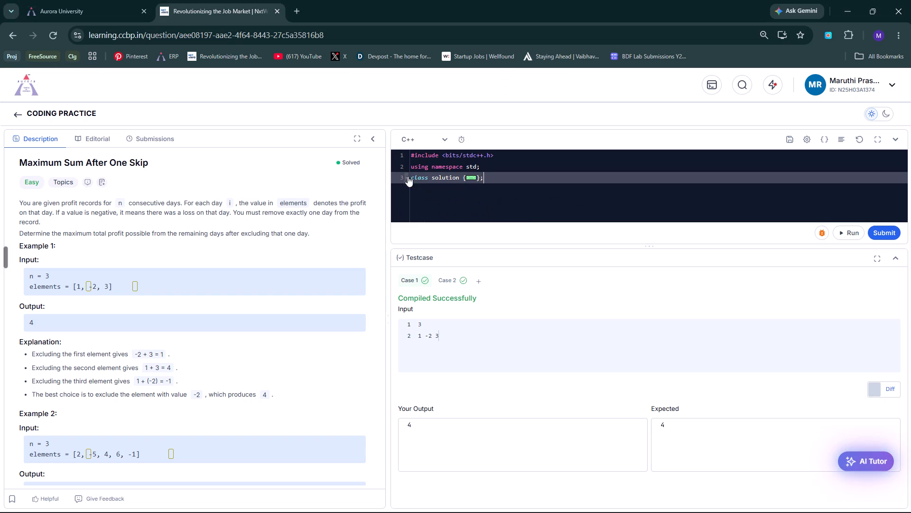
pyautogui.moveTo(411, 177); pyautogui.dragTo(538, 179)
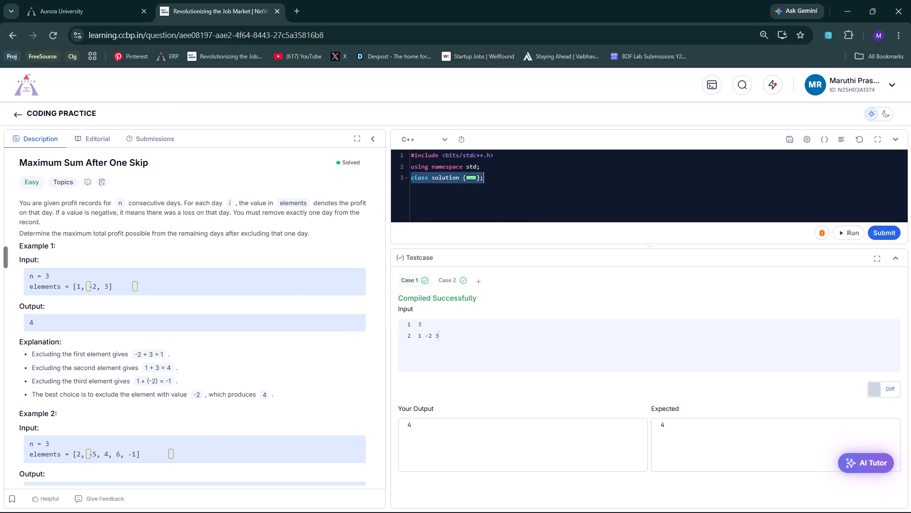
pyautogui.hotkey('ctrl', 'c')
pyautogui.hotkey('alt', 'Tab')
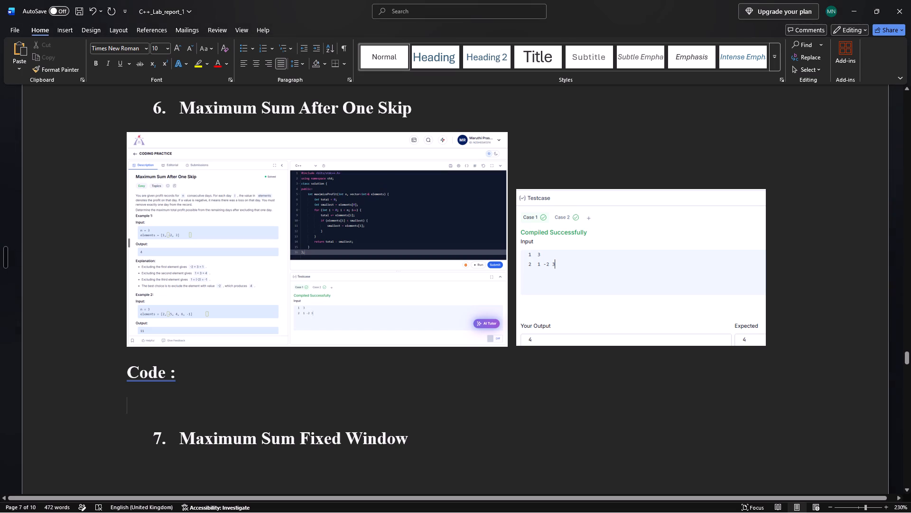
pyautogui.hotkey('ctrl', 'v')
# Shrink the Maximum Sum Fixed Window problem screenshot proportionally to about 75 percent of its width and add two spaces after it.
pyautogui.scroll(-1, 262, 386)
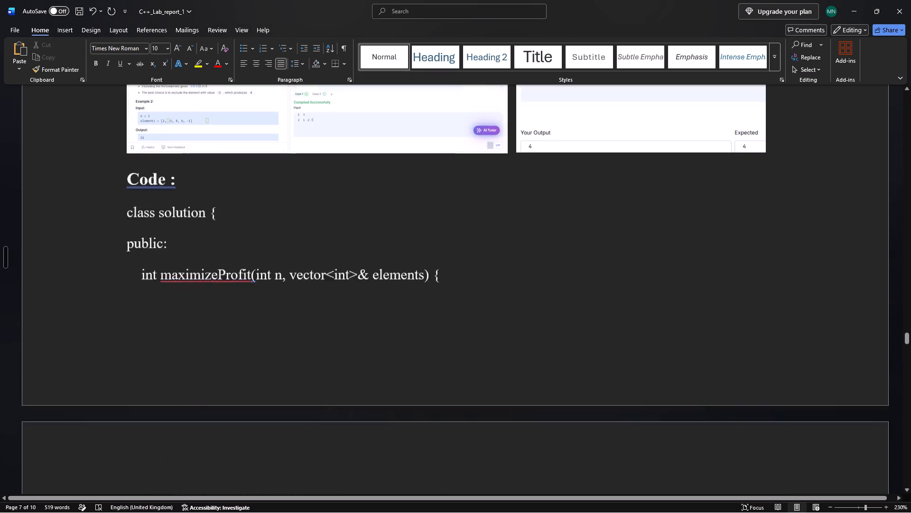
pyautogui.scroll(-1, 262, 386)
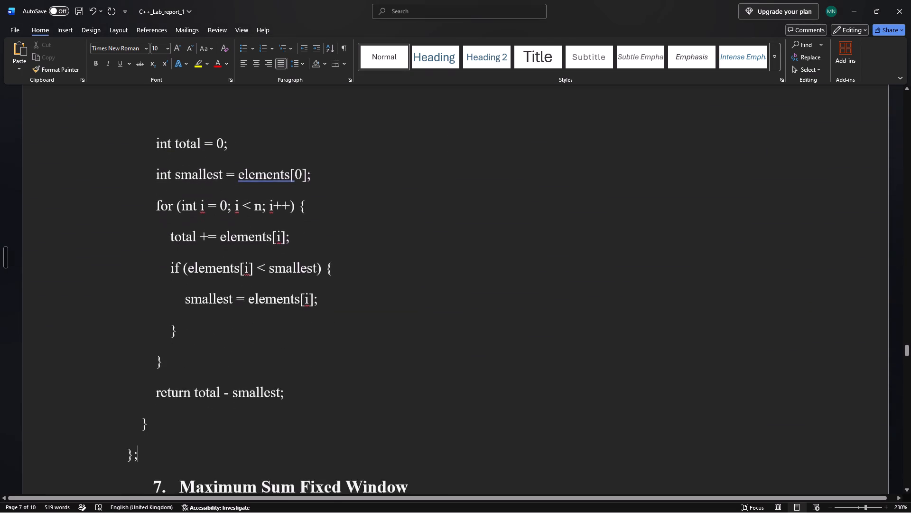
pyautogui.scroll(-1, 262, 386)
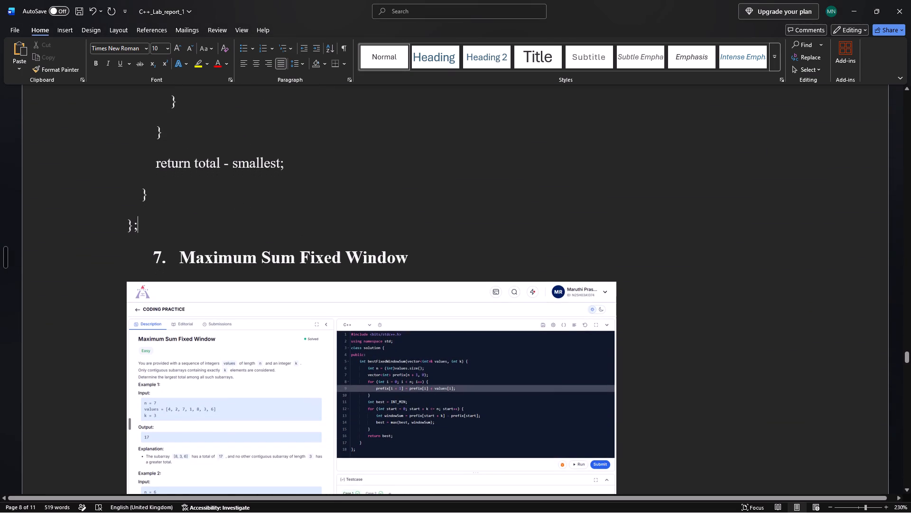
pyautogui.scroll(-1, 223, 238)
pyautogui.click(205, 268)
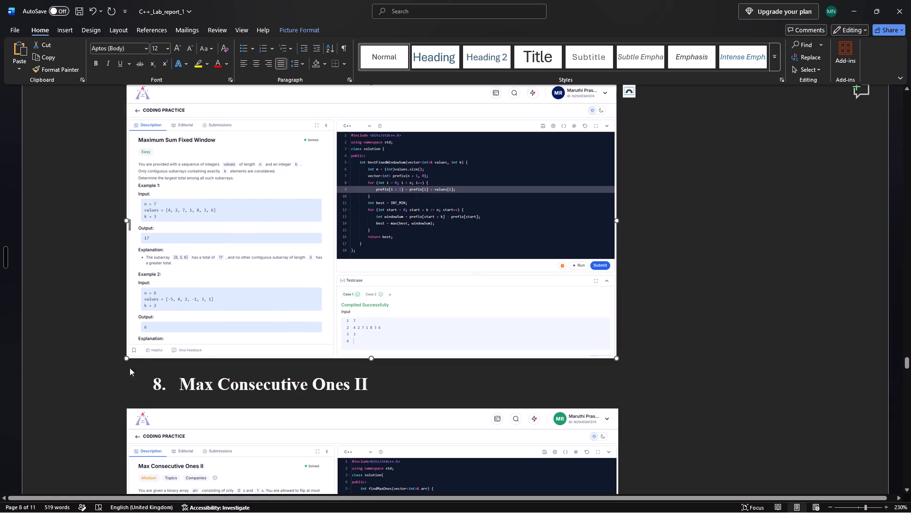
pyautogui.moveTo(126, 358); pyautogui.dragTo(249, 278)
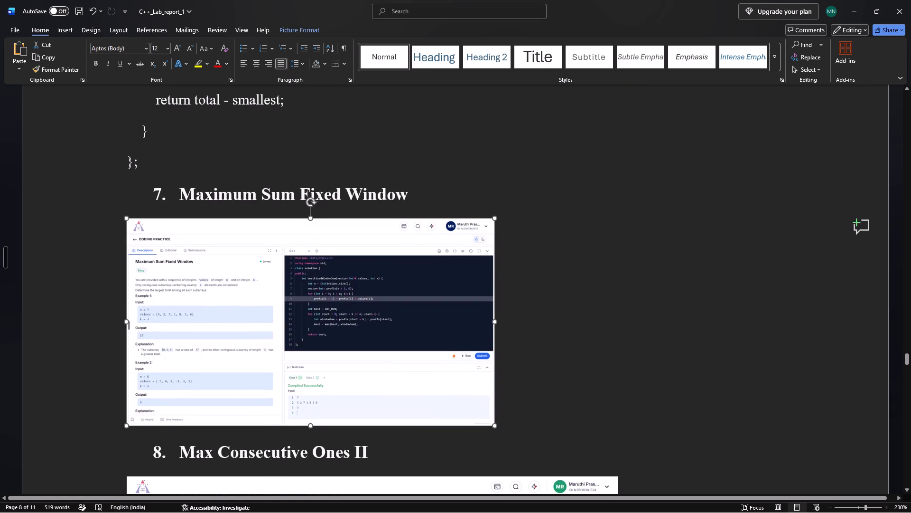
pyautogui.click(524, 403)
pyautogui.press('space')
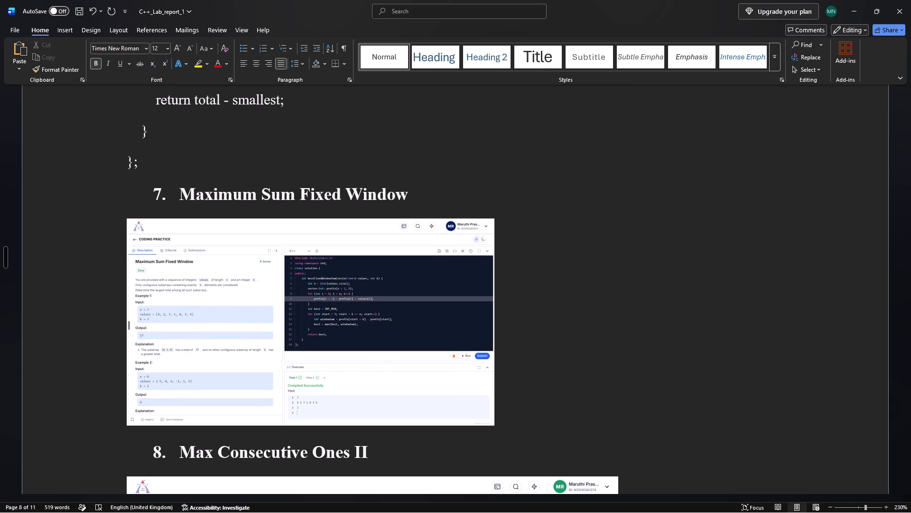
pyautogui.press('space')
# Switch to Chrome, go back to the course outline and open the Coding Practice that follows the Sliding Window & Two Pointers quiz.
pyautogui.hotkey('alt', 'Tab')
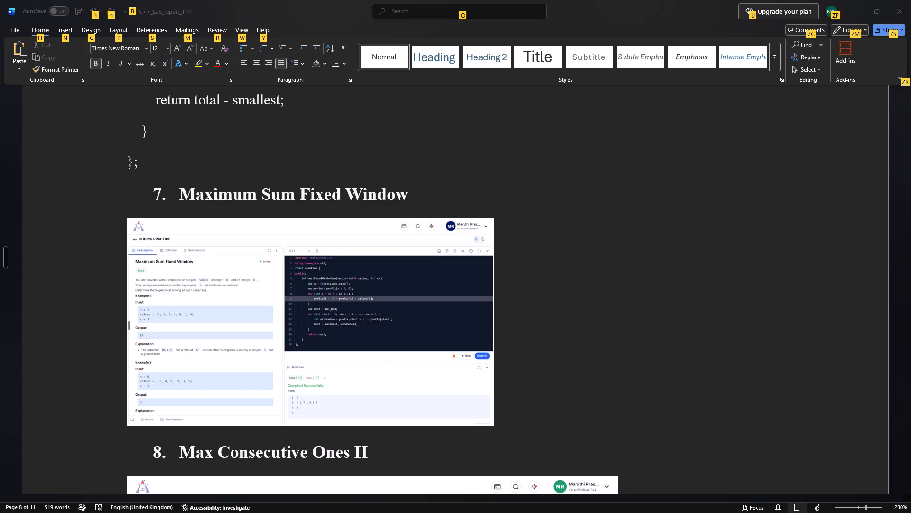
pyautogui.hscroll(6, 253, 391)
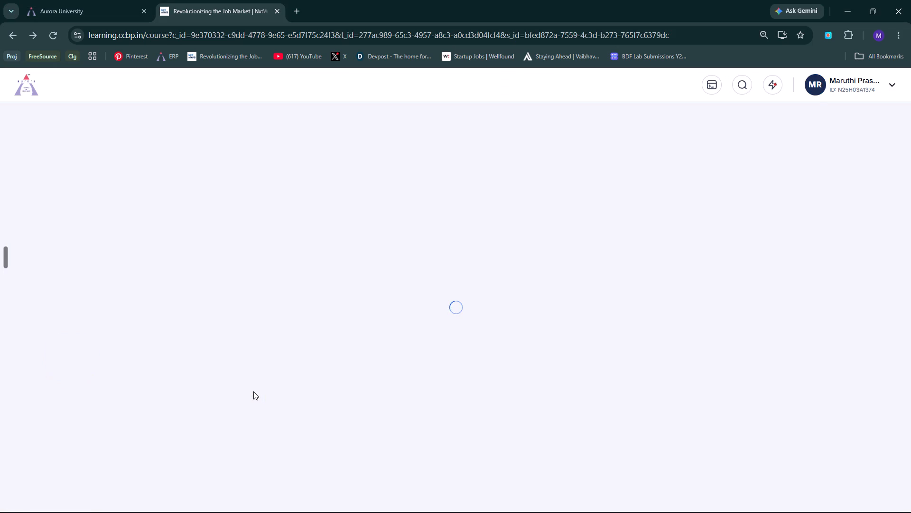
pyautogui.scroll(-2, 52, 411)
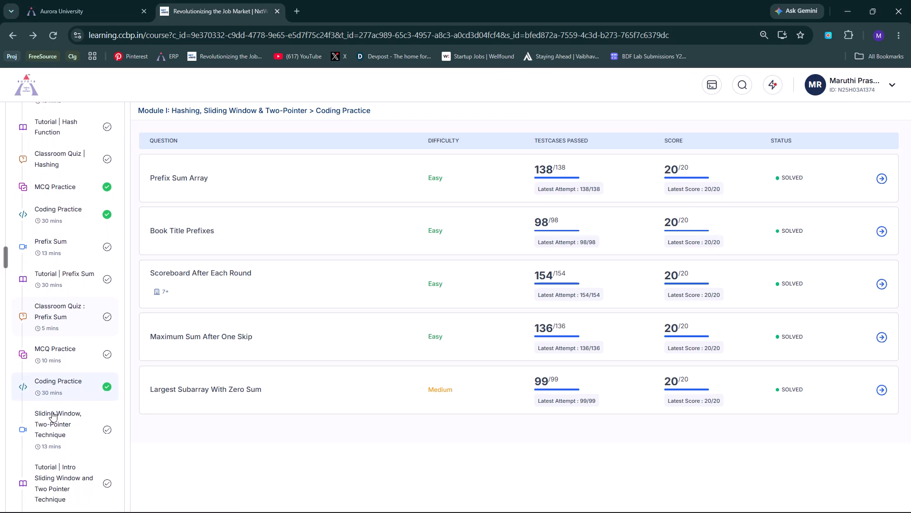
pyautogui.scroll(-5, 52, 411)
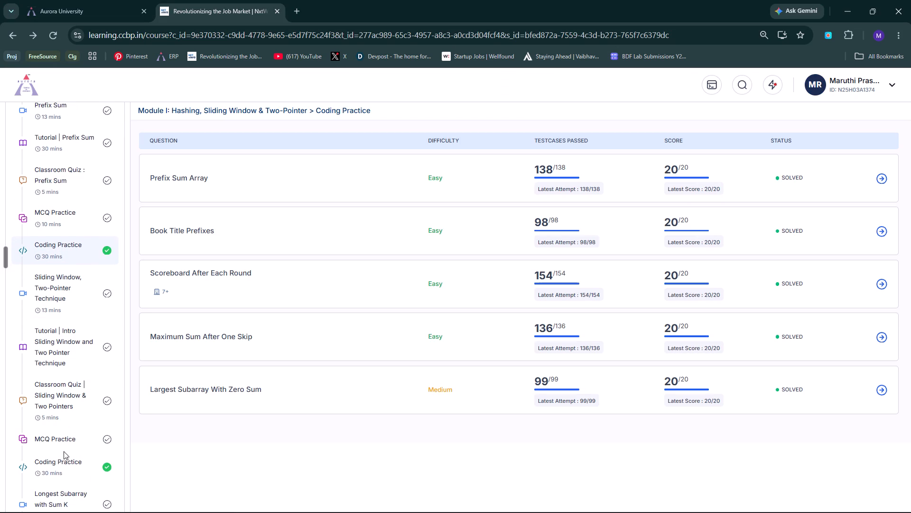
pyautogui.click(60, 463)
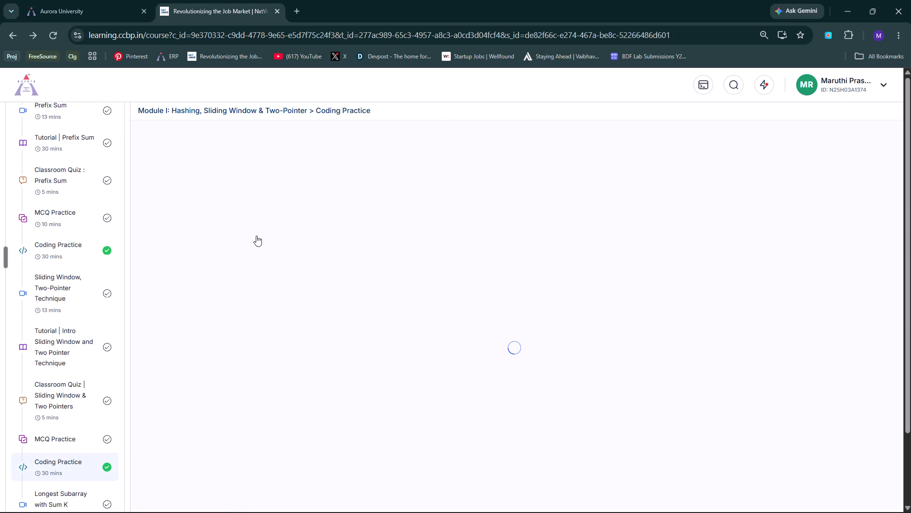
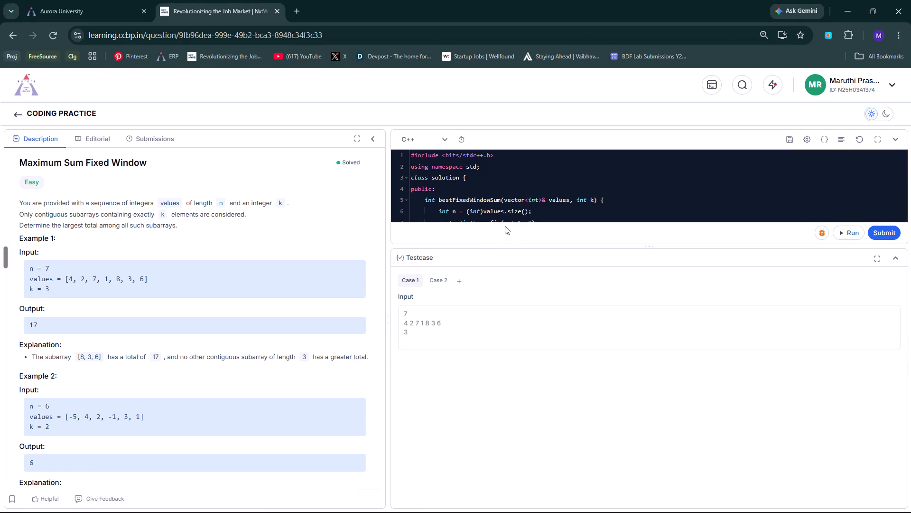
# Run the Maximum Sum Fixed Window solution, enlarge the Testcase pane and capture its Case 1 input, output and expected result as a screenshot.
pyautogui.click(853, 231)
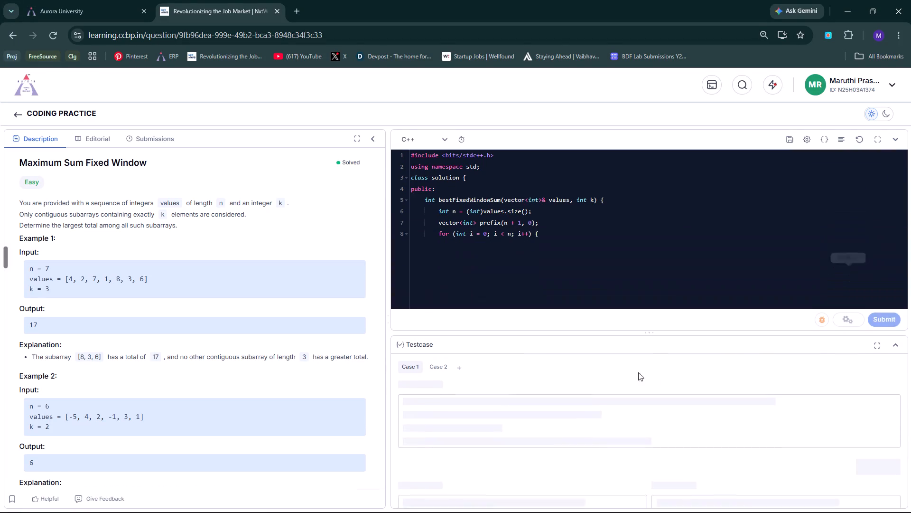
pyautogui.moveTo(624, 356); pyautogui.dragTo(629, 238, button='right')
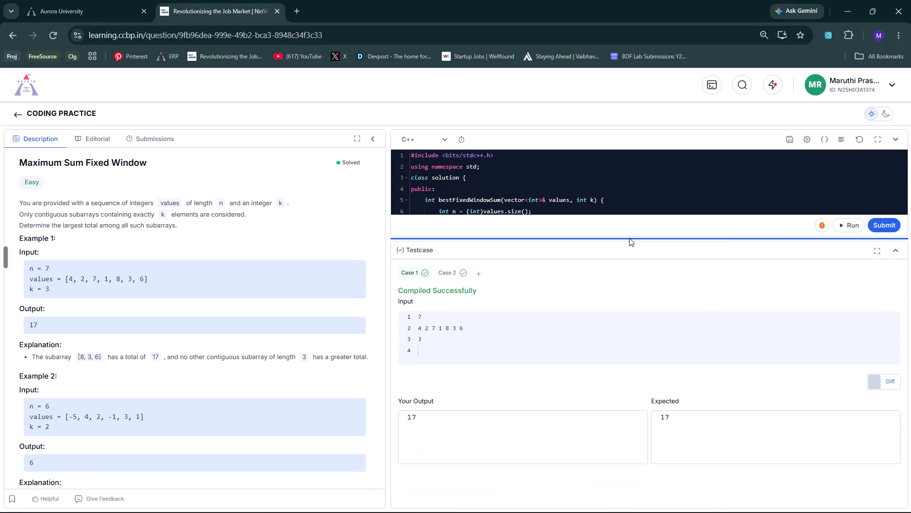
pyautogui.click(508, 312)
pyautogui.press('Print')
pyautogui.moveTo(391, 241); pyautogui.dragTo(433, 330)
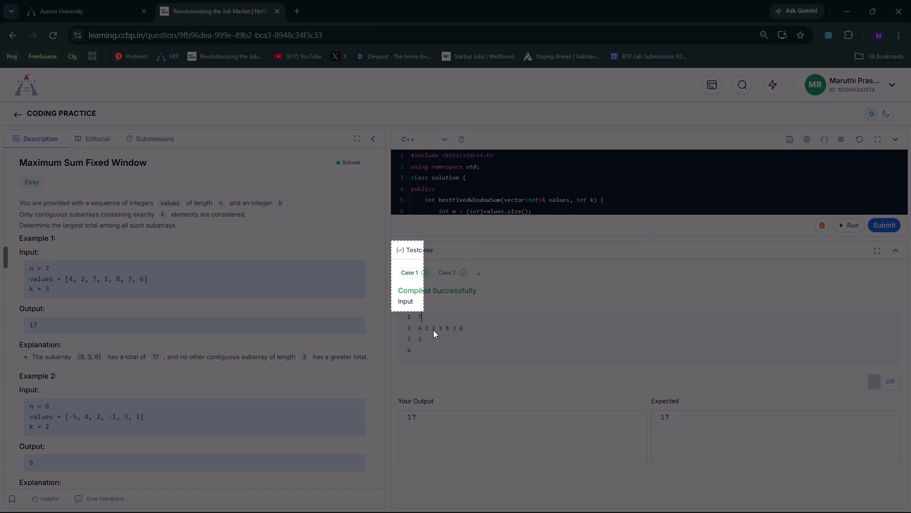
pyautogui.moveTo(433, 330); pyautogui.dragTo(692, 426)
# Paste the test output capture after the Maximum Sum Fixed Window screenshot in Word and shrink it proportionally to about 40 percent so both sit side by side.
pyautogui.hotkey('alt', 'Tab')
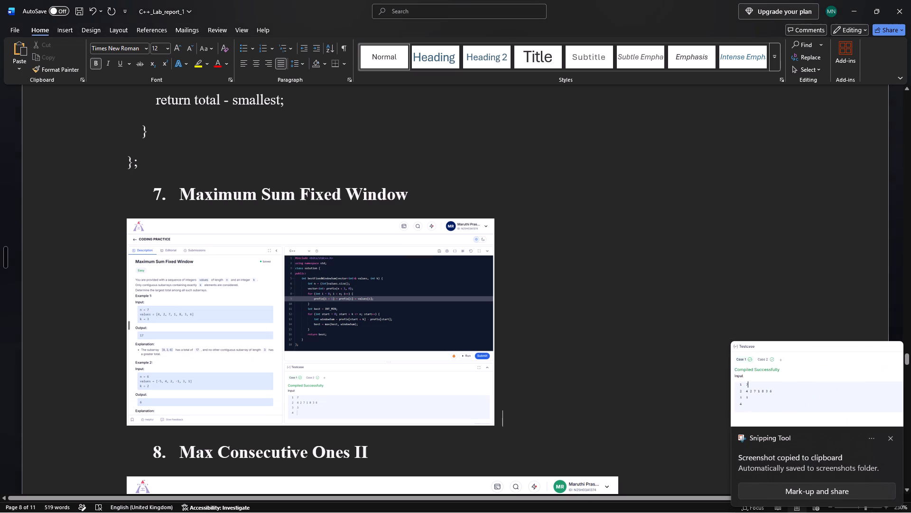
pyautogui.hotkey('ctrl', 'v')
pyautogui.click(457, 371)
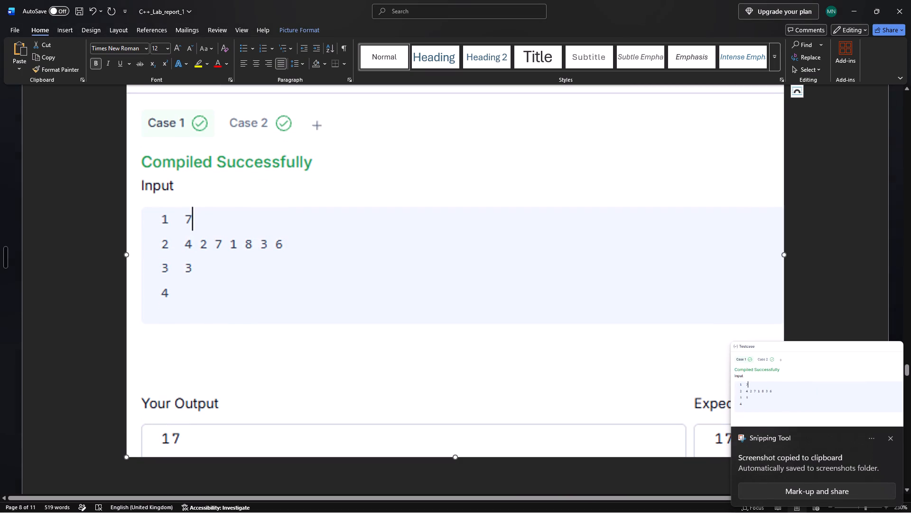
pyautogui.moveTo(127, 456); pyautogui.dragTo(362, 287)
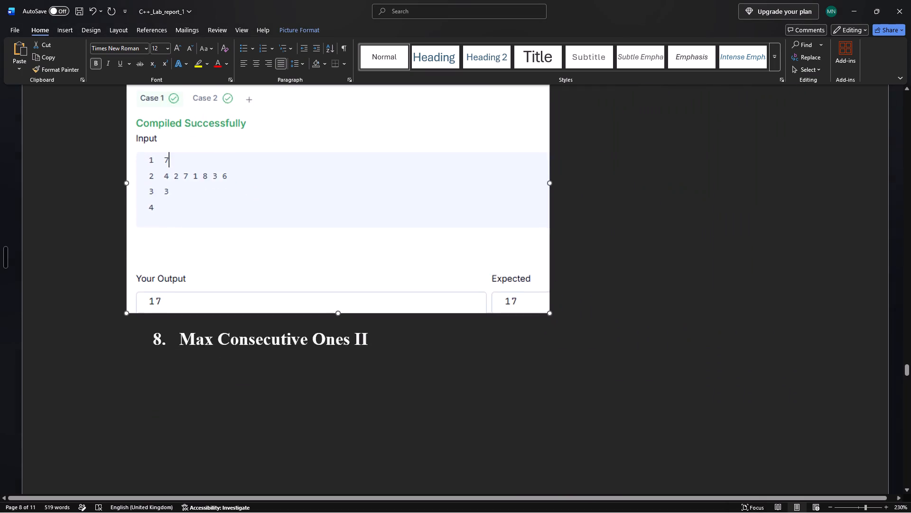
pyautogui.moveTo(362, 287); pyautogui.dragTo(527, 206)
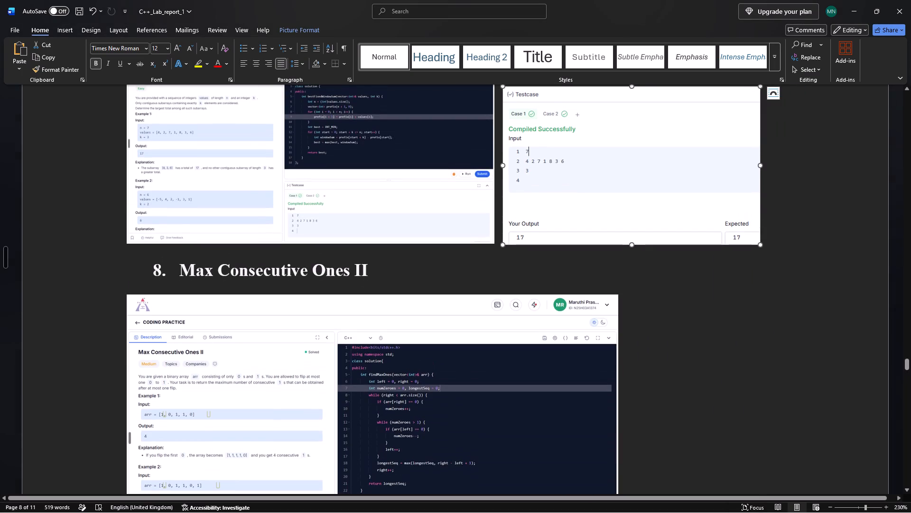
# Add a "Code :" line below the Maximum Sum Fixed Window pictures, followed by an empty line set to 10 pt without bold.
pyautogui.scroll(1, 555, 238)
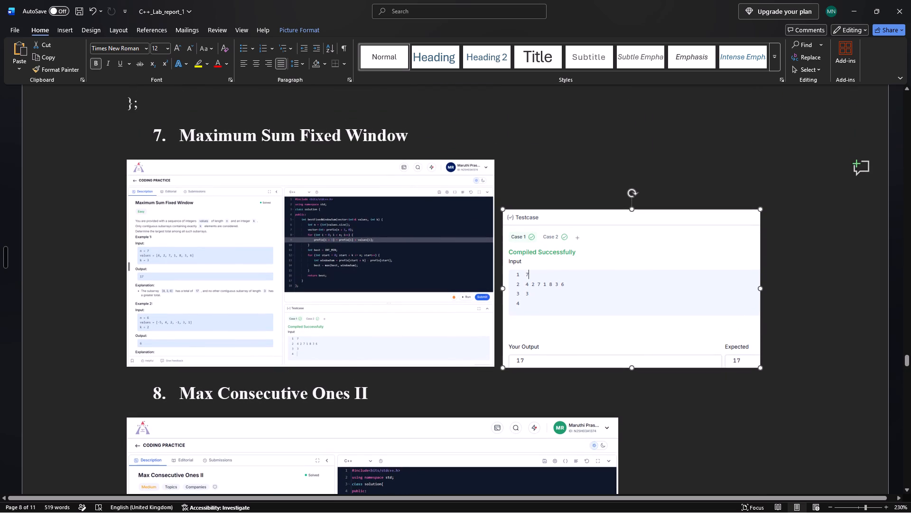
pyautogui.click(778, 356)
pyautogui.press('Return')
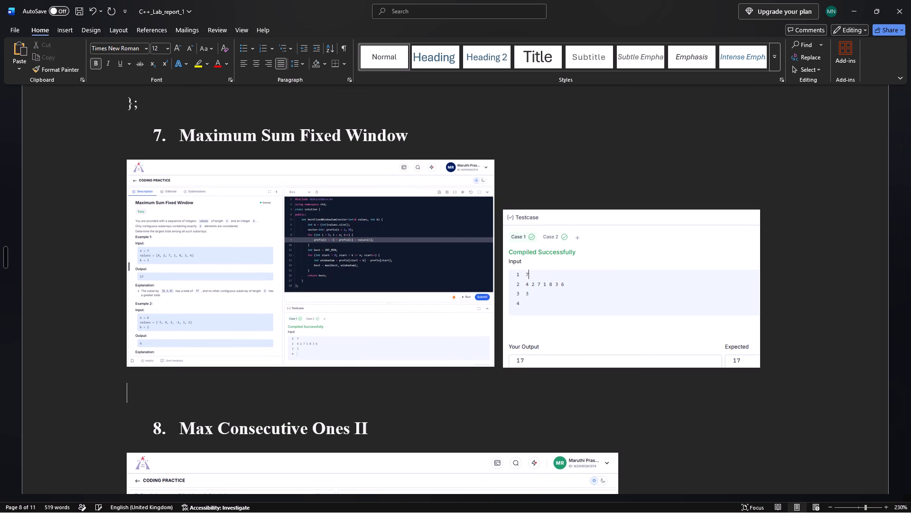
pyautogui.write('Code :')
pyautogui.press('Return')
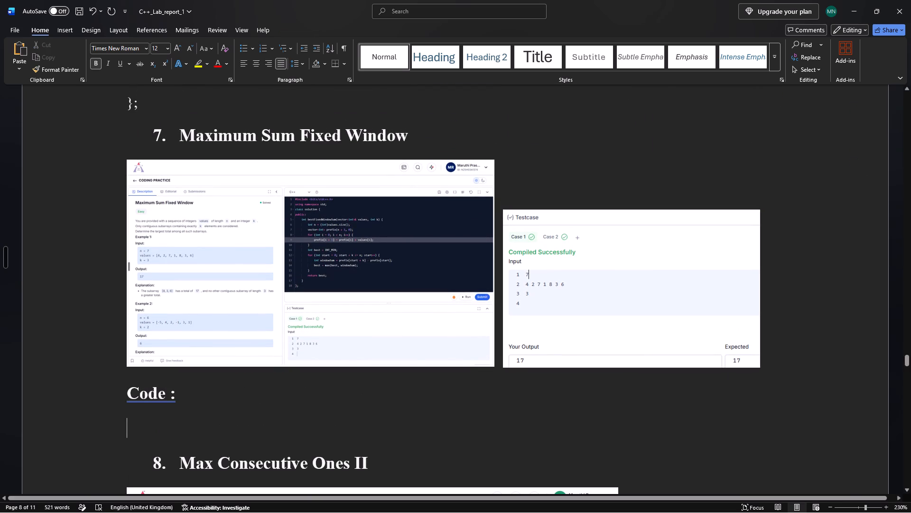
pyautogui.click(96, 65)
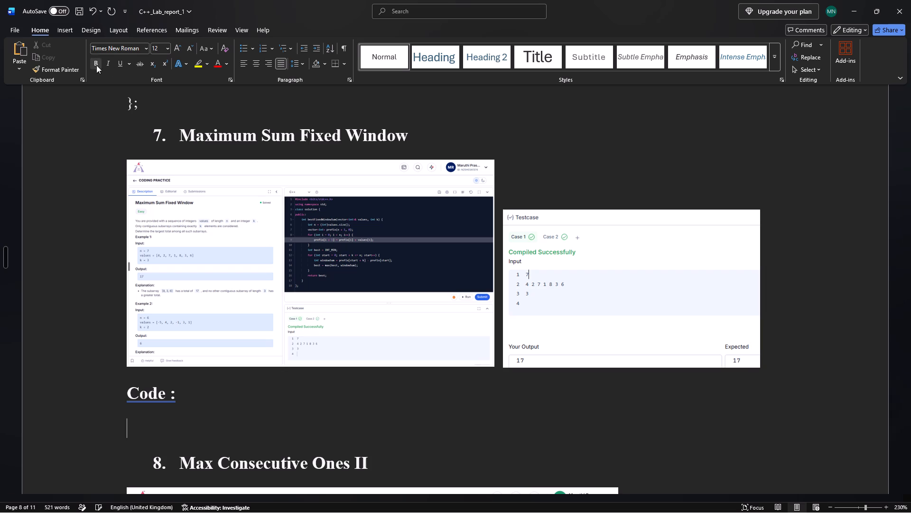
pyautogui.click(158, 49)
pyautogui.write('10')
pyautogui.press('Return')
# Copy the whole solution class of Maximum Sum Fixed Window from Chrome and paste it below its Code line in Word.
pyautogui.hotkey('alt', 'Tab')
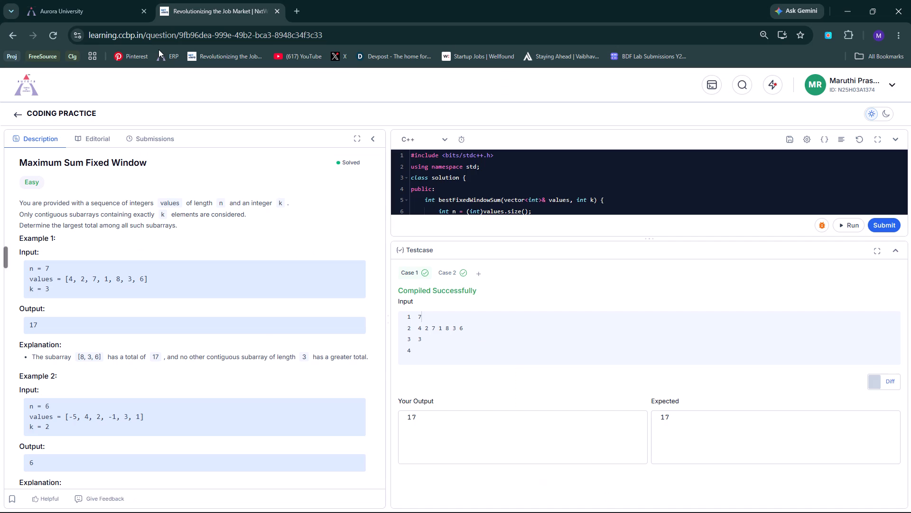
pyautogui.click(406, 177)
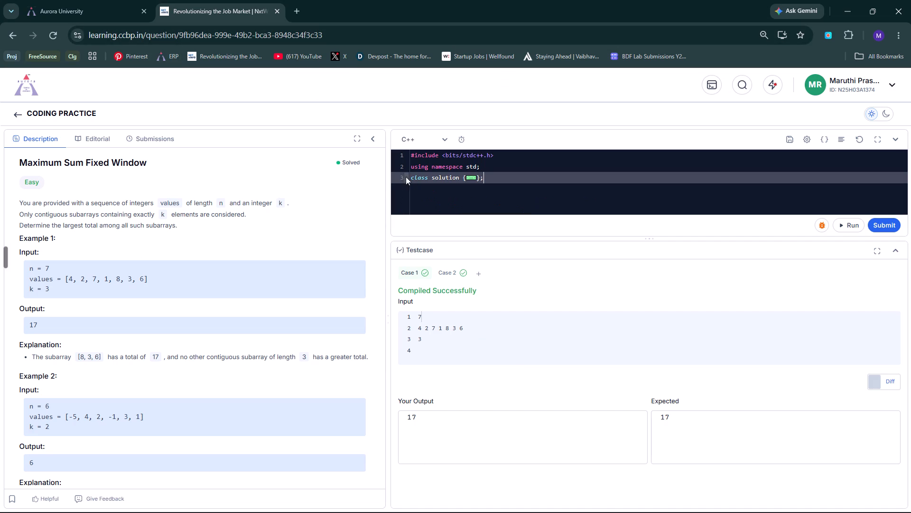
pyautogui.moveTo(410, 177); pyautogui.dragTo(528, 173)
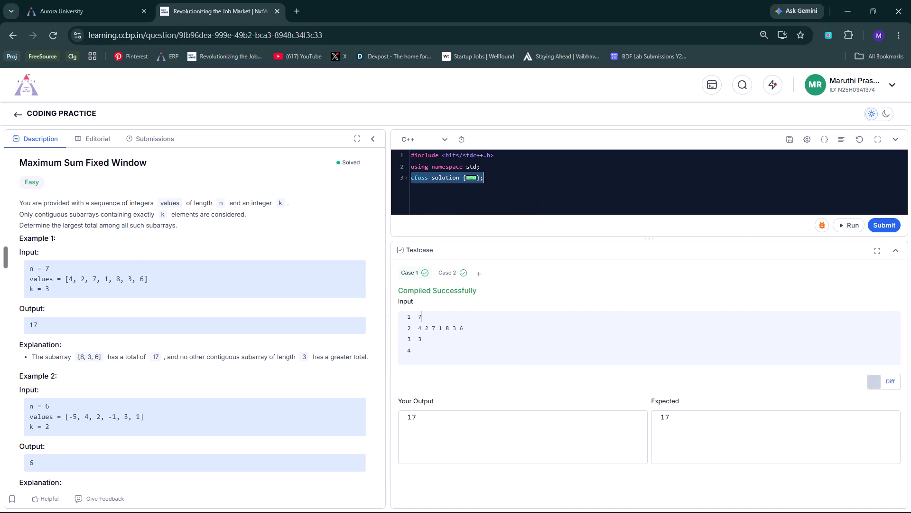
pyautogui.hotkey('ctrl', 'c')
pyautogui.hotkey('alt', 'Tab')
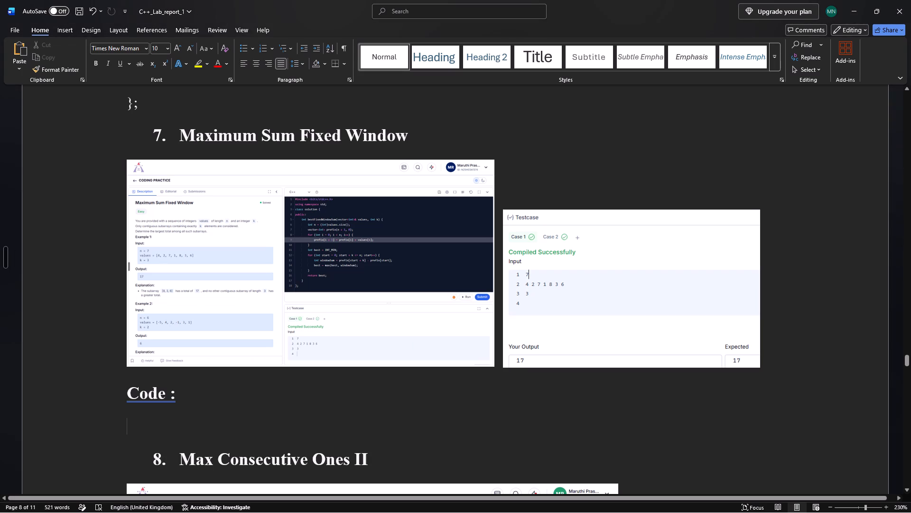
pyautogui.hotkey('ctrl', 'v')
# Shrink the Max Consecutive Ones II problem screenshot proportionally to about 70 percent of its width and place the text cursor after it.
pyautogui.scroll(2, 325, 348)
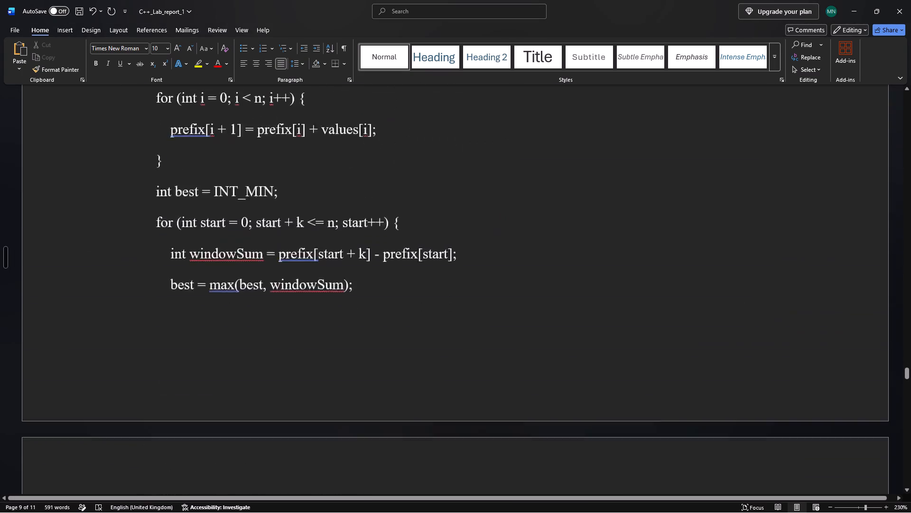
pyautogui.scroll(7, 325, 348)
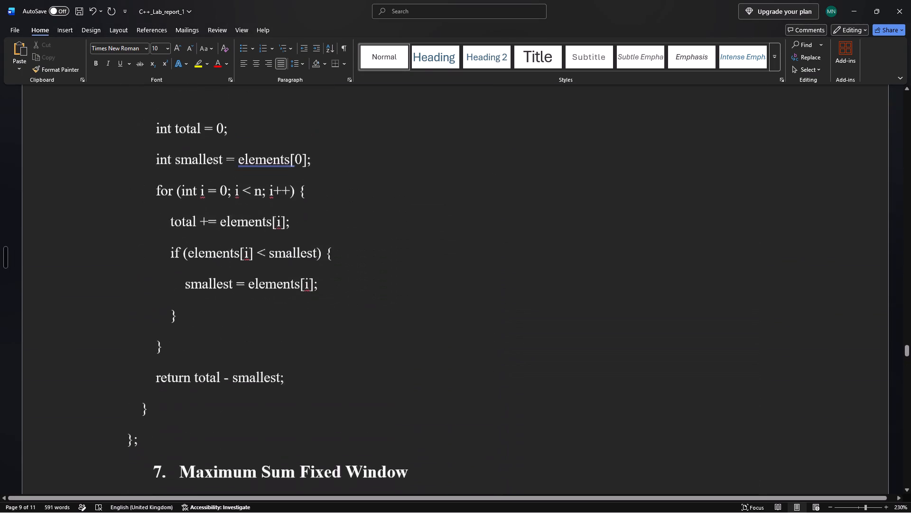
pyautogui.scroll(2, 325, 348)
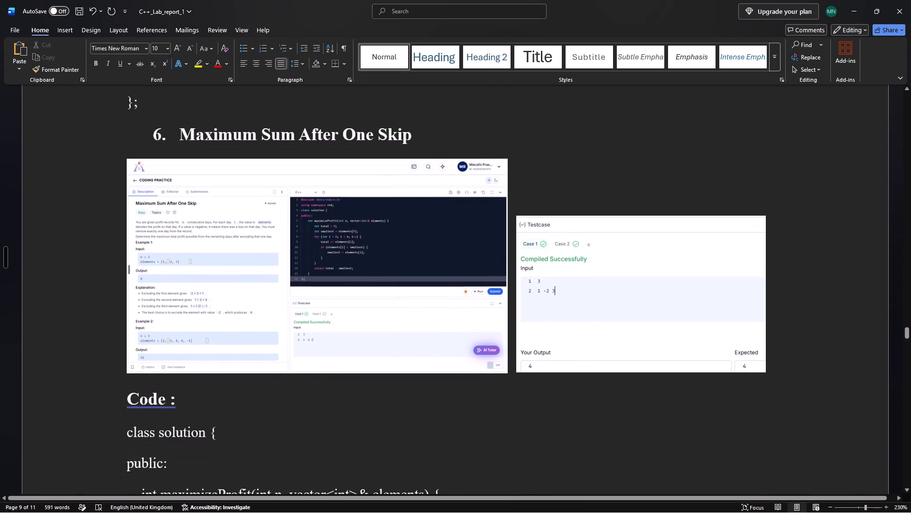
pyautogui.click(287, 324)
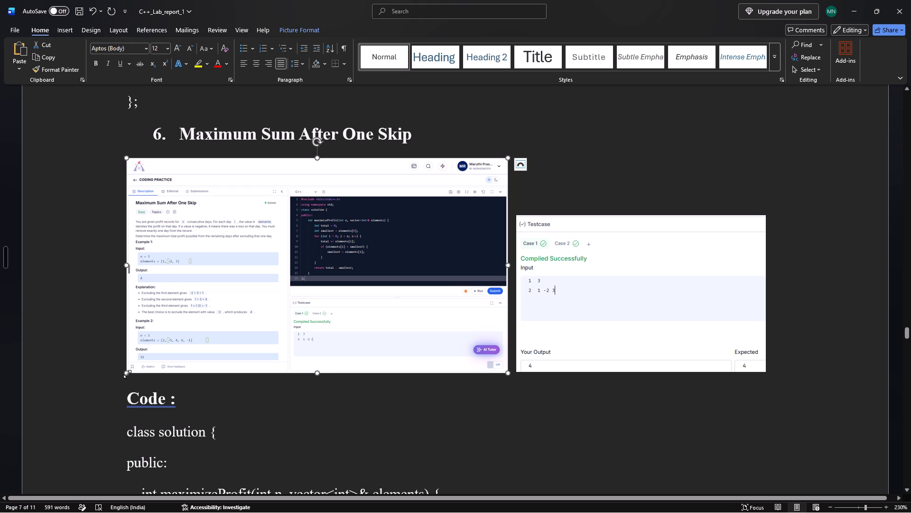
pyautogui.scroll(-4, 289, 396)
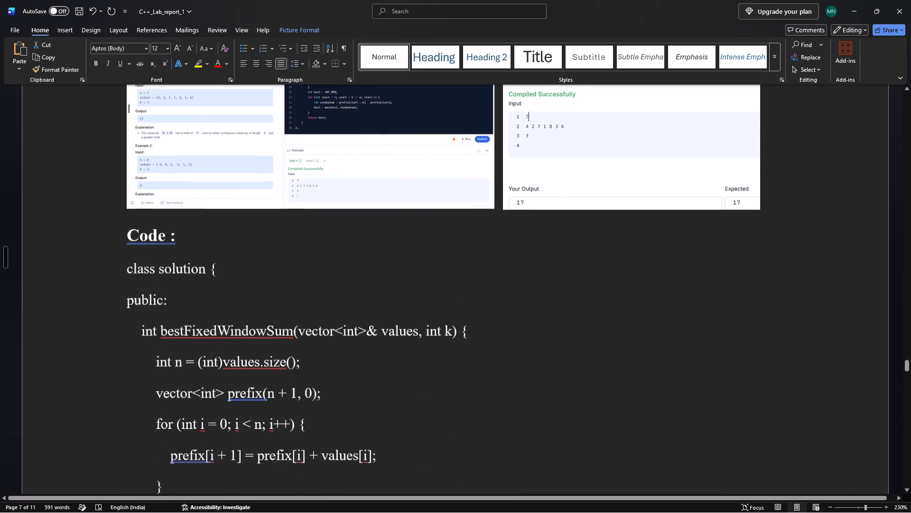
pyautogui.scroll(-6, 289, 396)
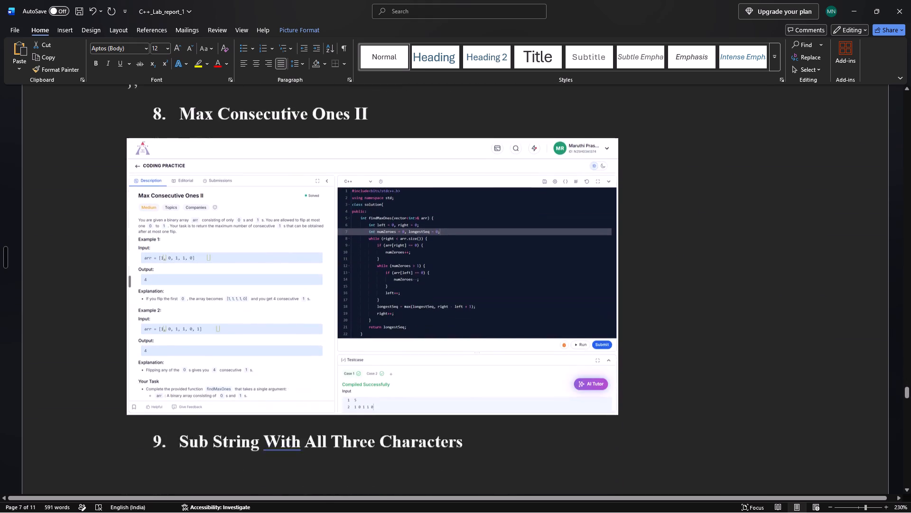
pyautogui.scroll(-1, 288, 386)
pyautogui.click(264, 305)
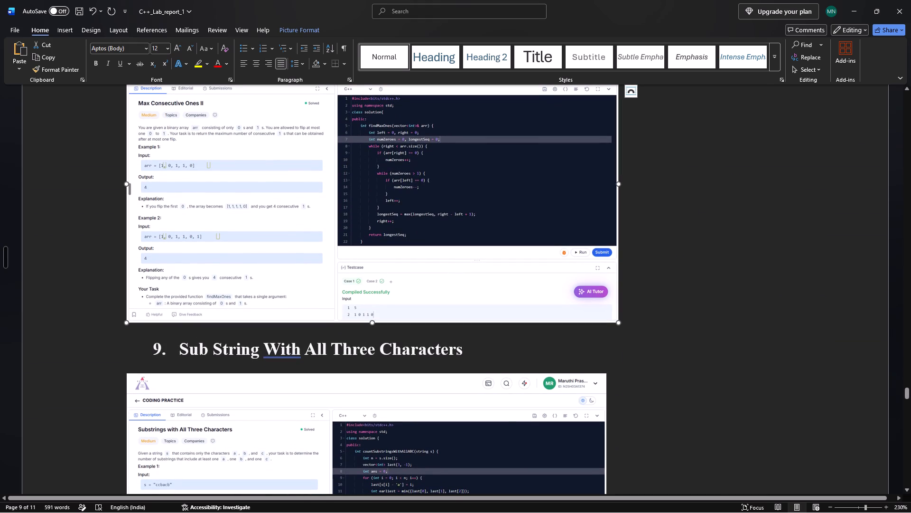
pyautogui.moveTo(126, 323); pyautogui.dragTo(248, 262)
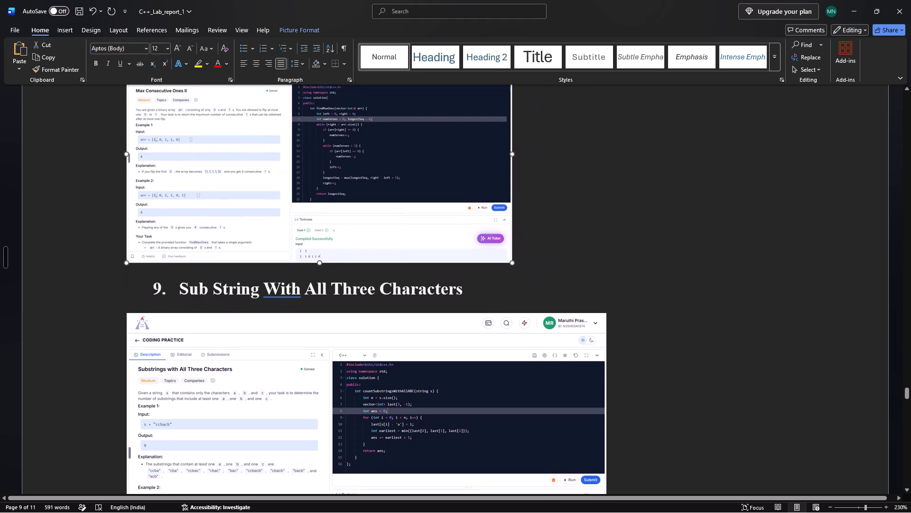
pyautogui.moveTo(248, 262); pyautogui.dragTo(296, 242)
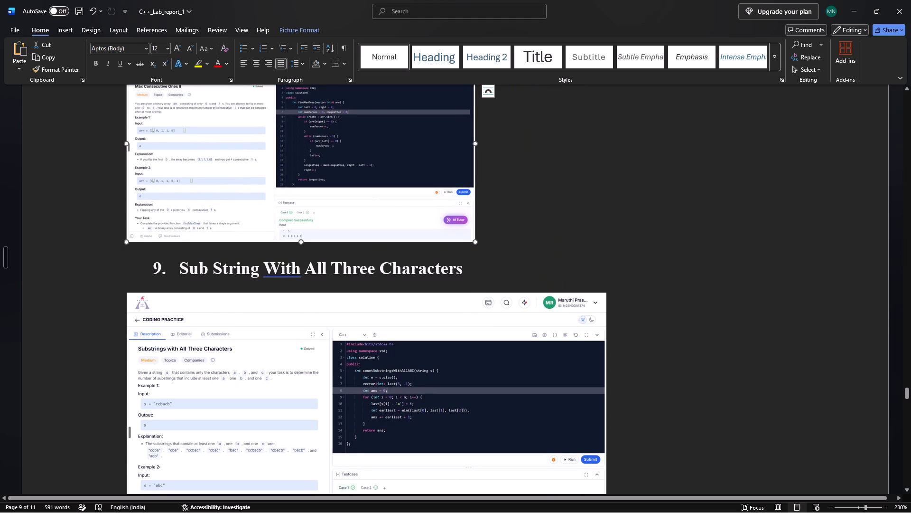
pyautogui.click(488, 231)
pyautogui.scroll(1, 488, 231)
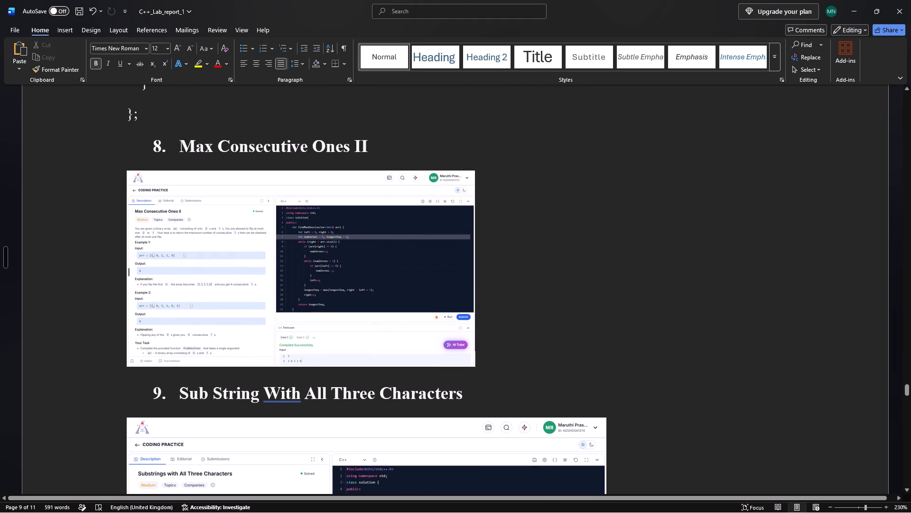
# Switch to Chrome, return to the course's Coding Practice list and open the Max Consecutive Ones II problem.
pyautogui.hotkey('alt', 'Tab')
pyautogui.hscroll(8, 263, 285)
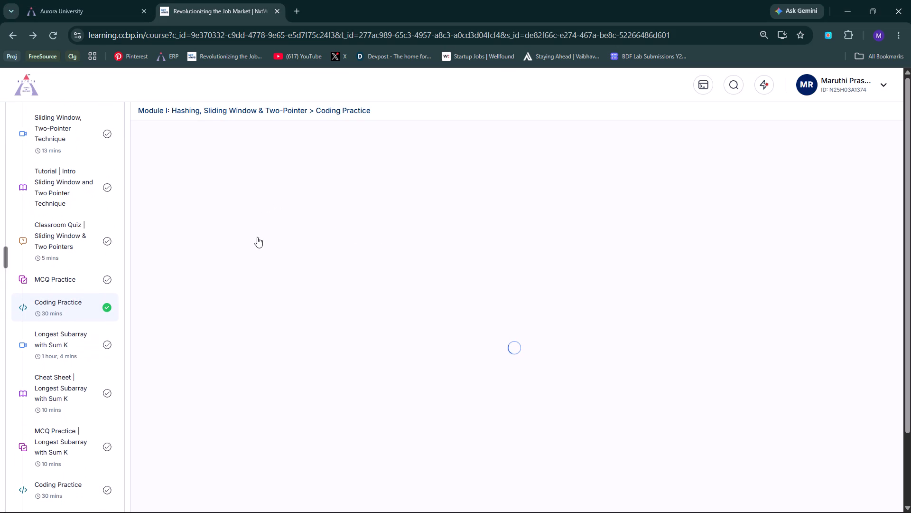
pyautogui.click(264, 285)
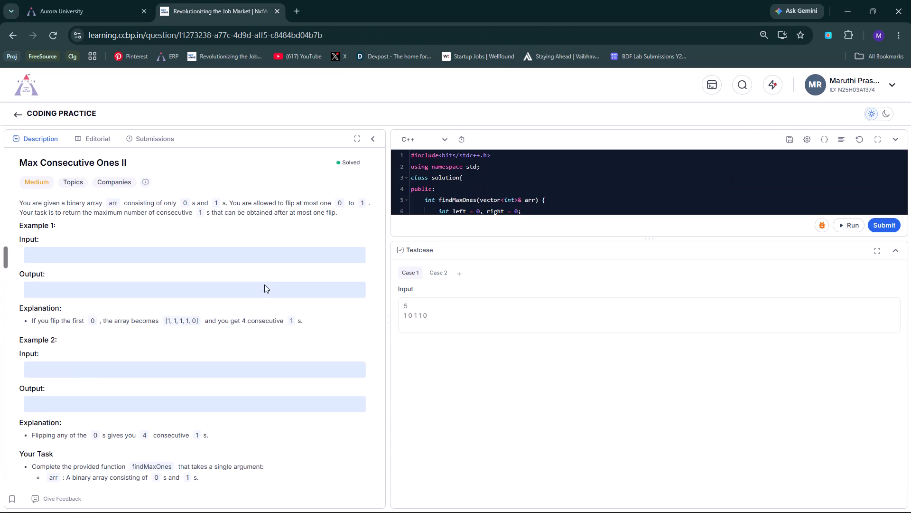
# Run the Max Consecutive Ones II solution, fold its class, enlarge the Testcase pane and capture the Case 1 input and outputs as a screenshot.
pyautogui.click(851, 228)
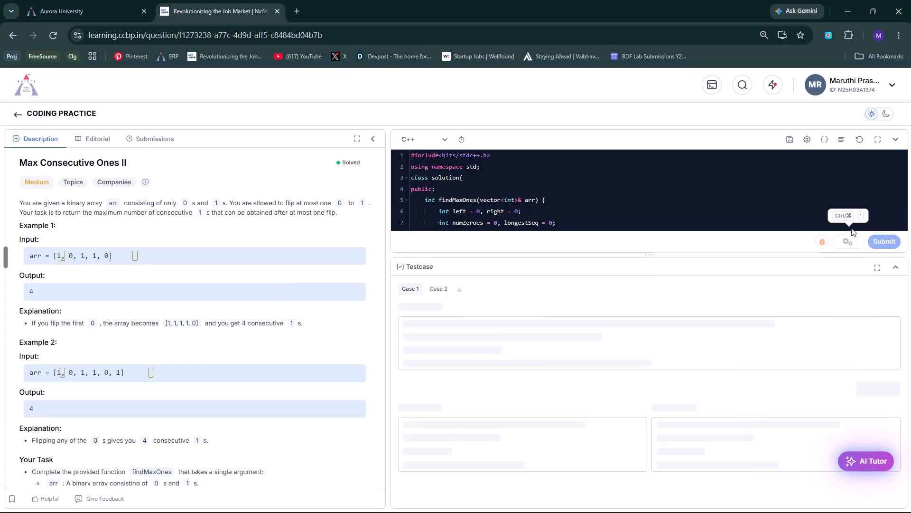
pyautogui.click(411, 179)
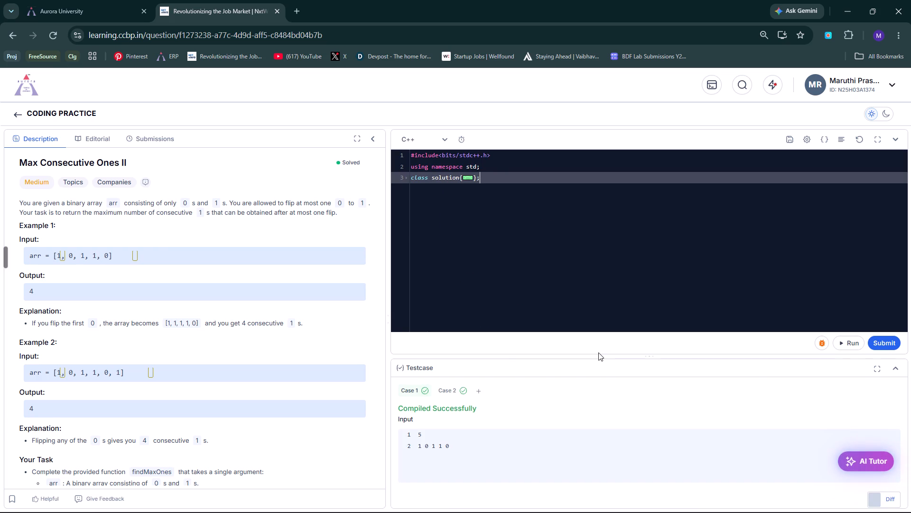
pyautogui.moveTo(598, 352); pyautogui.dragTo(598, 359, button='right')
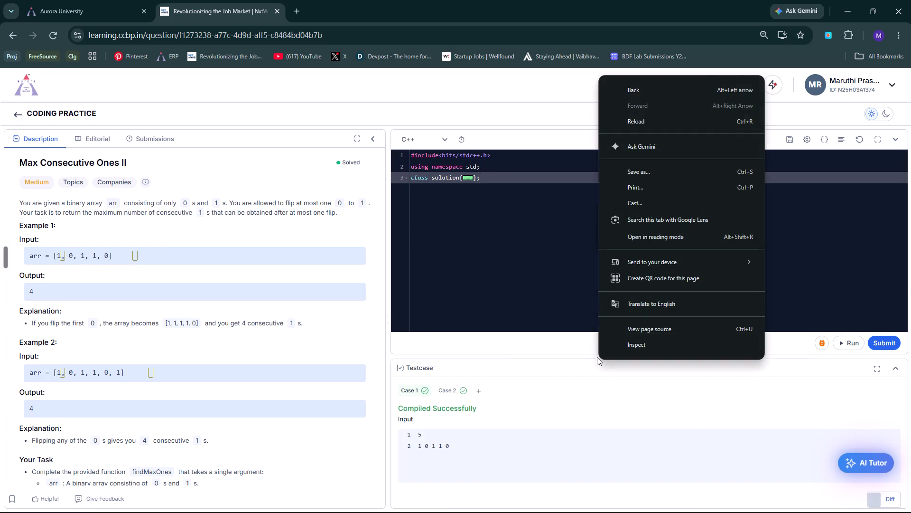
pyautogui.click(597, 357)
pyautogui.moveTo(597, 357); pyautogui.dragTo(595, 259, button='right')
pyautogui.click(530, 323)
pyautogui.press('Print')
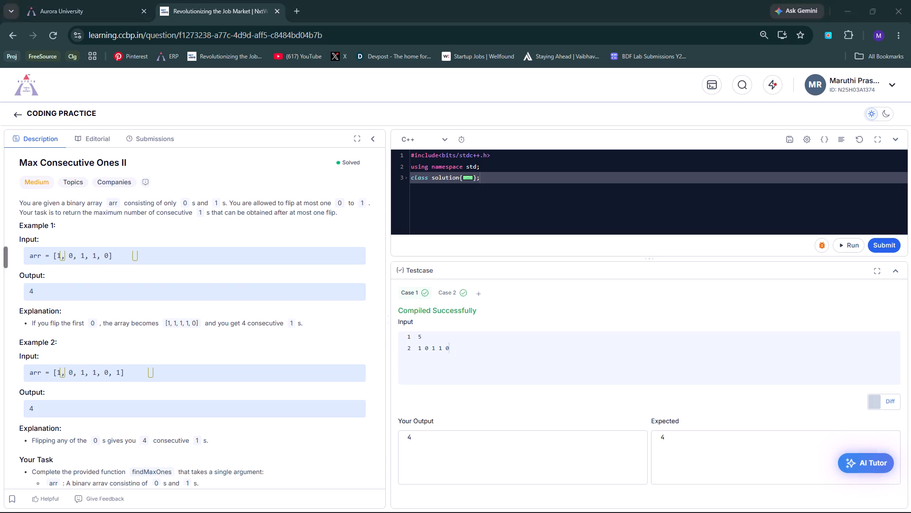
pyautogui.moveTo(392, 260); pyautogui.dragTo(488, 422)
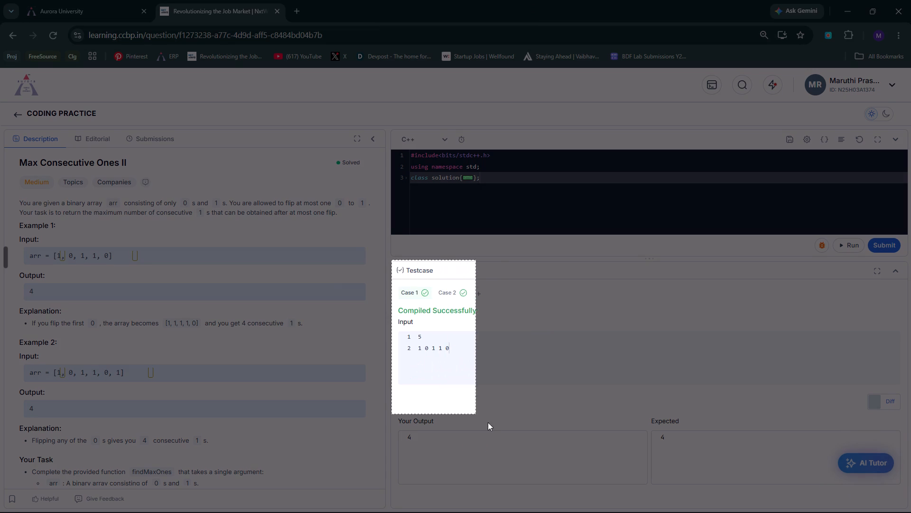
pyautogui.moveTo(488, 422); pyautogui.dragTo(690, 446)
# In Word, paste the test case screenshot three spaces after the Max Consecutive Ones II problem picture and shrink it proportionally to about 4.57 cm wide.
pyautogui.hotkey('alt', 'Tab')
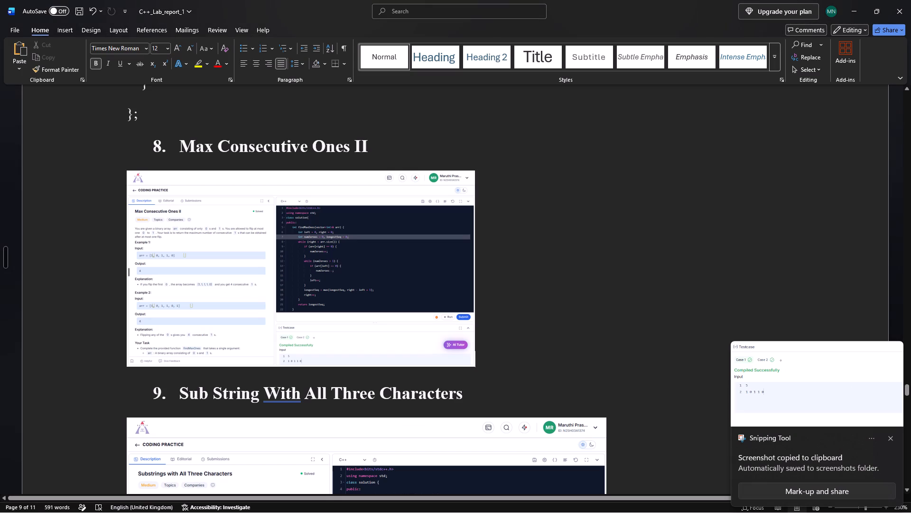
pyautogui.press('space')
pyautogui.press('space')
pyautogui.press('space')
pyautogui.hotkey('ctrl', 'v')
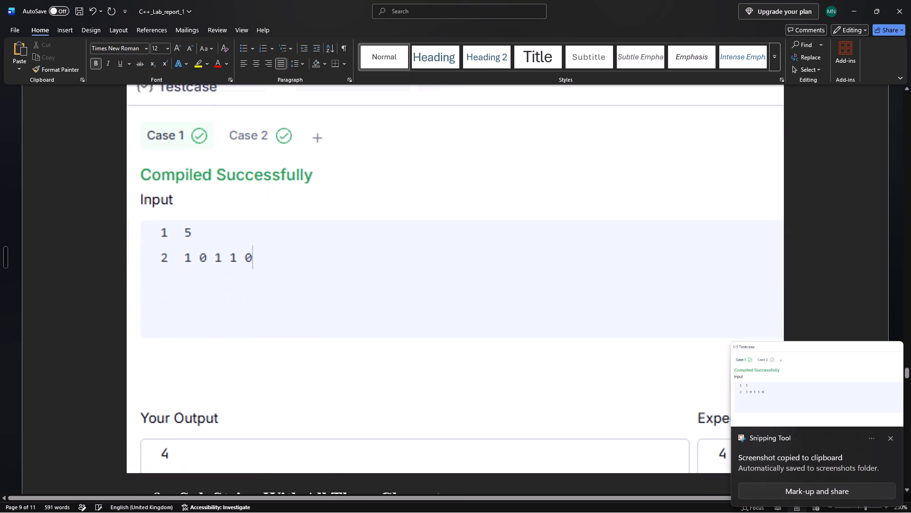
pyautogui.click(358, 371)
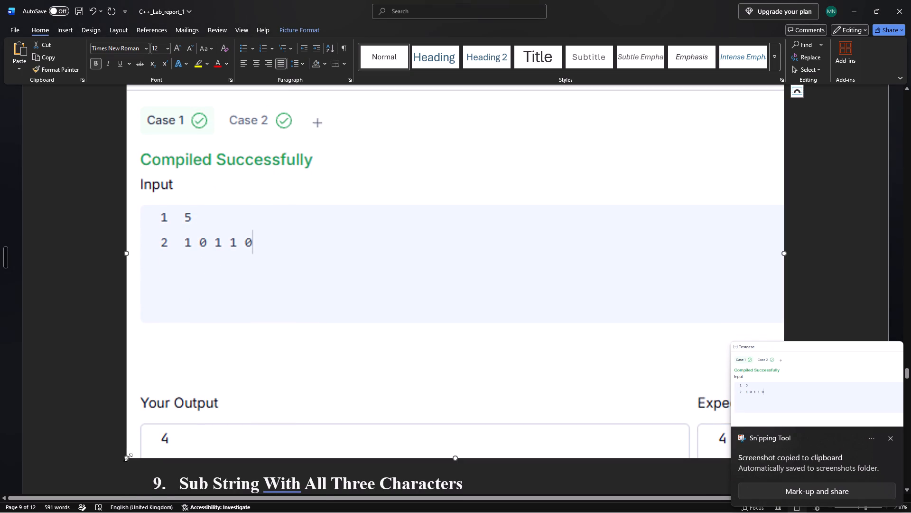
pyautogui.moveTo(124, 459); pyautogui.dragTo(421, 184)
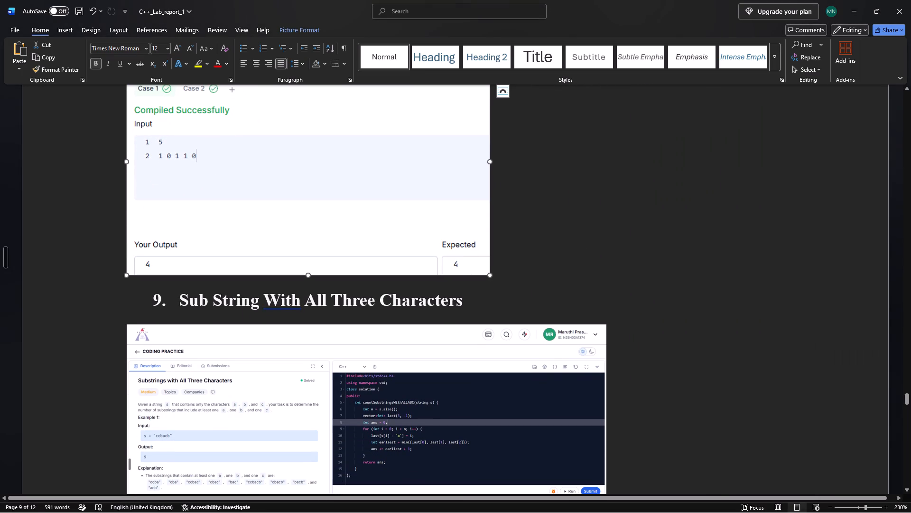
pyautogui.moveTo(125, 275); pyautogui.dragTo(315, 155)
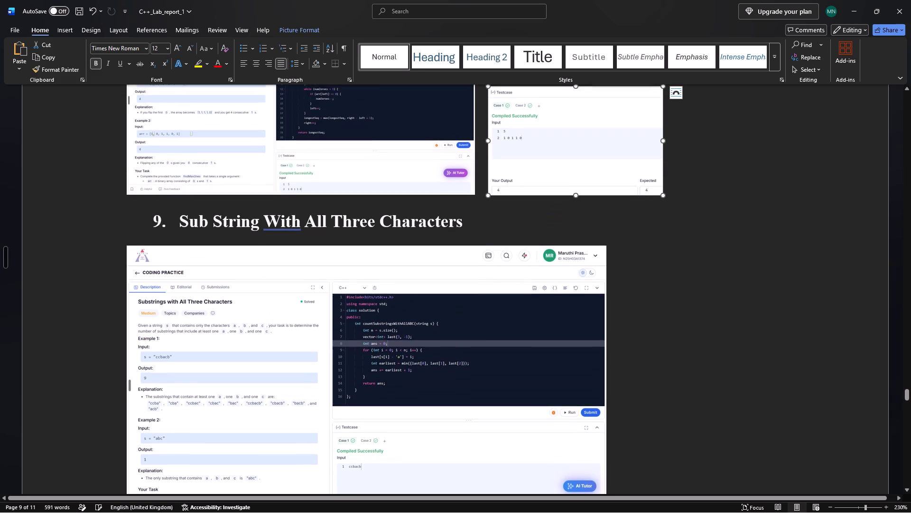
pyautogui.scroll(1, 495, 223)
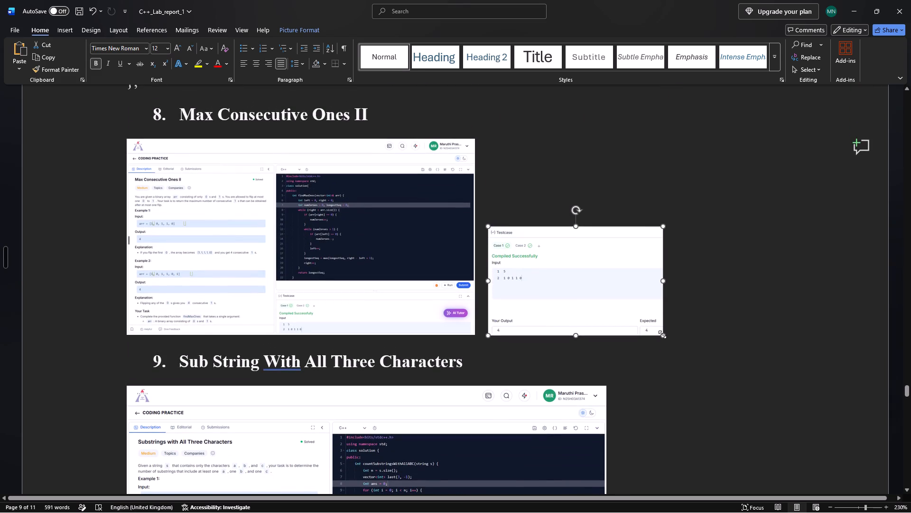
pyautogui.moveTo(662, 334); pyautogui.dragTo(676, 333, button='right')
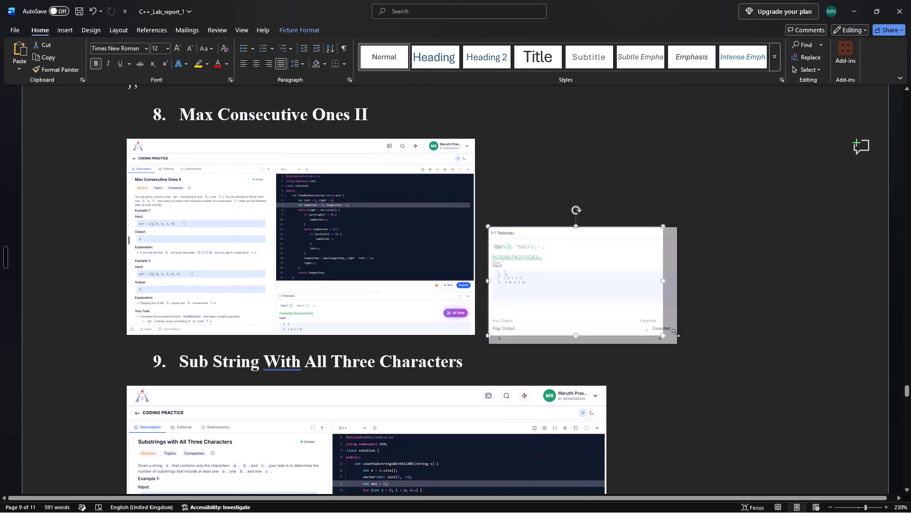
# Shrink the Max Consecutive Ones II problem screenshot proportionally to about 8.05 cm wide.
pyautogui.click(441, 309)
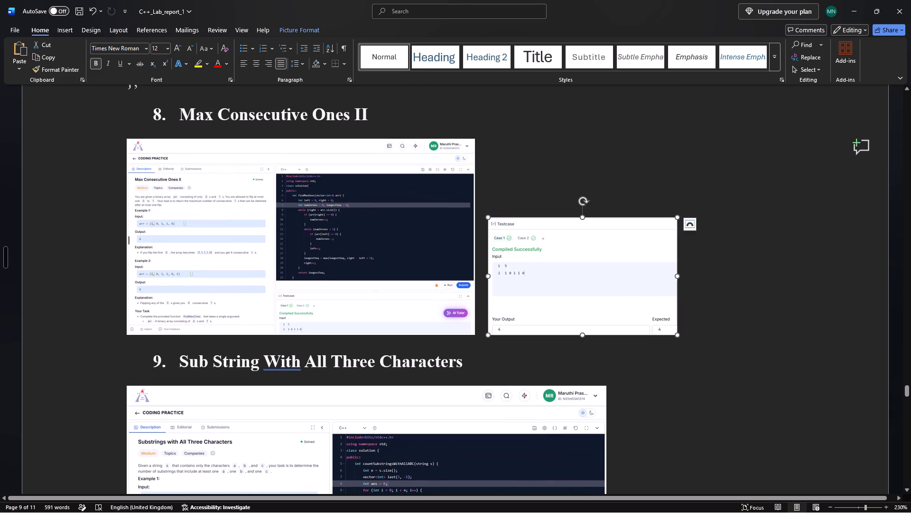
pyautogui.doubleClick(417, 301)
pyautogui.click(396, 283)
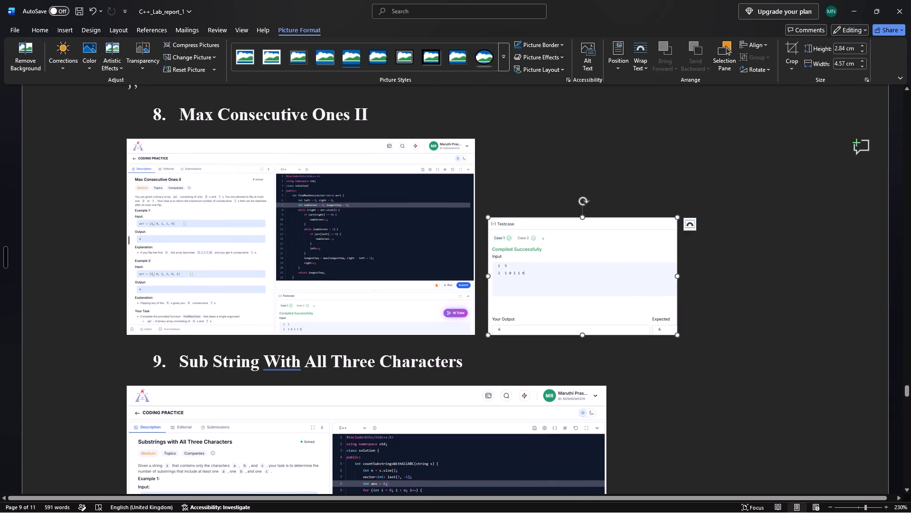
pyautogui.moveTo(476, 335); pyautogui.dragTo(464, 315, button='right')
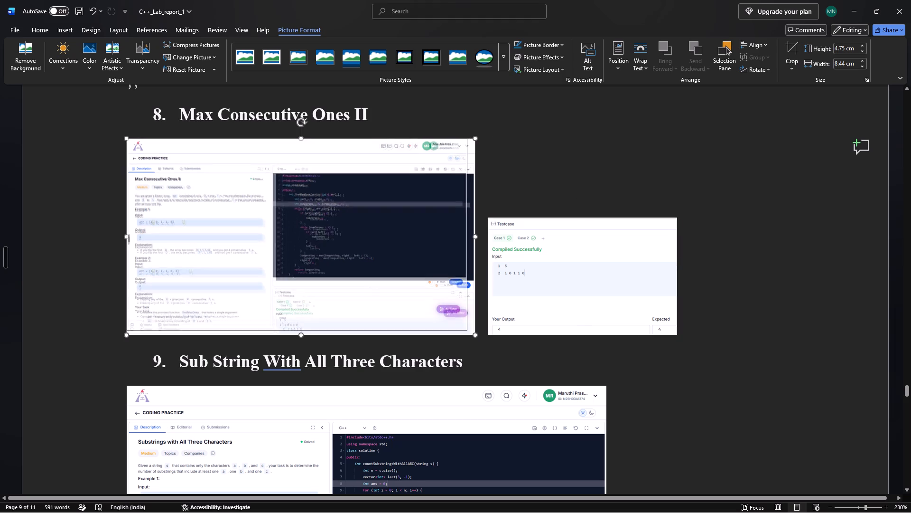
pyautogui.moveTo(464, 315); pyautogui.dragTo(459, 310, button='right')
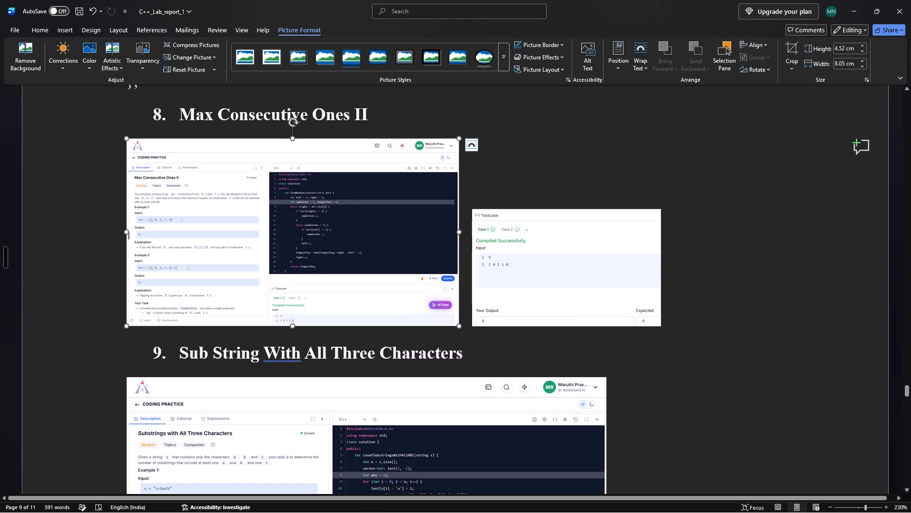
# Add a "Code :" line below the two Max Consecutive Ones II pictures, followed by an empty line.
pyautogui.click(670, 317)
pyautogui.doubleClick(670, 317)
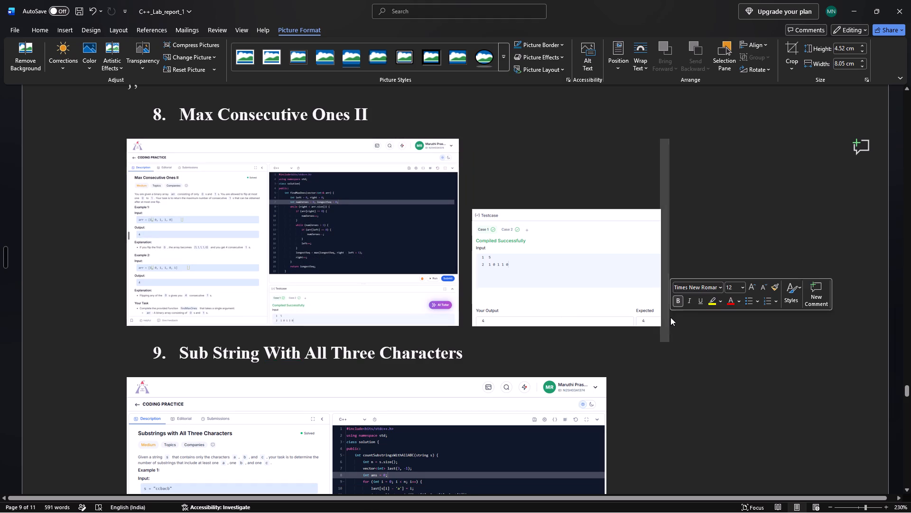
pyautogui.click(670, 317)
pyautogui.press('Return')
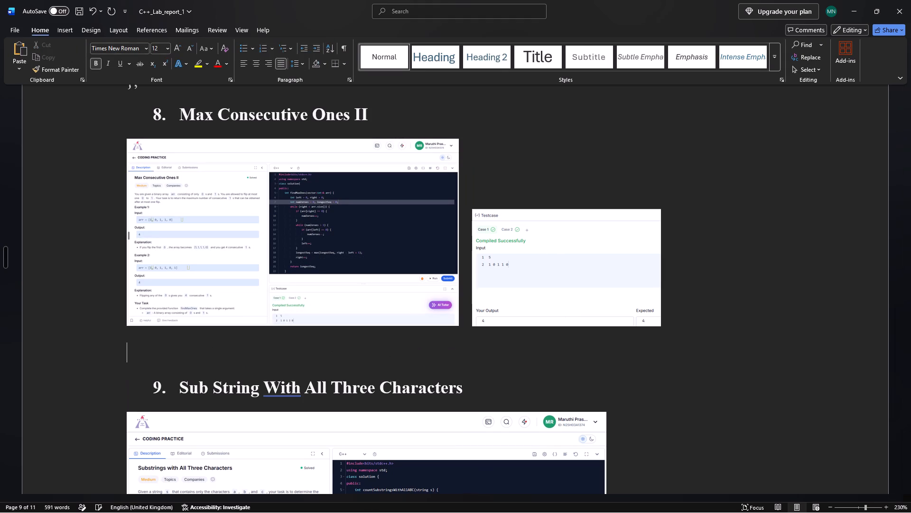
pyautogui.write('Code :')
pyautogui.press('space')
pyautogui.press('Return')
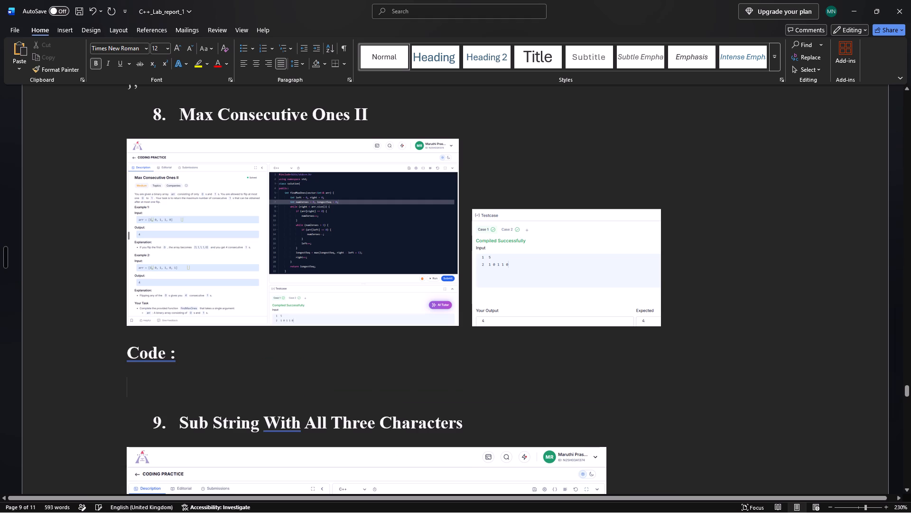
# Set the empty line to non-bold 10 pt and paste there the whole Max Consecutive Ones II solution class copied from Chrome.
pyautogui.click(96, 66)
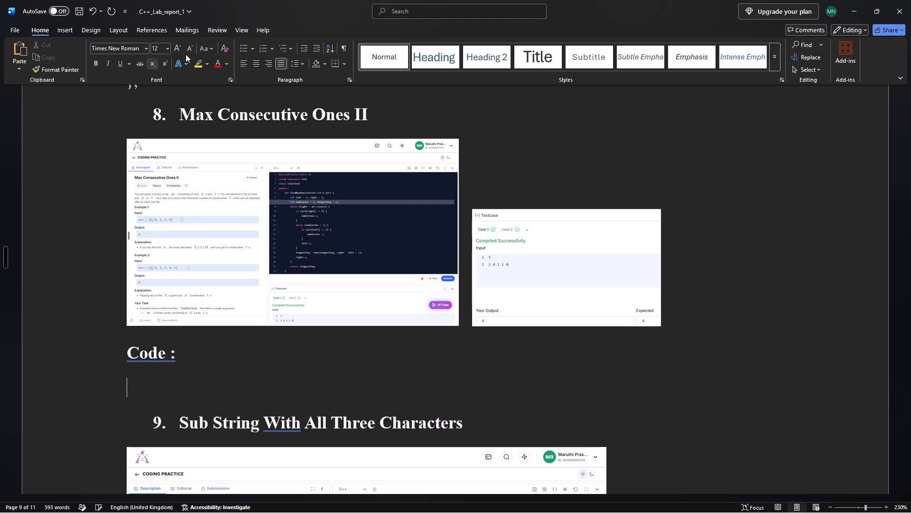
pyautogui.click(158, 47)
pyautogui.write('10')
pyautogui.press('Return')
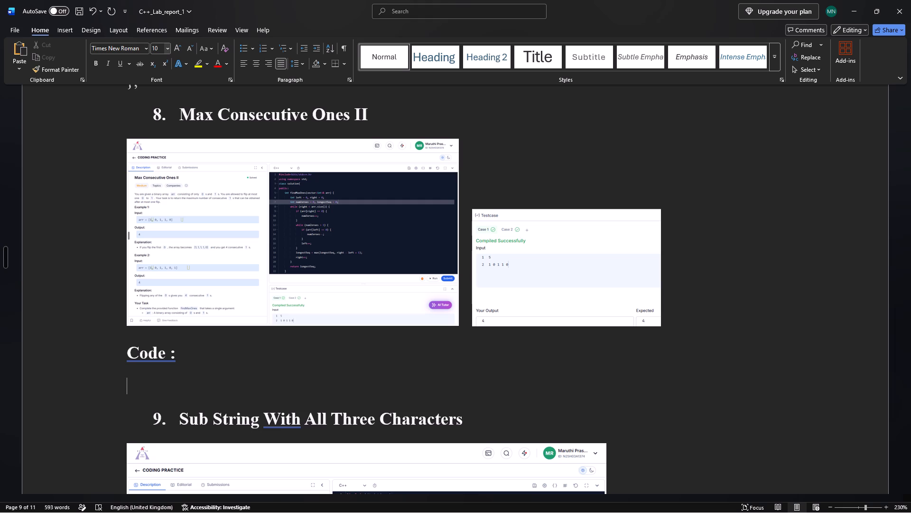
pyautogui.hscroll(4, 158, 47)
pyautogui.hscroll(-1, 158, 47)
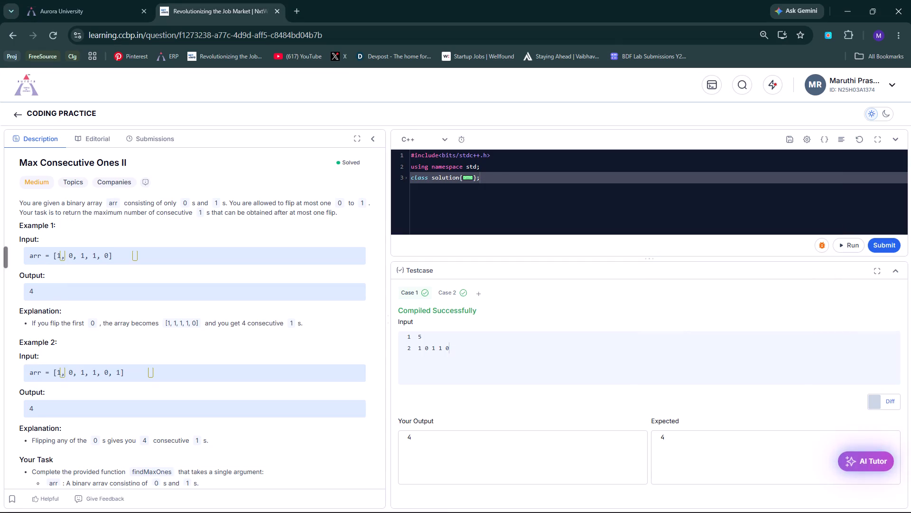
pyautogui.moveTo(411, 178); pyautogui.dragTo(506, 180)
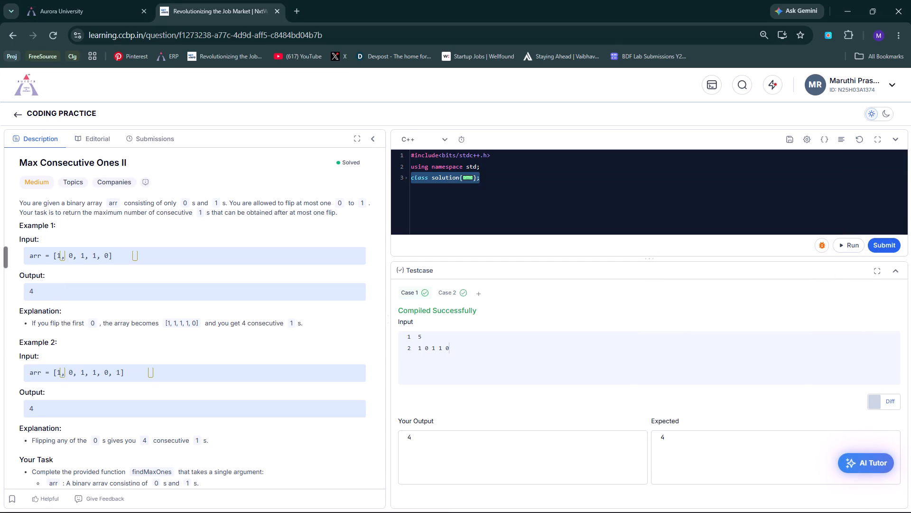
pyautogui.hotkey('ctrl', 'c')
pyautogui.hotkey('alt', 'Tab')
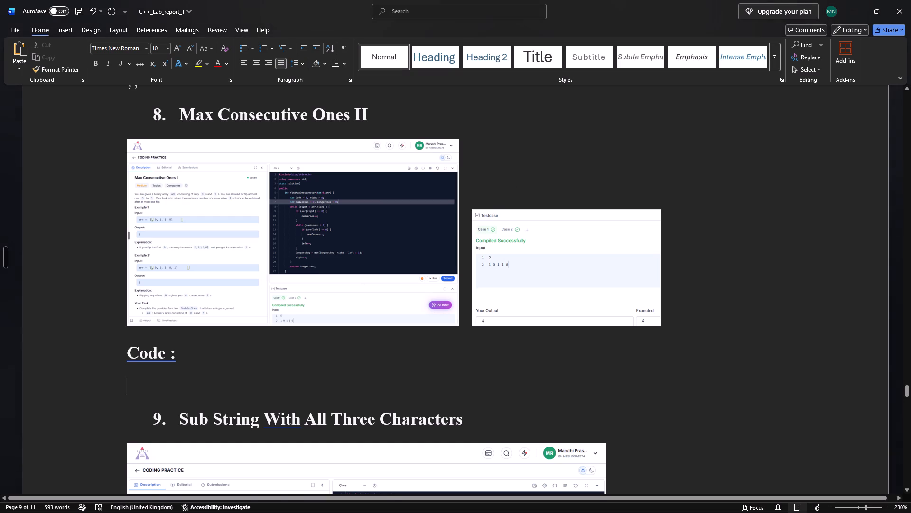
pyautogui.hotkey('ctrl', 'v')
# Shrink the Substrings with All Three Characters problem screenshot proportionally to about two thirds of its width and add three spaces after it.
pyautogui.scroll(-1, 222, 353)
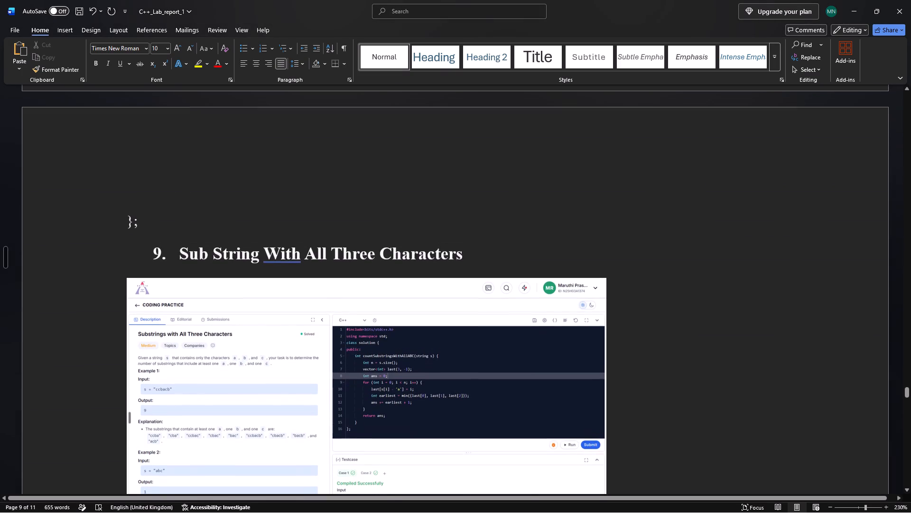
pyautogui.scroll(-1, 222, 353)
pyautogui.click(305, 391)
pyautogui.scroll(-1, 305, 391)
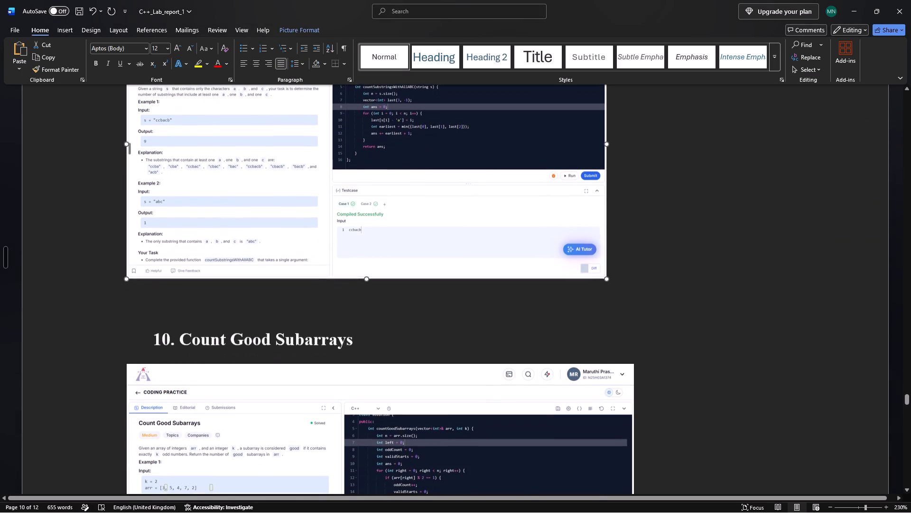
pyautogui.moveTo(126, 278); pyautogui.dragTo(285, 179)
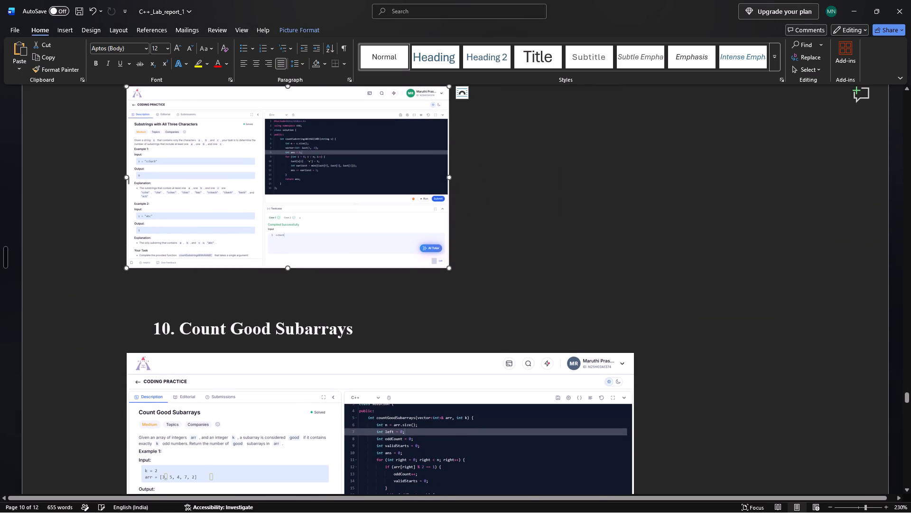
pyautogui.click(481, 250)
pyautogui.scroll(1, 481, 250)
pyautogui.press('space')
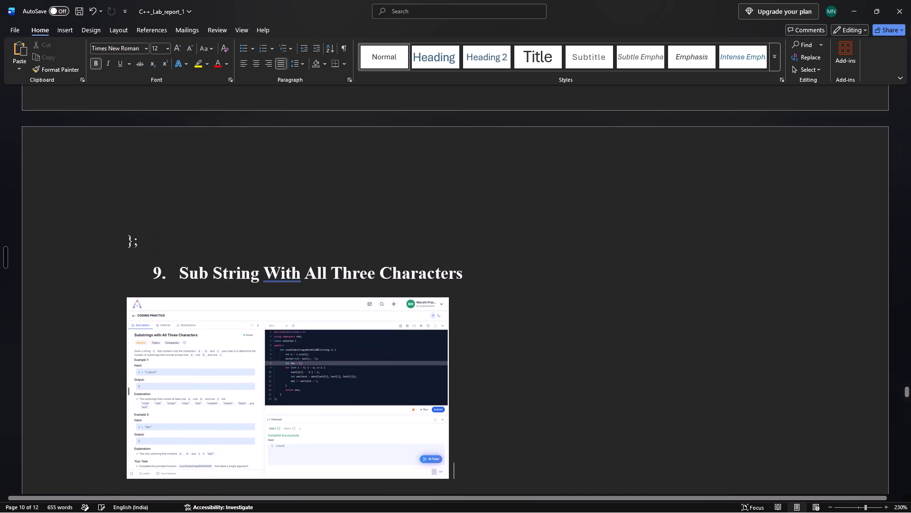
pyautogui.press('space')
pyautogui.press('space')
# Switch to Chrome, return to the course's Coding Practice list and open the Substrings with All Three Characters problem.
pyautogui.hotkey('alt', 'Tab')
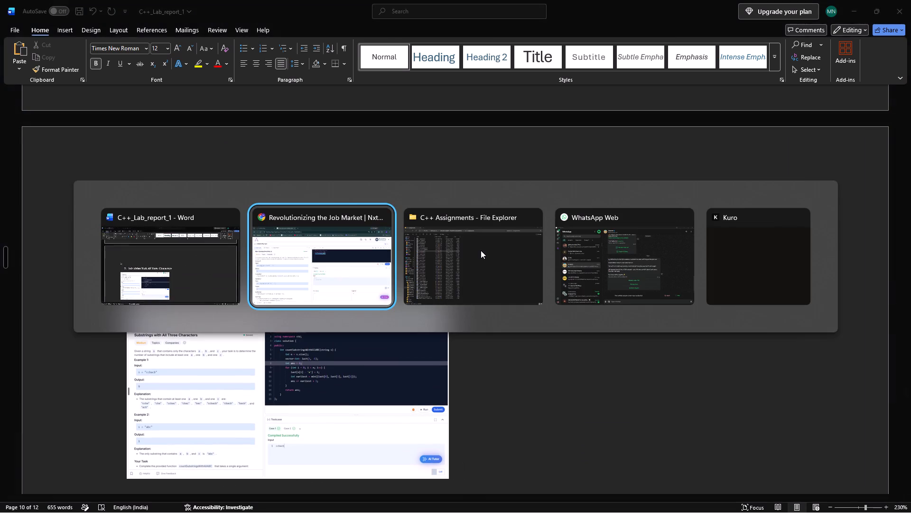
pyautogui.hscroll(7, 264, 321)
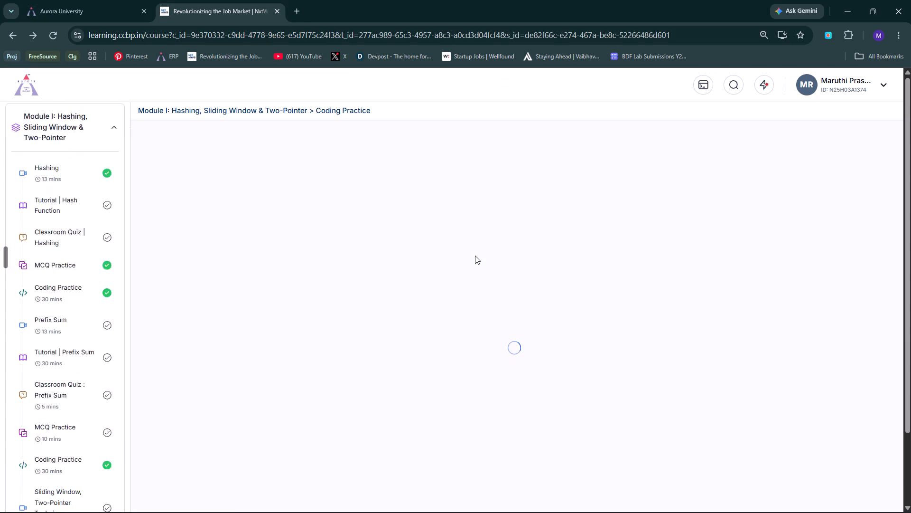
pyautogui.click(273, 387)
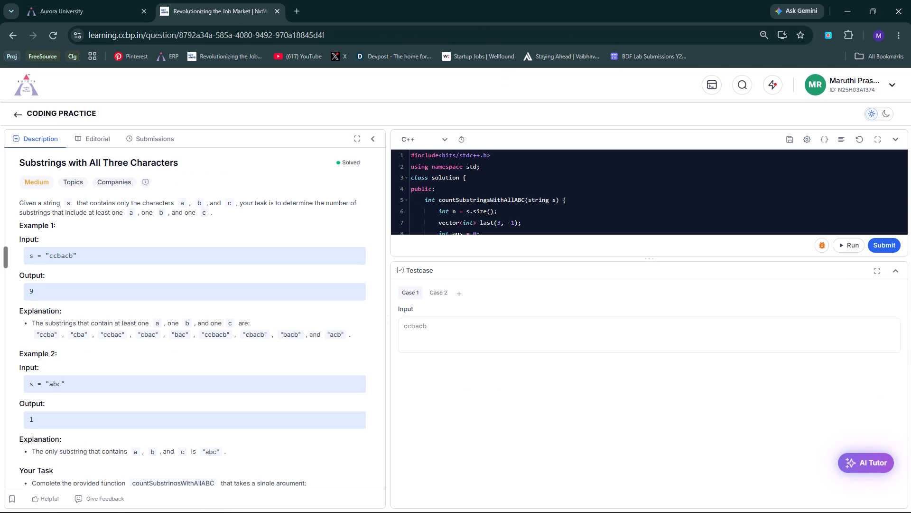
# Run the Substrings with All Three Characters solution, fold its class, enlarge the Testcase pane and capture the Case 1 input and outputs.
pyautogui.click(846, 240)
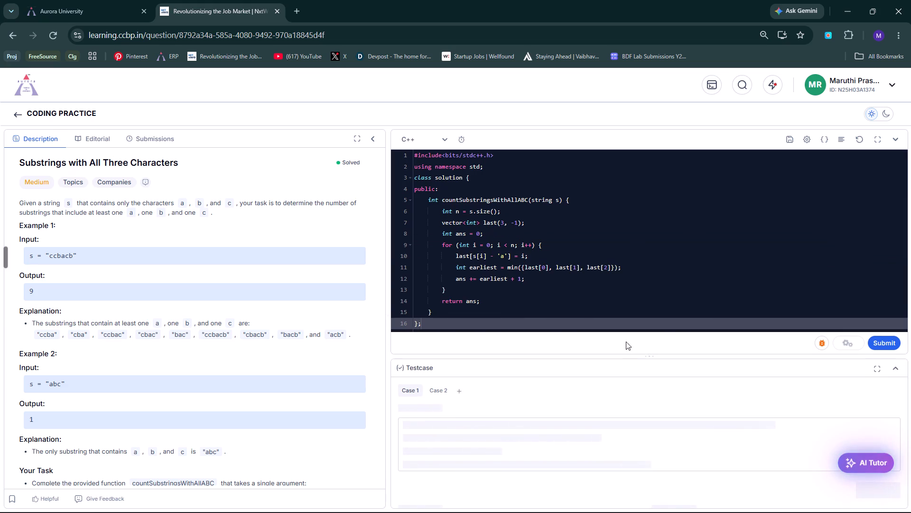
pyautogui.click(411, 179)
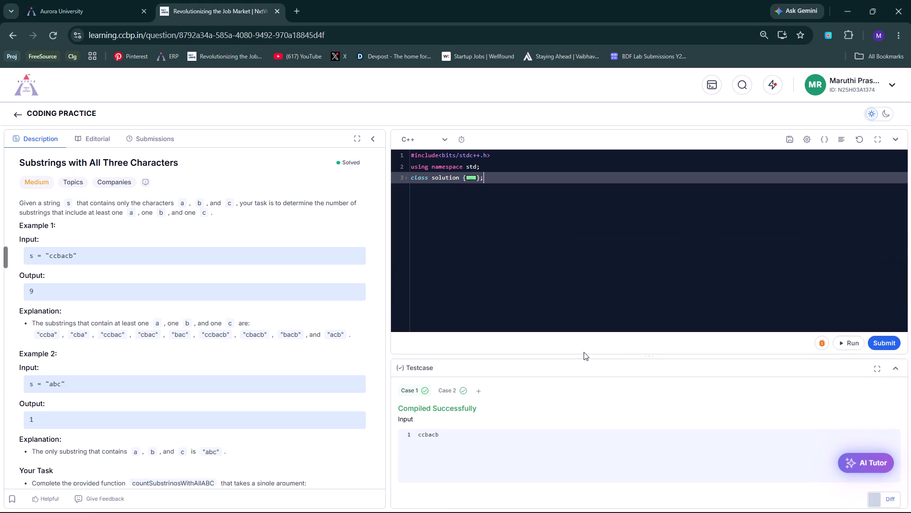
pyautogui.moveTo(584, 357); pyautogui.dragTo(583, 260, button='right')
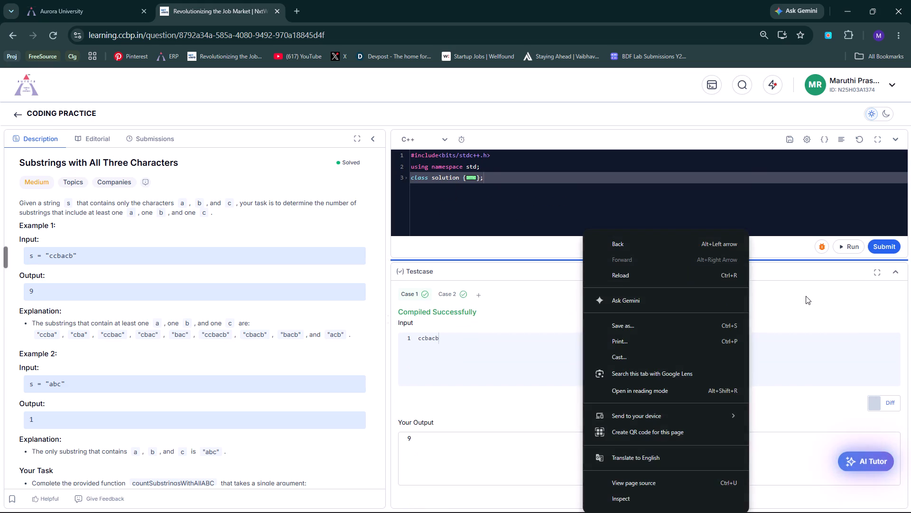
pyautogui.click(806, 296)
pyautogui.press('Print')
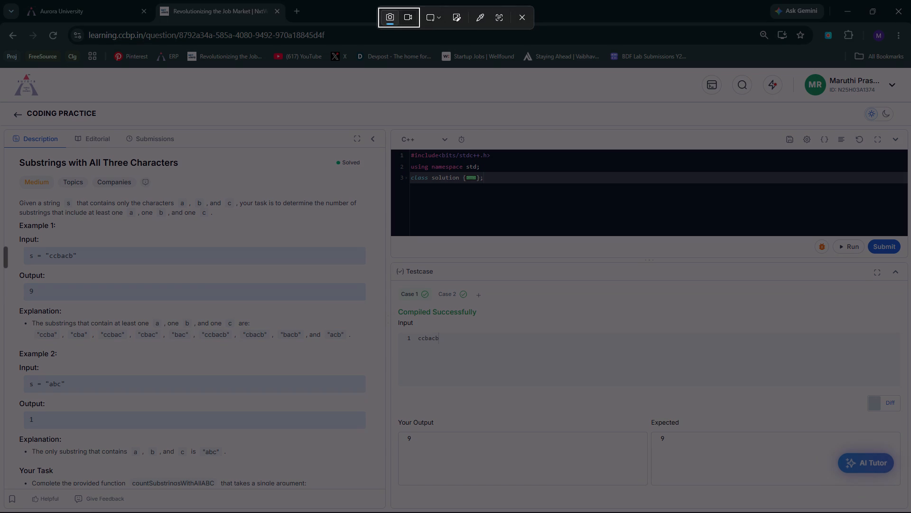
pyautogui.moveTo(391, 264); pyautogui.dragTo(626, 445)
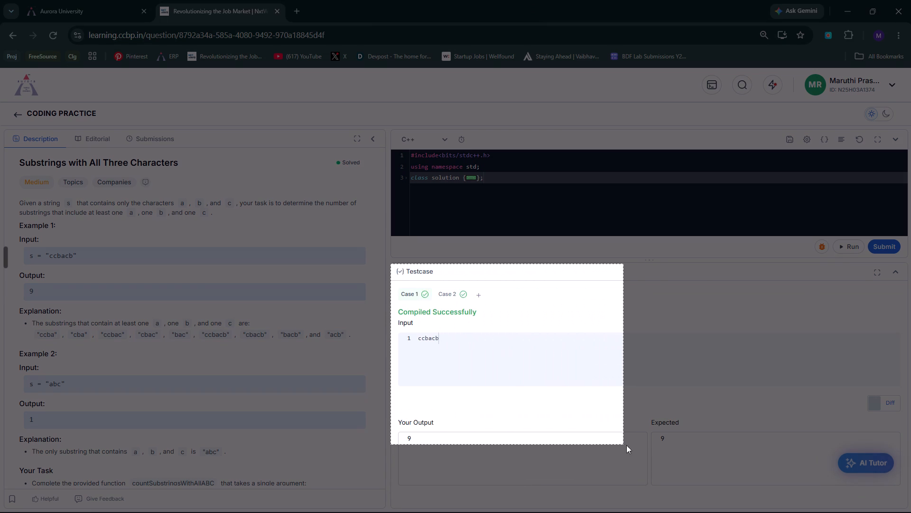
pyautogui.moveTo(626, 445); pyautogui.dragTo(686, 445)
# In Word, paste the test case screenshot beside the Substrings with All Three Characters picture and shrink it proportionally to about a third of its width.
pyautogui.hotkey('alt', 'Tab')
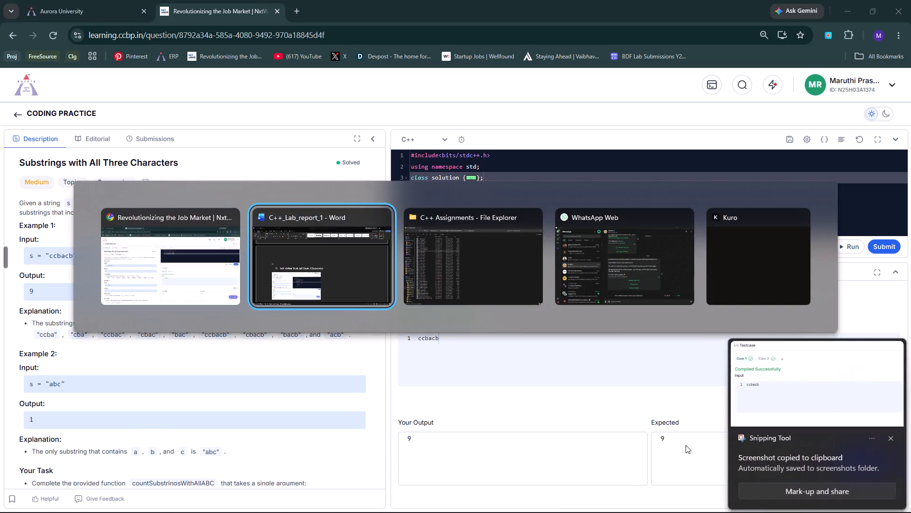
pyautogui.hotkey('ctrl', 'v')
pyautogui.click(421, 402)
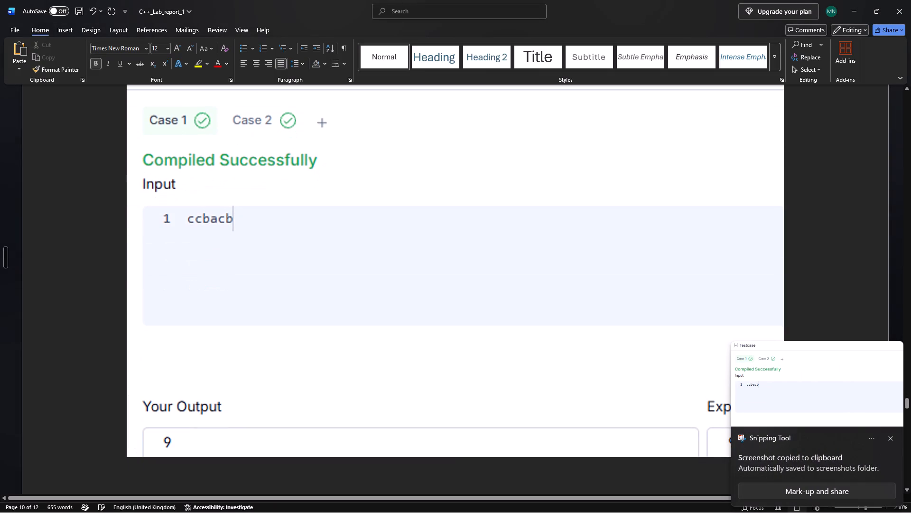
pyautogui.moveTo(126, 457); pyautogui.dragTo(460, 170)
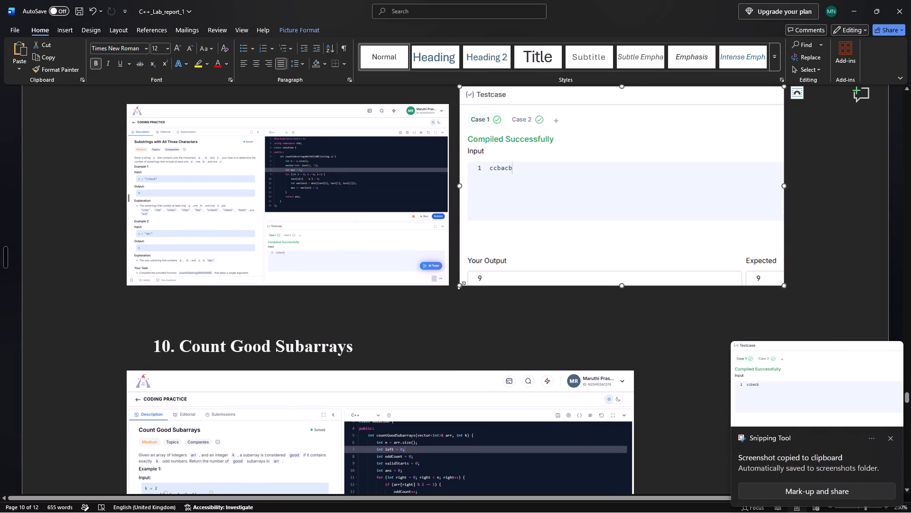
pyautogui.moveTo(460, 285); pyautogui.dragTo(567, 186)
pyautogui.click(420, 240)
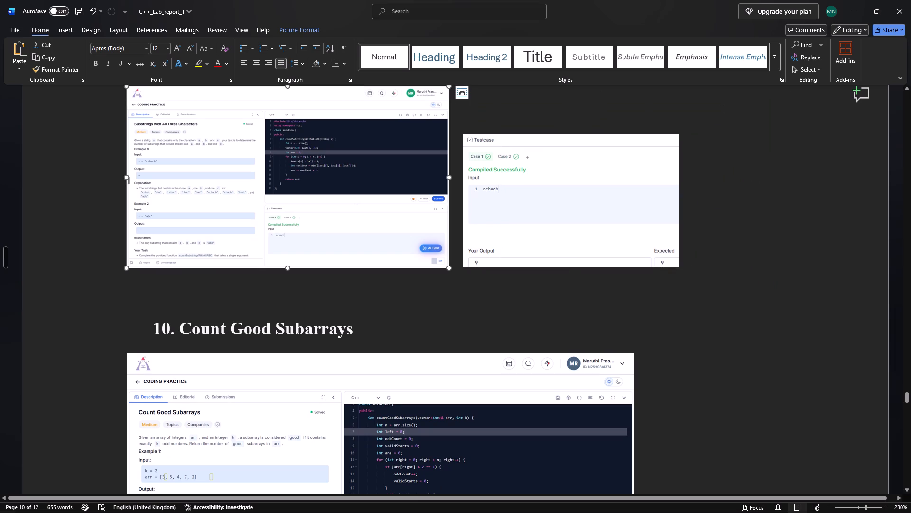
# Enlarge the Substrings with All Three Characters problem picture proportionally by about an eighth of its width.
pyautogui.moveTo(448, 268); pyautogui.dragTo(476, 273)
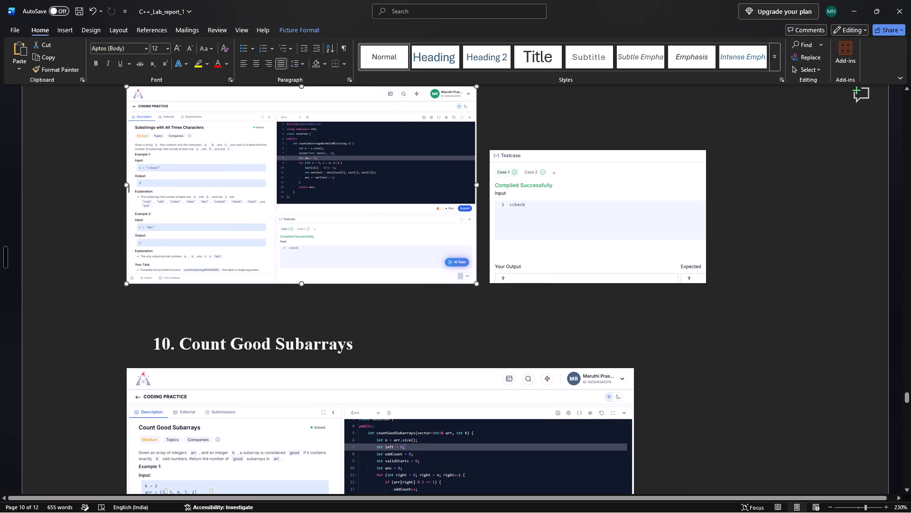
pyautogui.moveTo(476, 283); pyautogui.dragTo(488, 285)
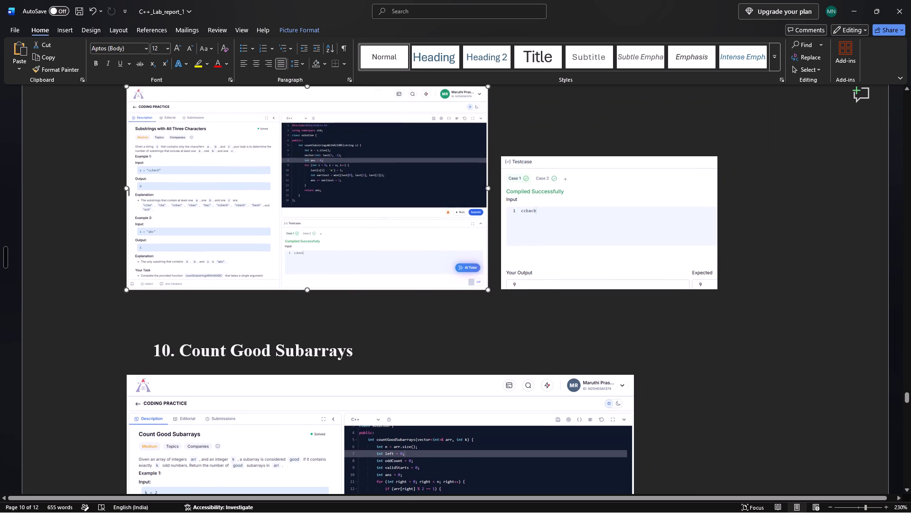
pyautogui.moveTo(488, 285); pyautogui.dragTo(489, 285)
# Add a "Code :" line below the Substrings with All Three Characters pictures and set the line after it to size 10, non-bold.
pyautogui.click(733, 278)
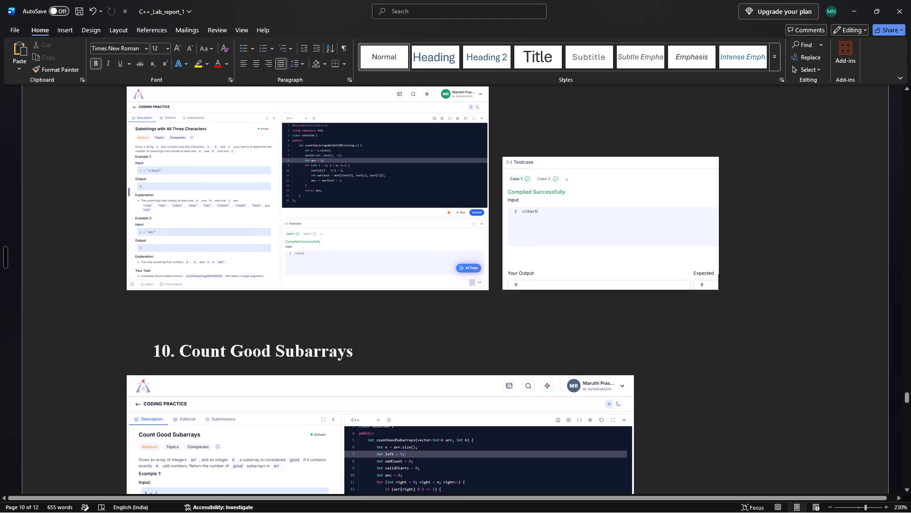
pyautogui.press('Return')
pyautogui.write('Code :')
pyautogui.press('Return')
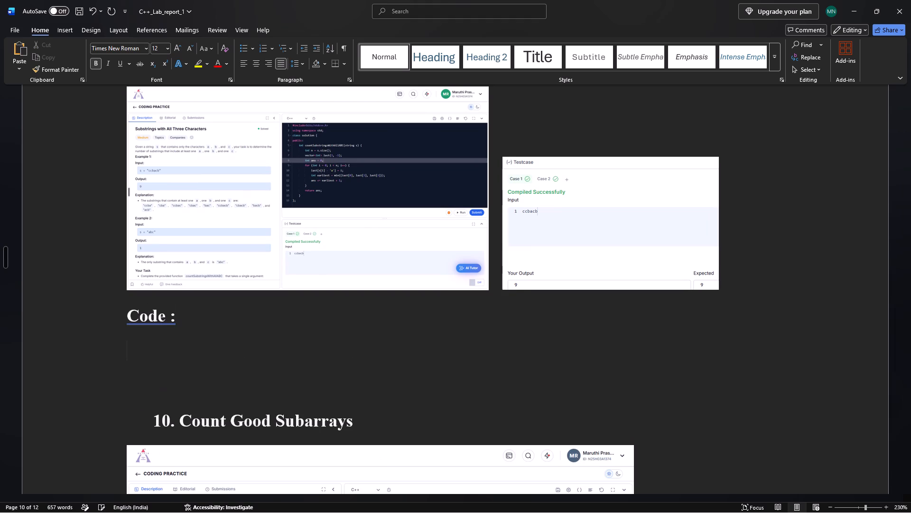
pyautogui.hotkey('alt', 'Tab')
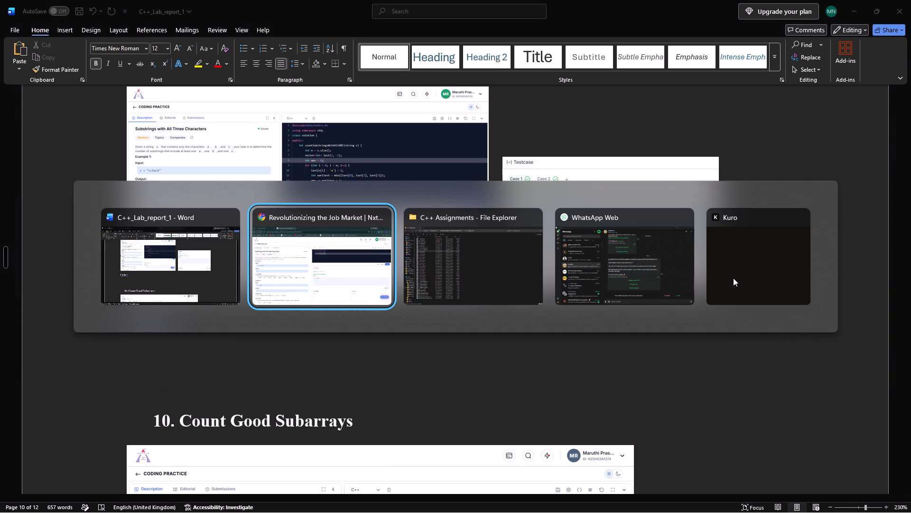
pyautogui.hotkey('alt', 'Left')
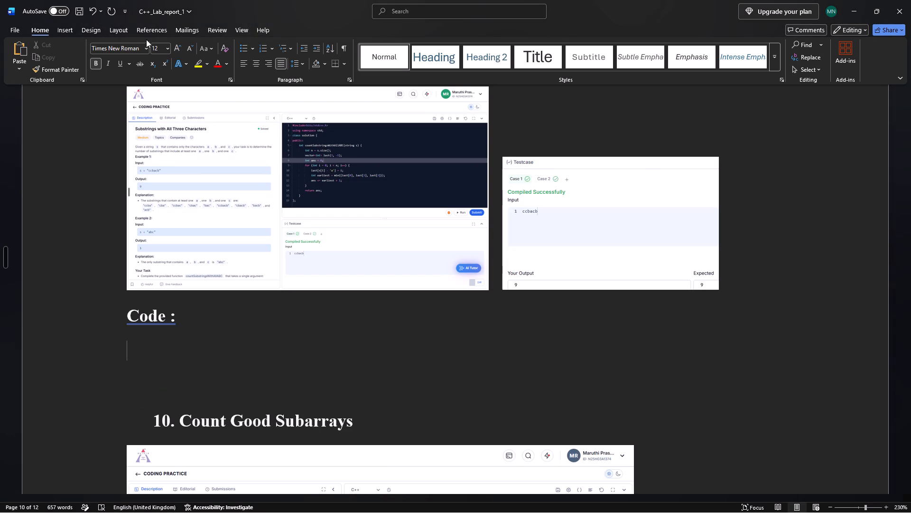
pyautogui.click(159, 47)
pyautogui.write('10')
pyautogui.click(95, 62)
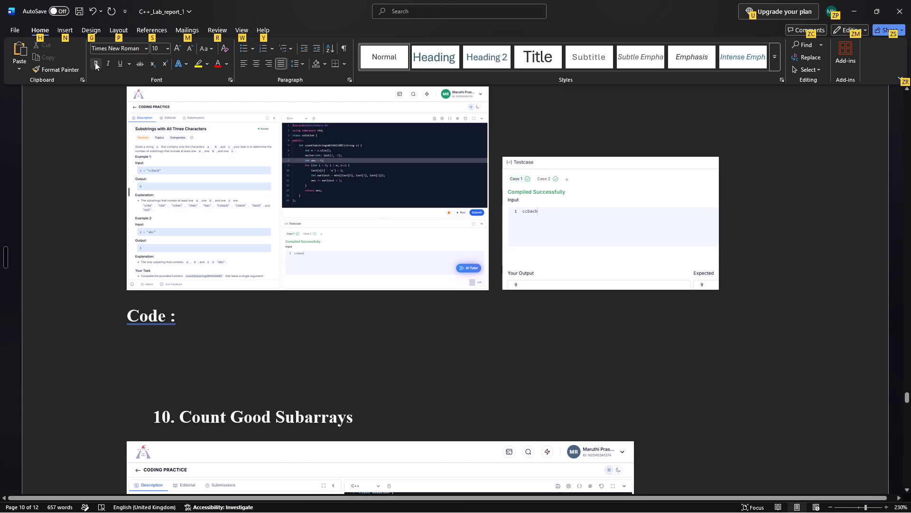
# Copy the folded solution class of Substrings with All Three Characters from Chrome and paste it under the "Code :" line in Word.
pyautogui.hotkey('alt', 'Tab')
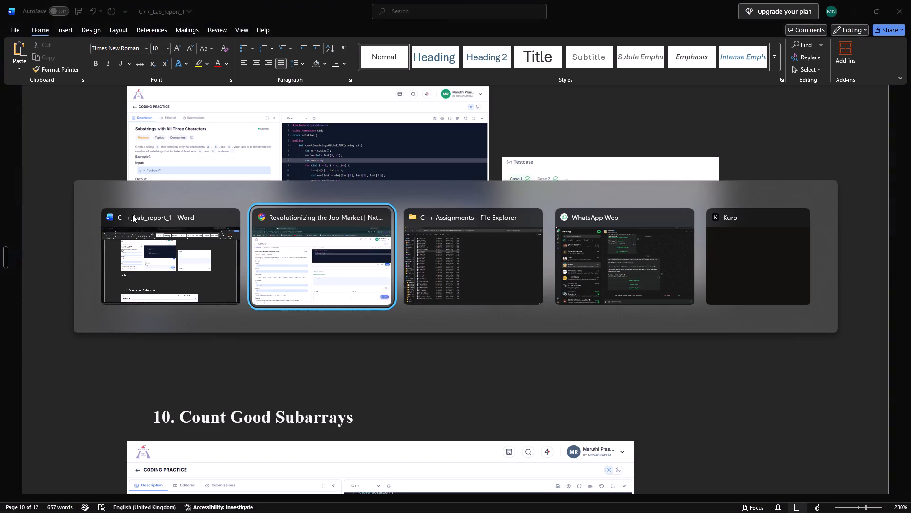
pyautogui.moveTo(410, 180); pyautogui.dragTo(482, 186)
pyautogui.hotkey('ctrl', 'c')
pyautogui.hotkey('alt', 'Tab')
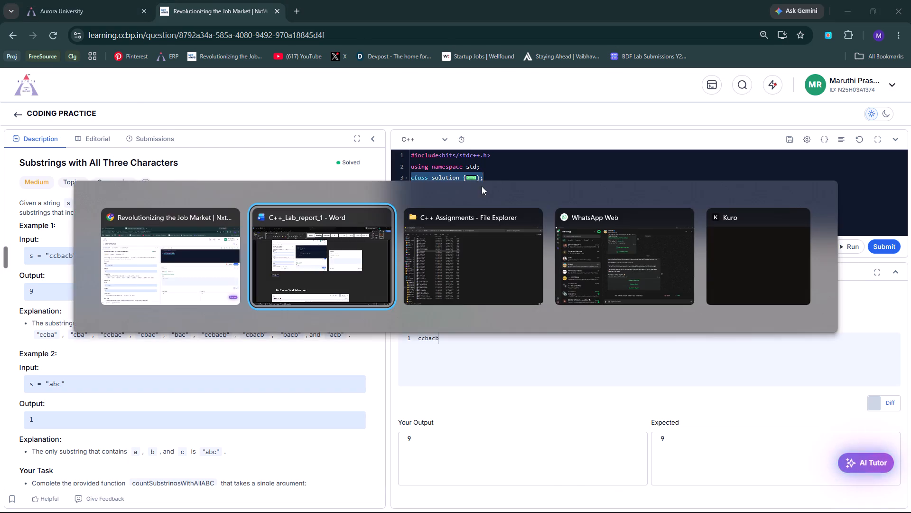
pyautogui.hotkey('ctrl', 'v')
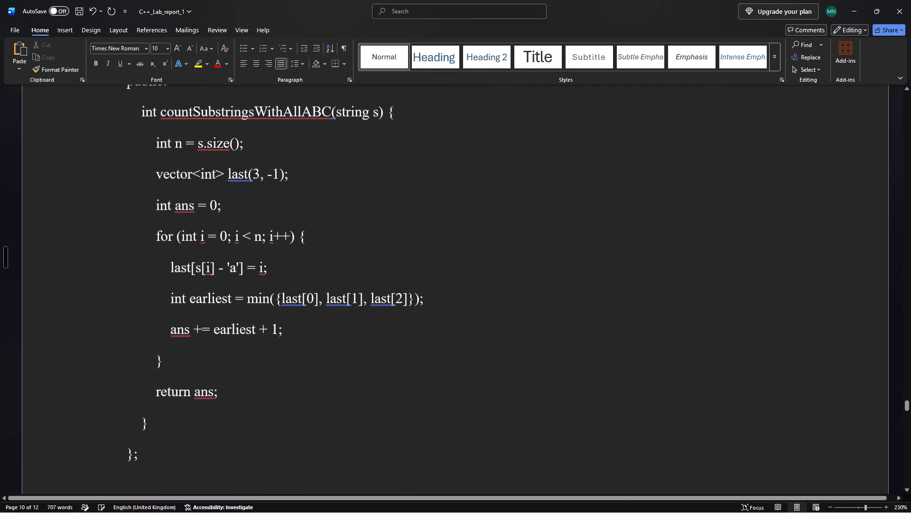
# Shrink the Count Good Subarrays problem picture proportionally to about 60% of its width and add two spaces after it.
pyautogui.scroll(-1, 276, 380)
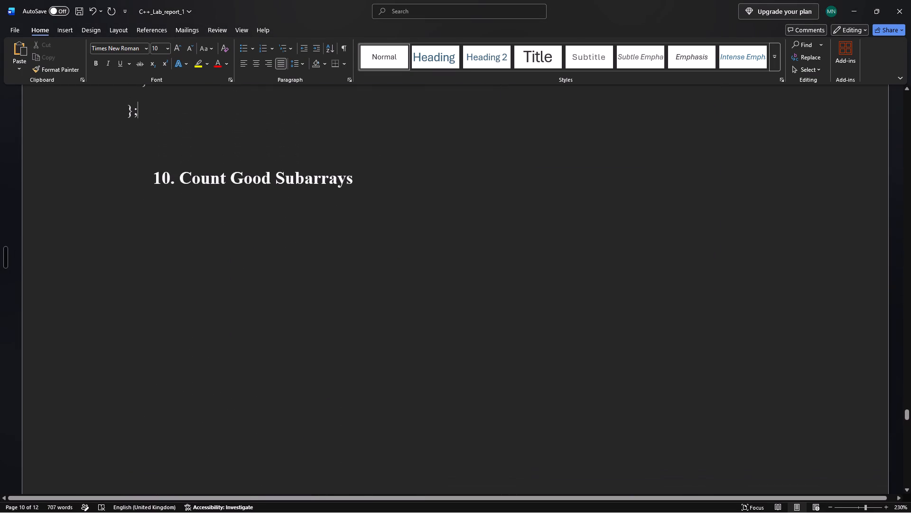
pyautogui.press('Down')
pyautogui.press('Down')
pyautogui.scroll(-2, 364, 182)
pyautogui.click(299, 354)
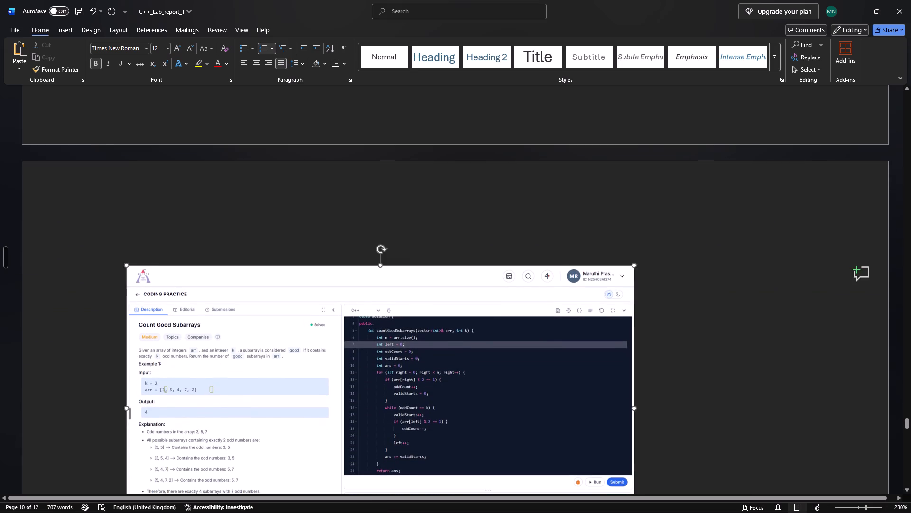
pyautogui.scroll(-1, 299, 354)
pyautogui.moveTo(127, 418); pyautogui.dragTo(246, 324)
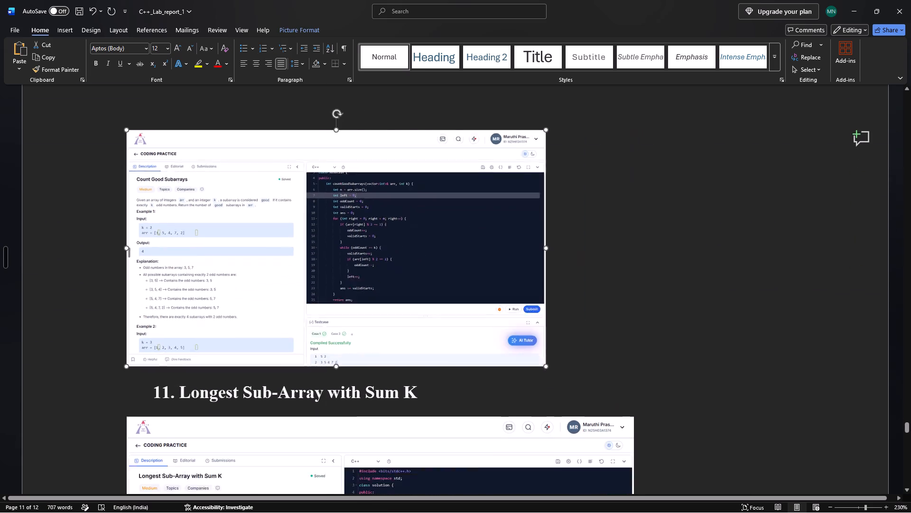
pyautogui.moveTo(246, 324); pyautogui.dragTo(333, 259)
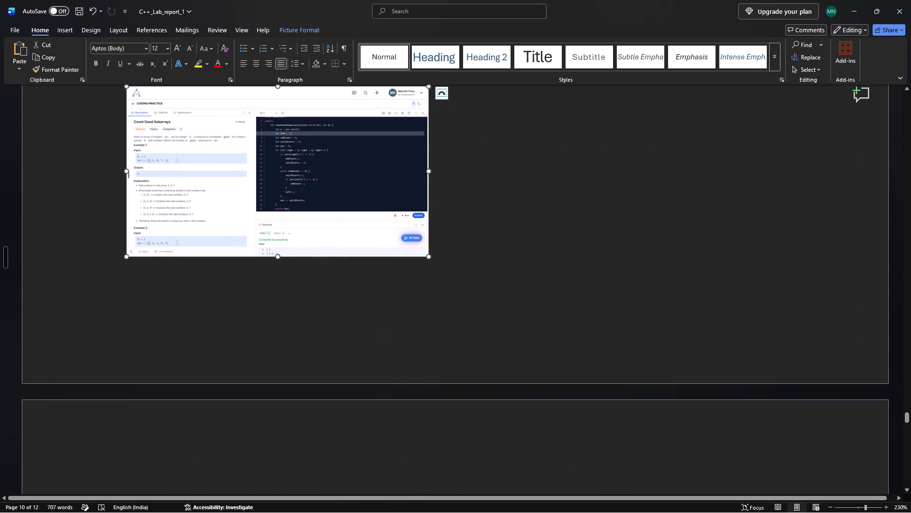
pyautogui.click(444, 254)
pyautogui.scroll(1, 444, 254)
pyautogui.press('space')
pyautogui.press('space')
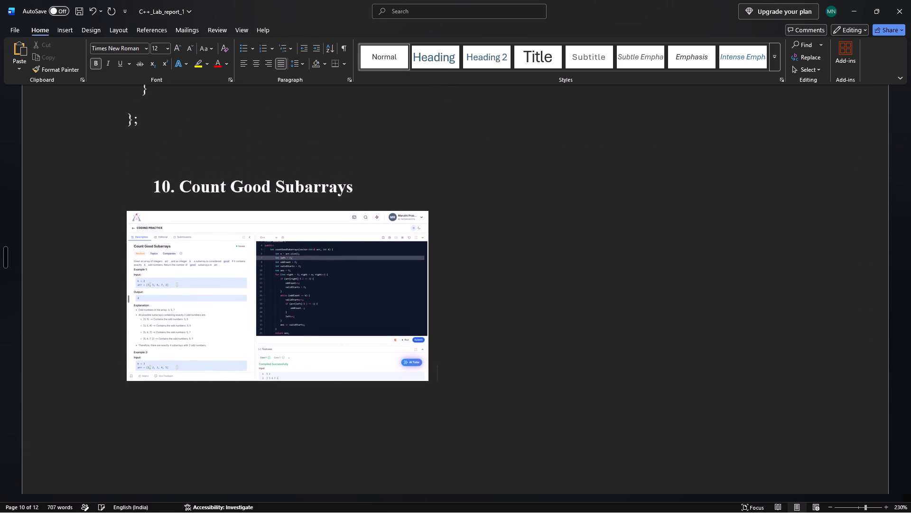
# Switch to Chrome, return to the course's Coding Practice list and open the Count Good Subarrays problem.
pyautogui.hotkey('alt', 'Tab')
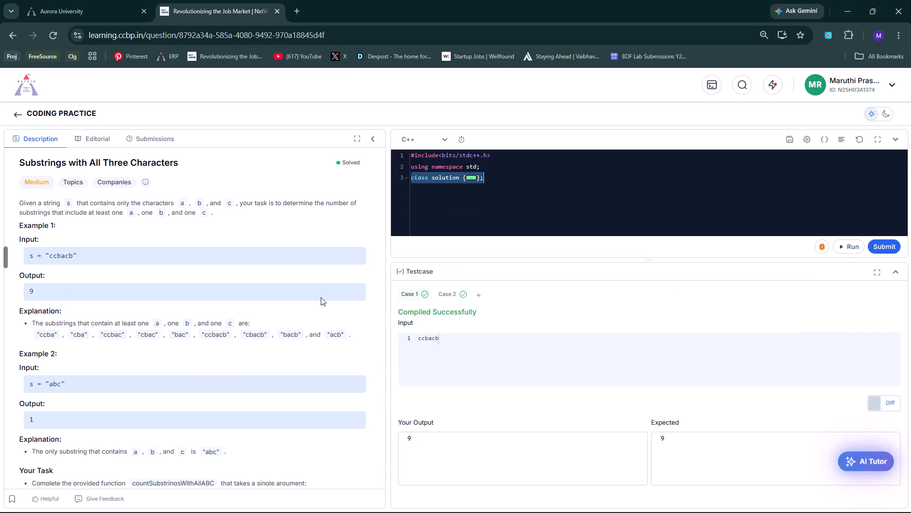
pyautogui.hscroll(7, 320, 297)
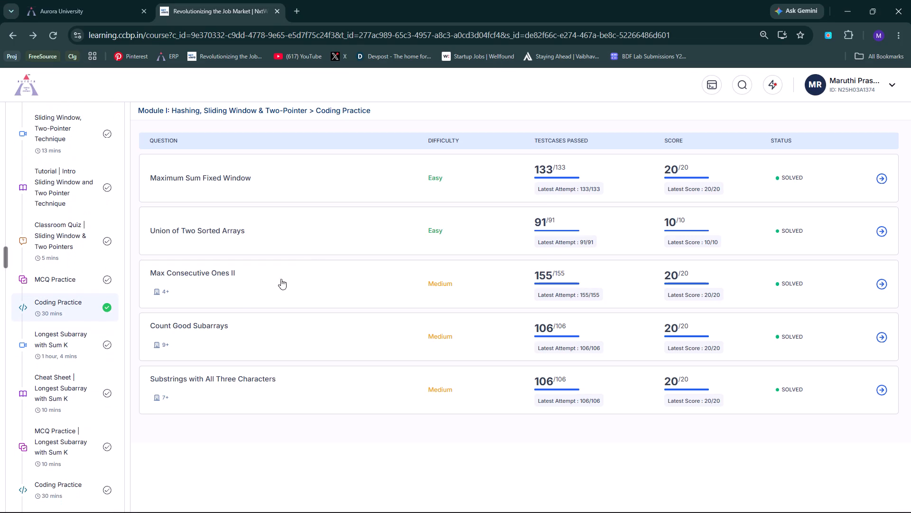
pyautogui.click(220, 338)
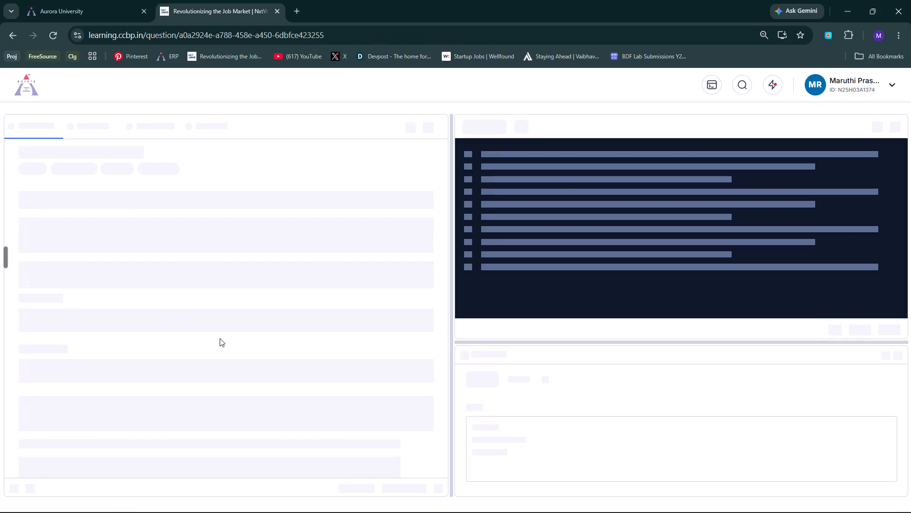
# Run the Count Good Subarrays solution, enlarge the Testcase pane and capture the Case 1 input and outputs.
pyautogui.click(848, 246)
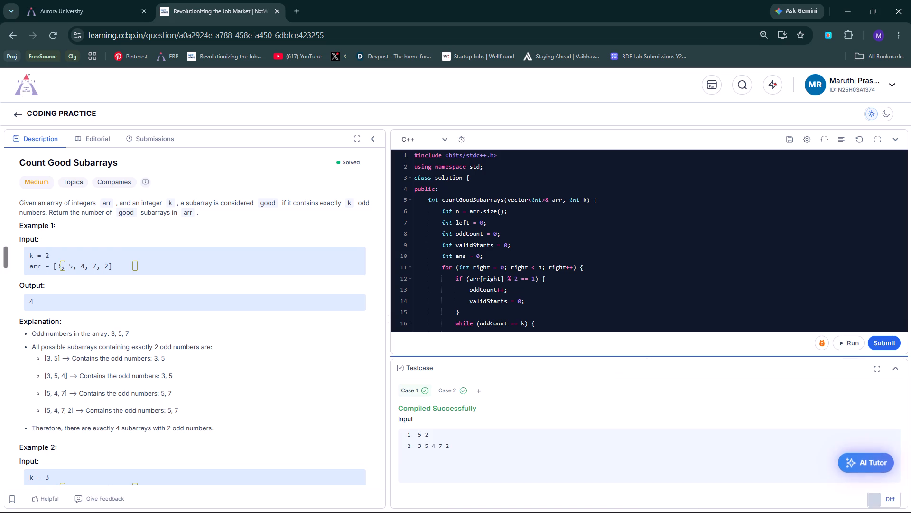
pyautogui.moveTo(607, 355); pyautogui.dragTo(638, 238, button='right')
pyautogui.click(587, 322)
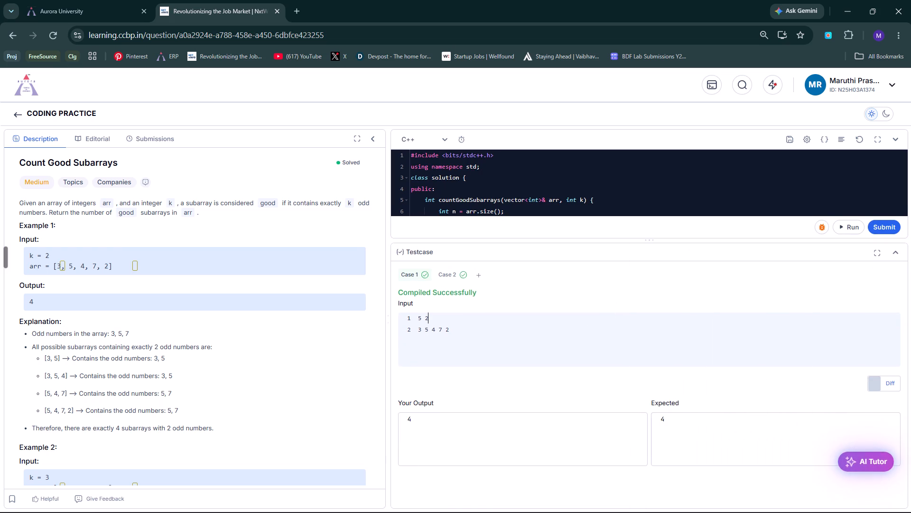
pyautogui.press('Print')
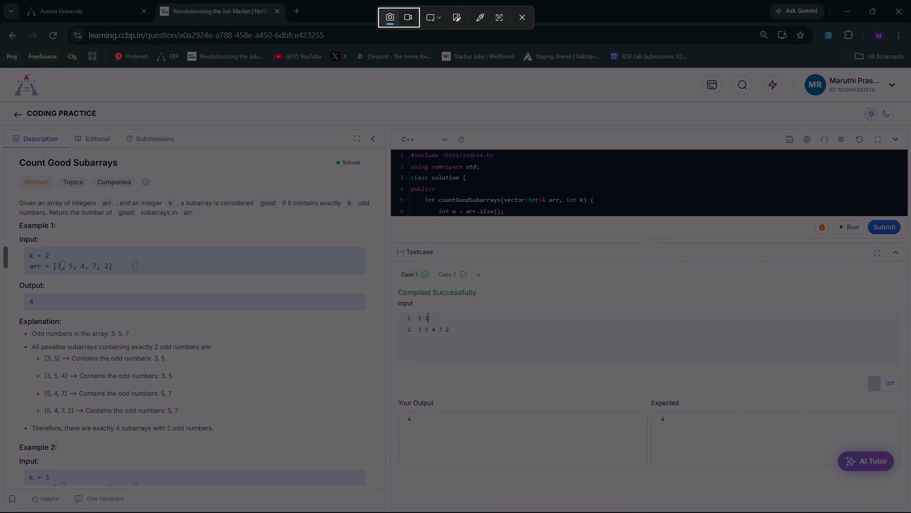
pyautogui.moveTo(392, 246); pyautogui.dragTo(683, 425)
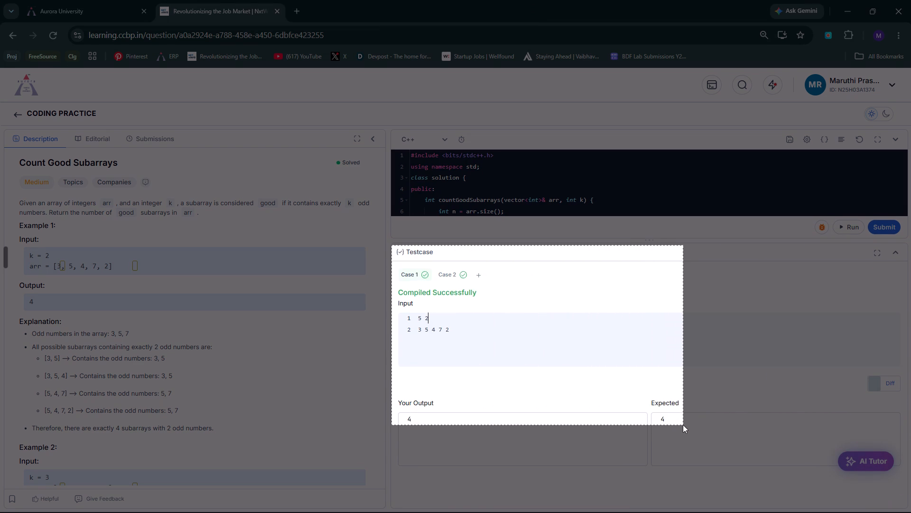
pyautogui.moveTo(683, 425); pyautogui.dragTo(685, 425)
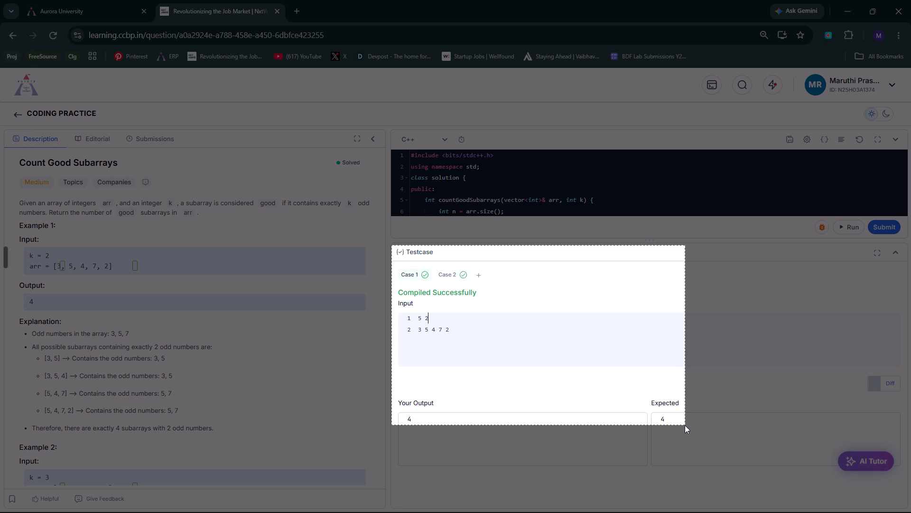
pyautogui.moveTo(685, 425); pyautogui.dragTo(685, 426)
# In Word, paste the test case screenshot beside the Count Good Subarrays picture and shrink it proportionally to about 30% of its width.
pyautogui.hotkey('alt', 'Tab')
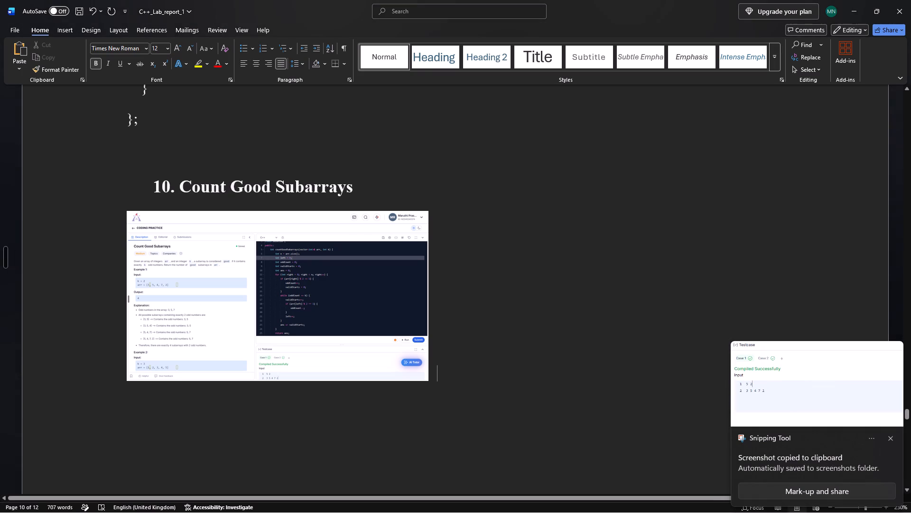
pyautogui.hotkey('ctrl', 'v')
pyautogui.click(353, 373)
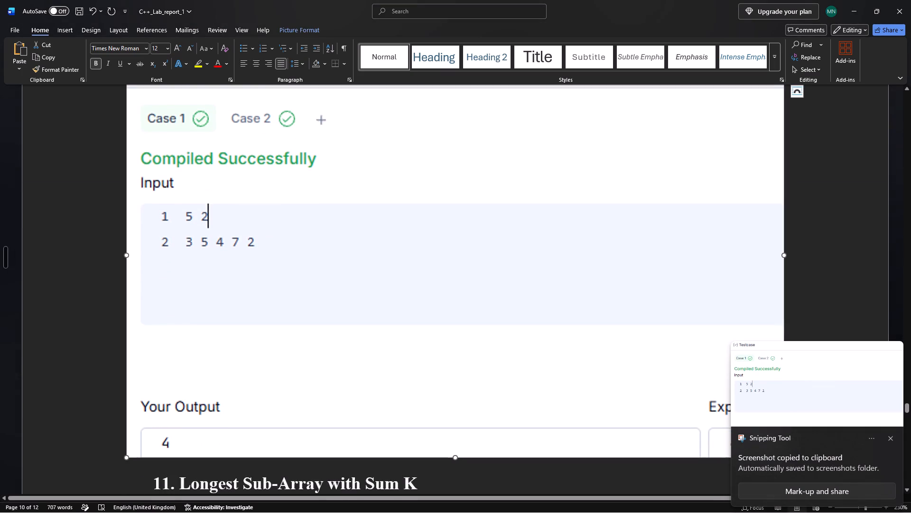
pyautogui.moveTo(127, 457); pyautogui.dragTo(493, 143)
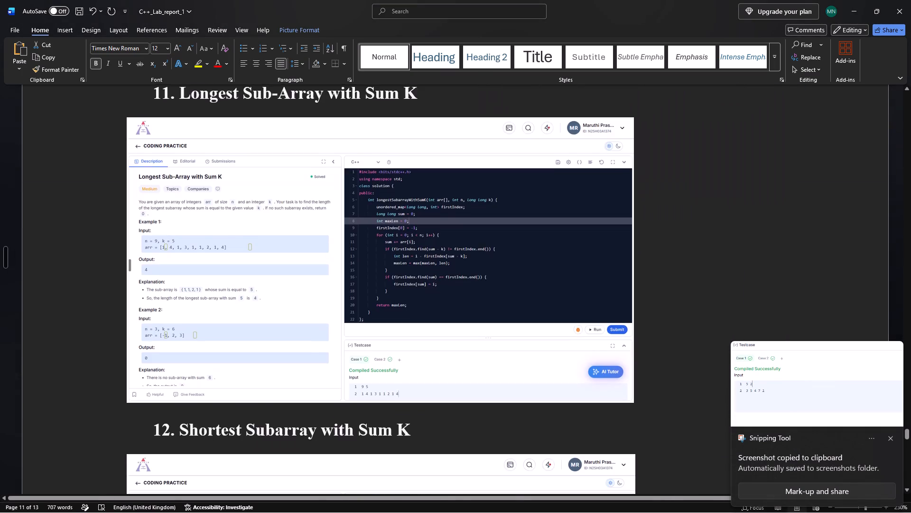
pyautogui.moveTo(493, 143); pyautogui.dragTo(492, 145)
pyautogui.moveTo(437, 266); pyautogui.dragTo(447, 258)
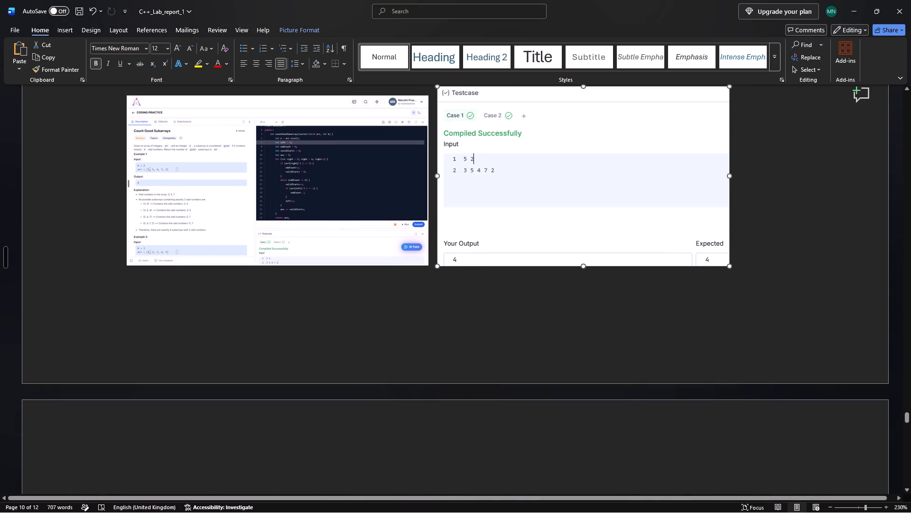
pyautogui.moveTo(447, 258); pyautogui.dragTo(534, 187)
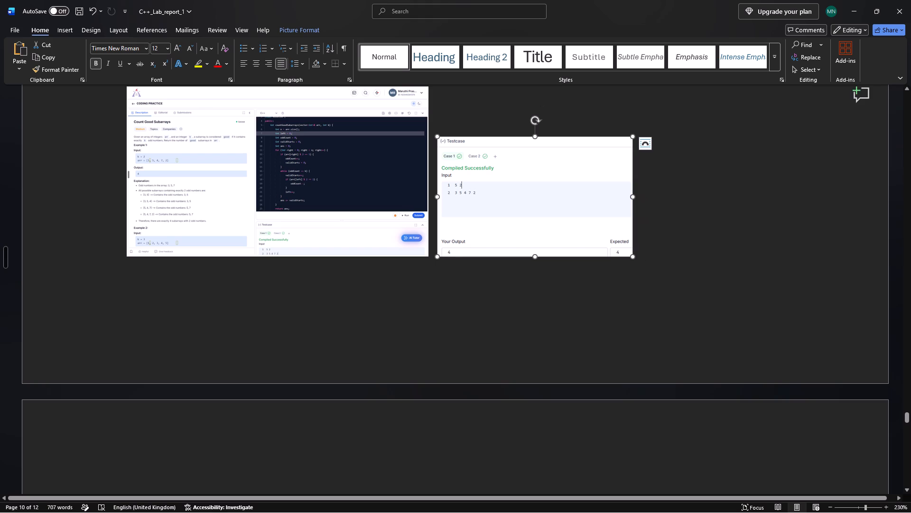
# Enlarge the Count Good Subarrays problem picture by about a tenth and its test case picture by about a sixth, keeping their proportions.
pyautogui.click(363, 214)
pyautogui.moveTo(430, 257); pyautogui.dragTo(439, 258)
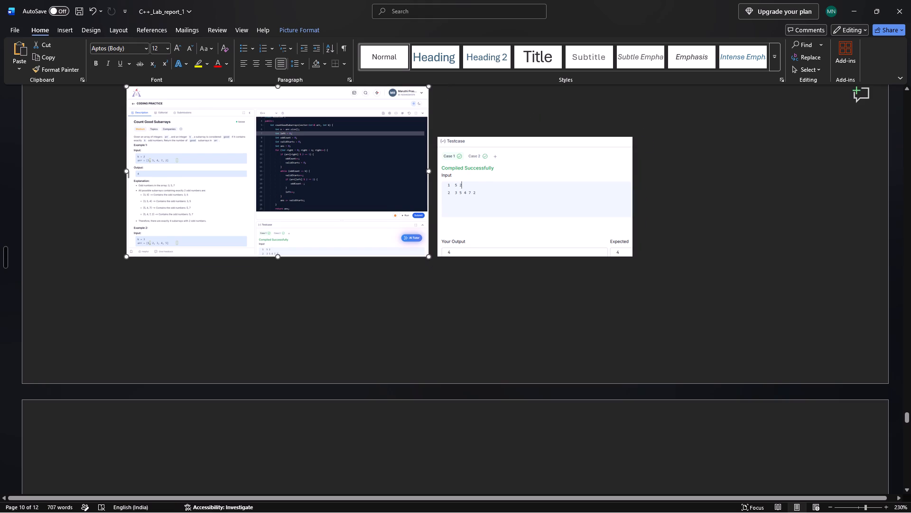
pyautogui.moveTo(439, 258); pyautogui.dragTo(470, 264)
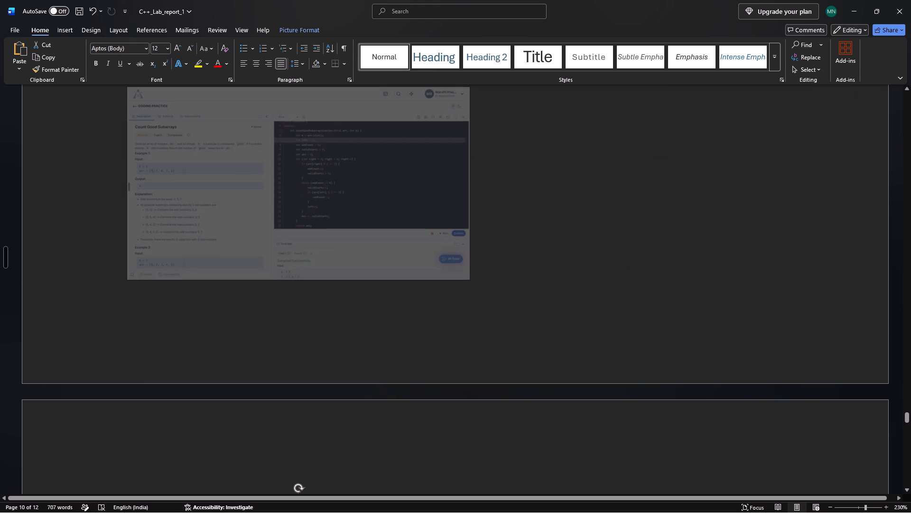
pyautogui.moveTo(470, 264); pyautogui.dragTo(461, 260)
pyautogui.click(519, 258)
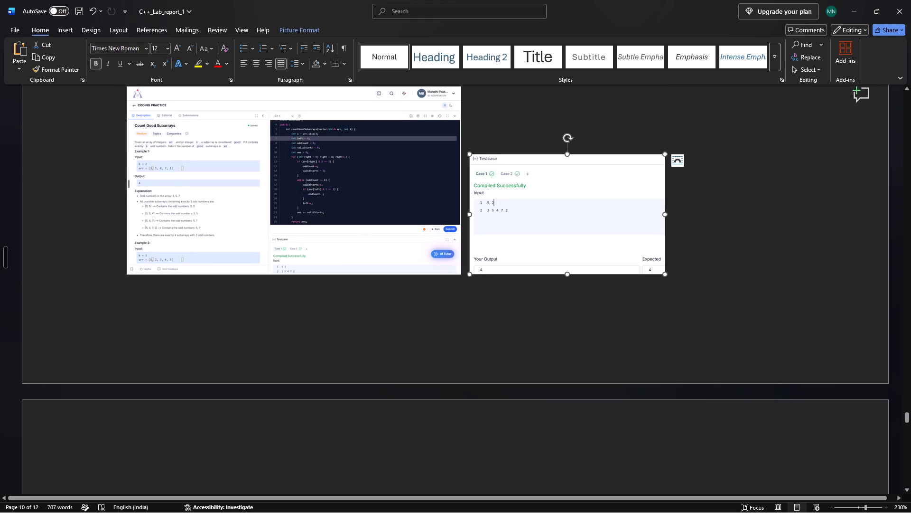
pyautogui.moveTo(663, 273); pyautogui.dragTo(682, 274)
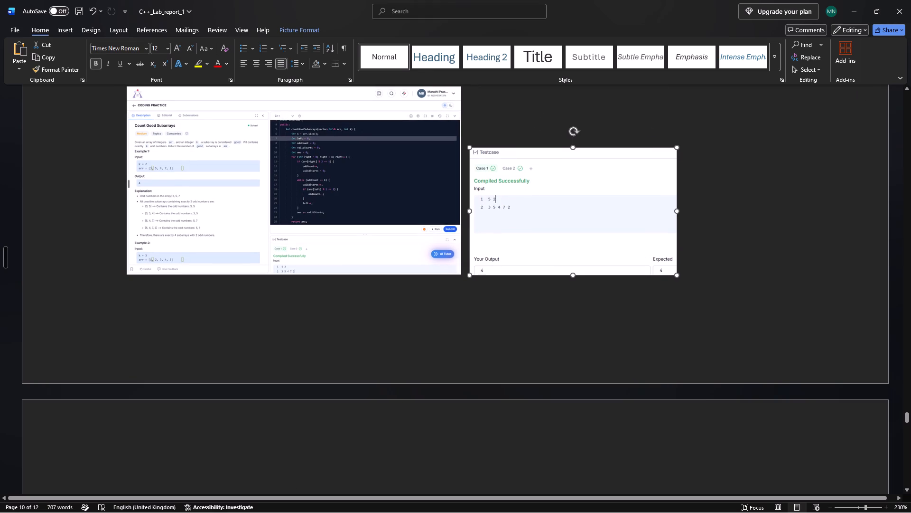
pyautogui.moveTo(682, 274); pyautogui.dragTo(700, 275)
pyautogui.click(720, 266)
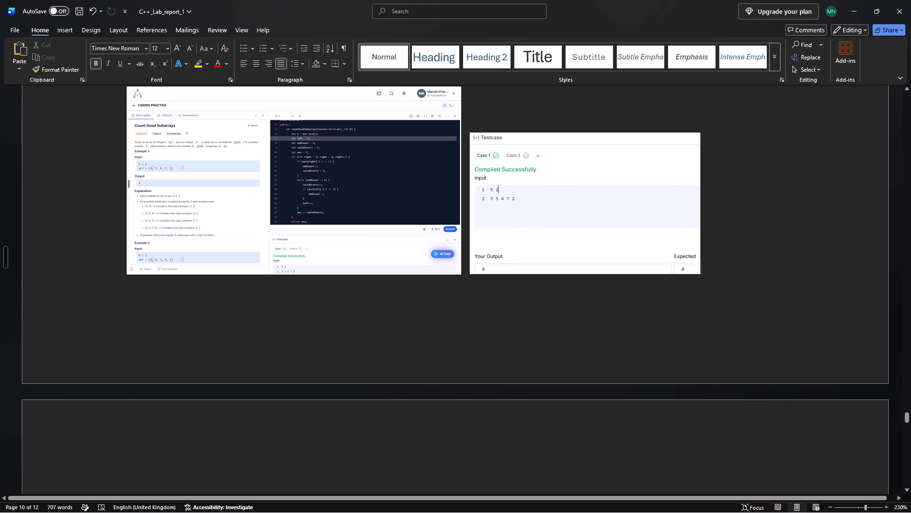
# Add a "Code :" line below the Count Good Subarrays pictures, followed by a new line.
pyautogui.scroll(1, 720, 266)
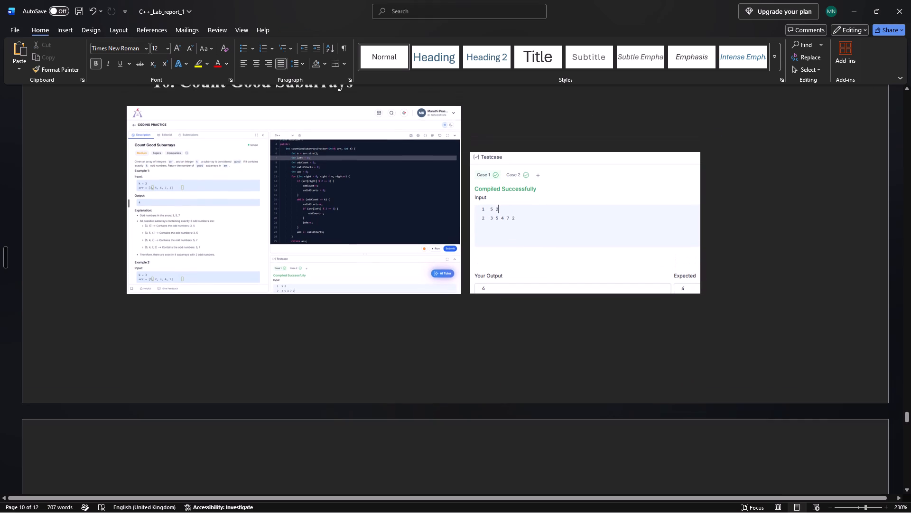
pyautogui.scroll(2, 720, 266)
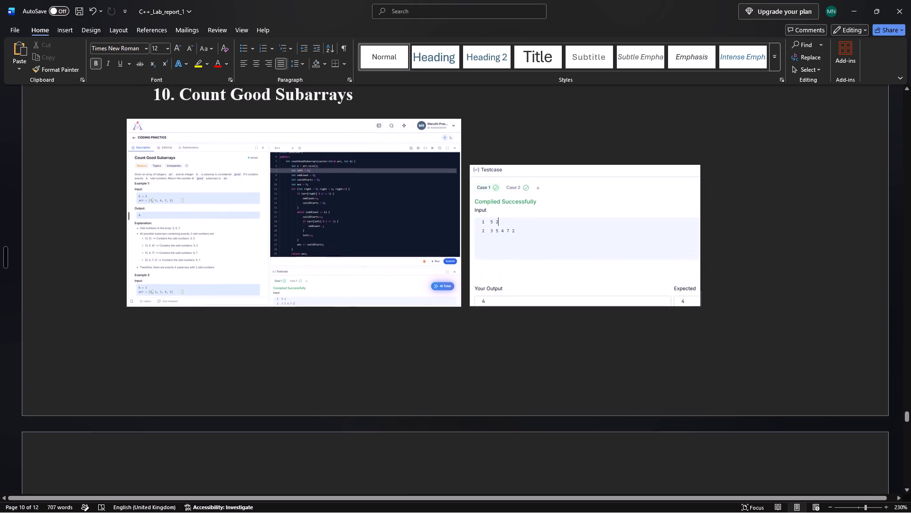
pyautogui.scroll(2, 720, 266)
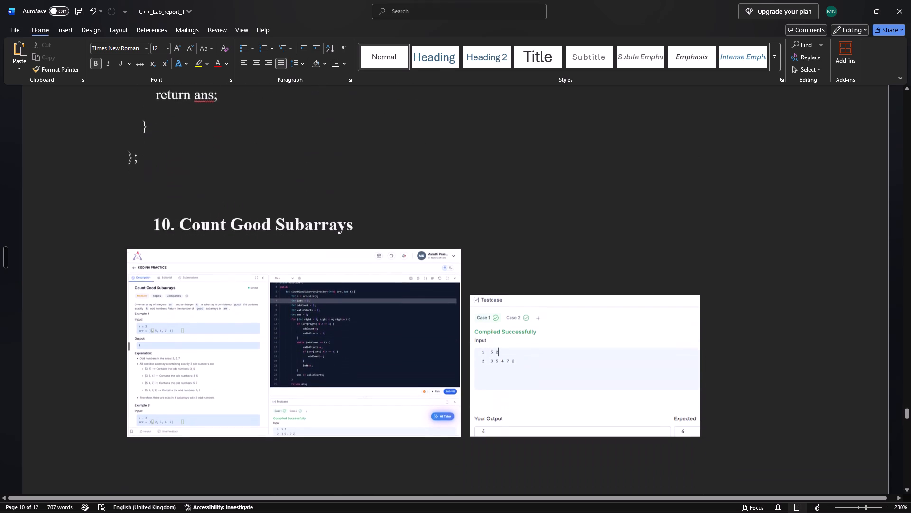
pyautogui.scroll(1, 720, 266)
pyautogui.scroll(-1, 720, 266)
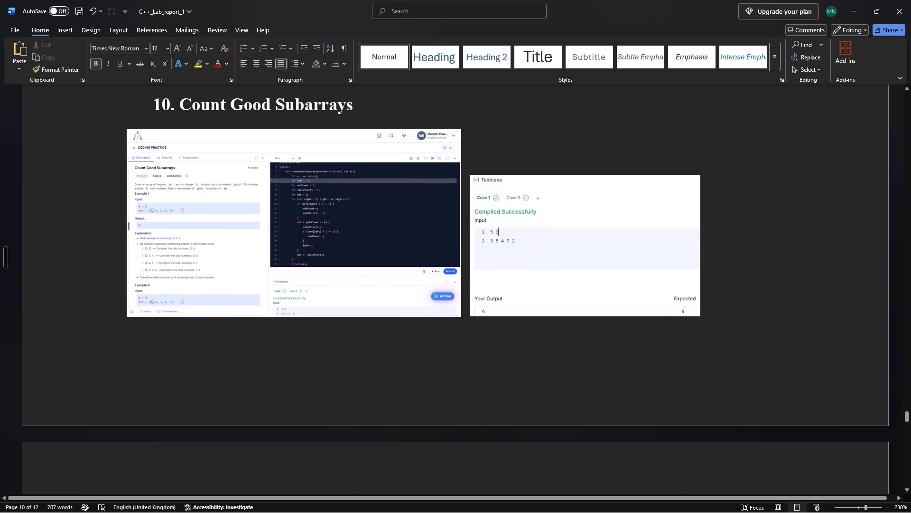
pyautogui.scroll(-1, 720, 266)
pyautogui.press('Return')
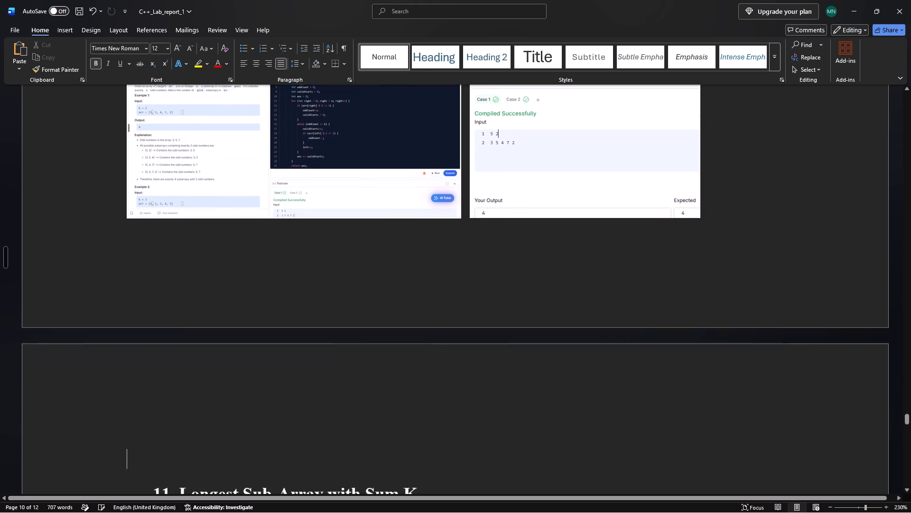
pyautogui.write('Code :')
pyautogui.press('Return')
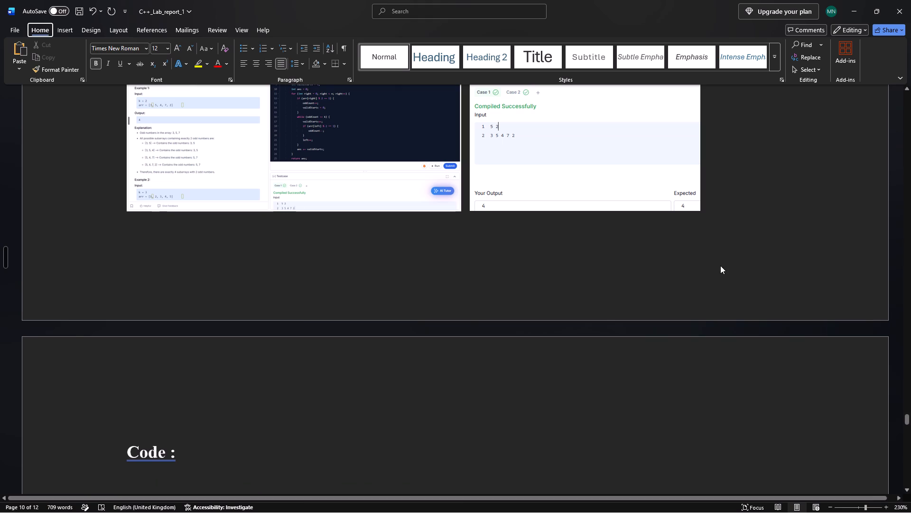
# Copy the Count Good Subarrays solution class from Chrome into Word below "Code :" as non-bold 10 pt text, ending with an empty line.
pyautogui.click(99, 65)
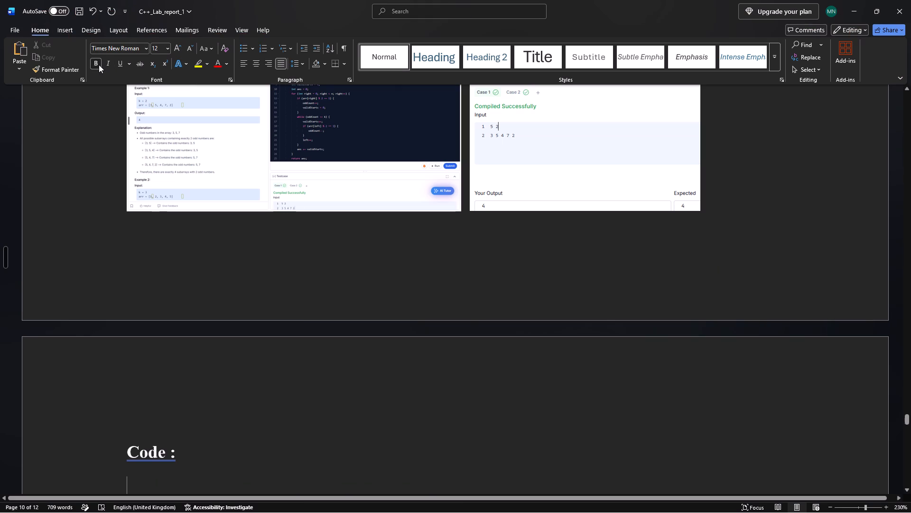
pyautogui.click(158, 49)
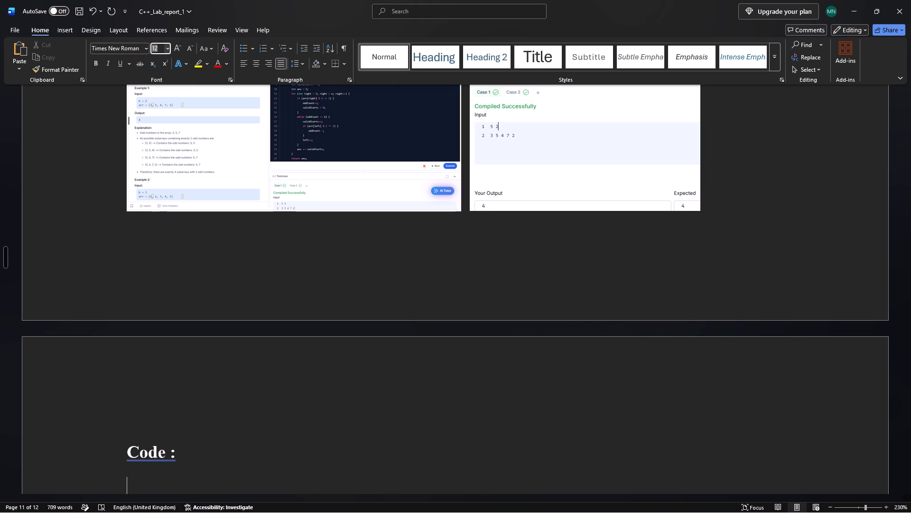
pyautogui.write('10')
pyautogui.press('Return')
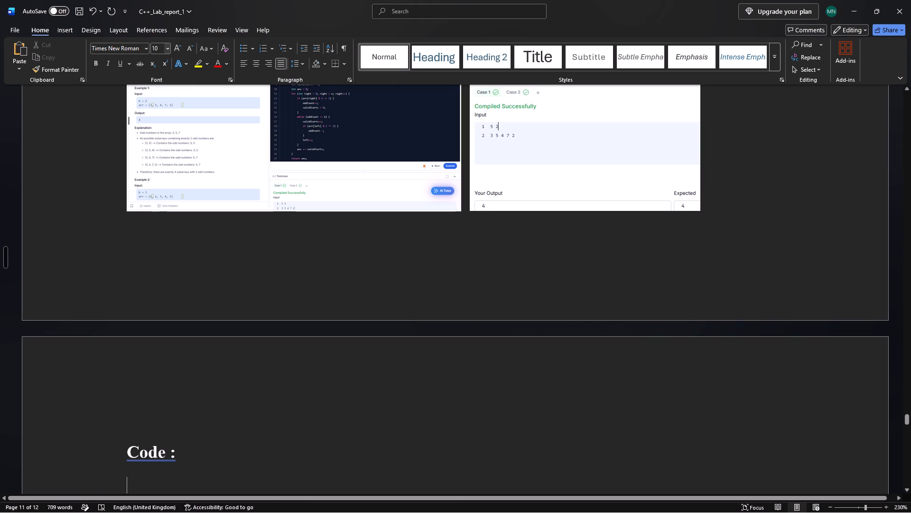
pyautogui.hotkey('alt', 'Tab')
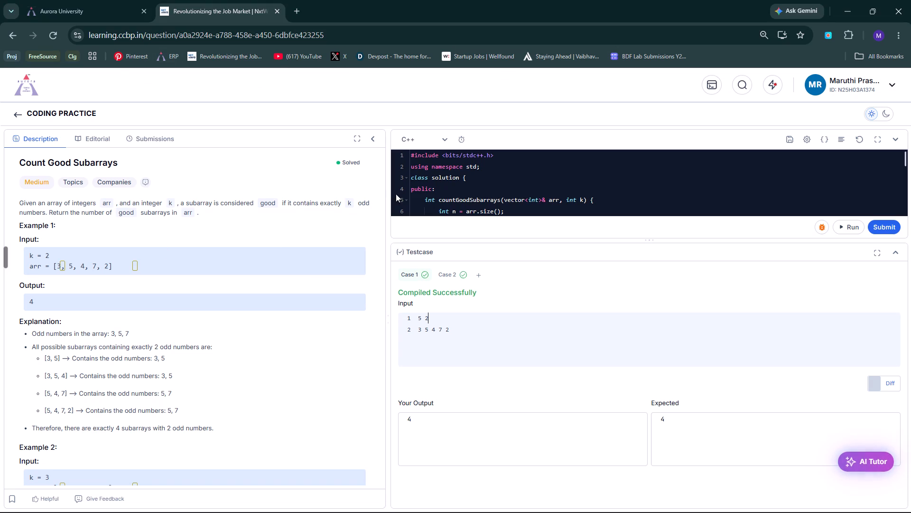
pyautogui.click(406, 177)
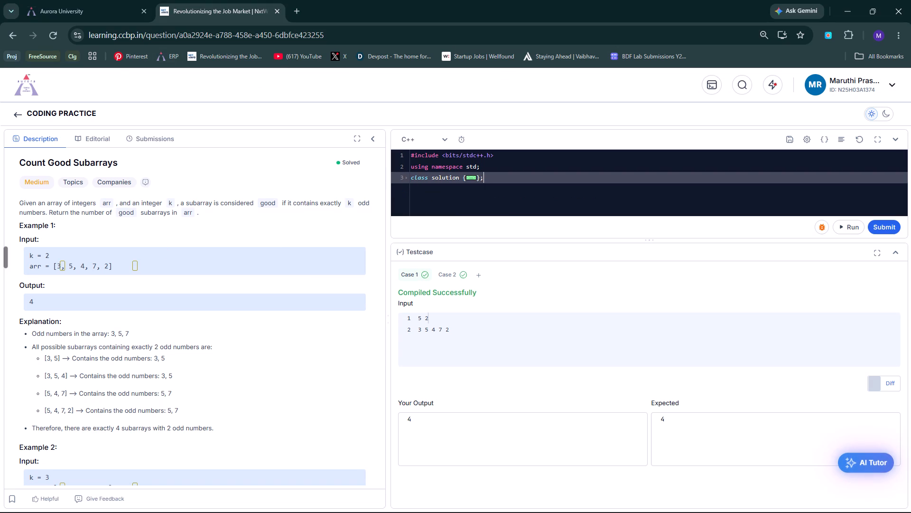
pyautogui.moveTo(410, 177); pyautogui.dragTo(553, 177)
pyautogui.hotkey('ctrl', 'c')
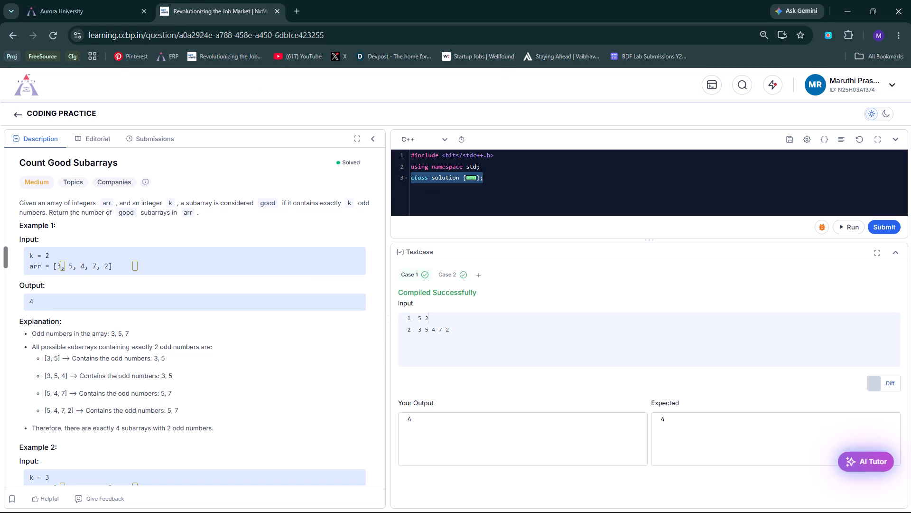
pyautogui.hotkey('alt', 'Tab')
pyautogui.hotkey('ctrl', 'v')
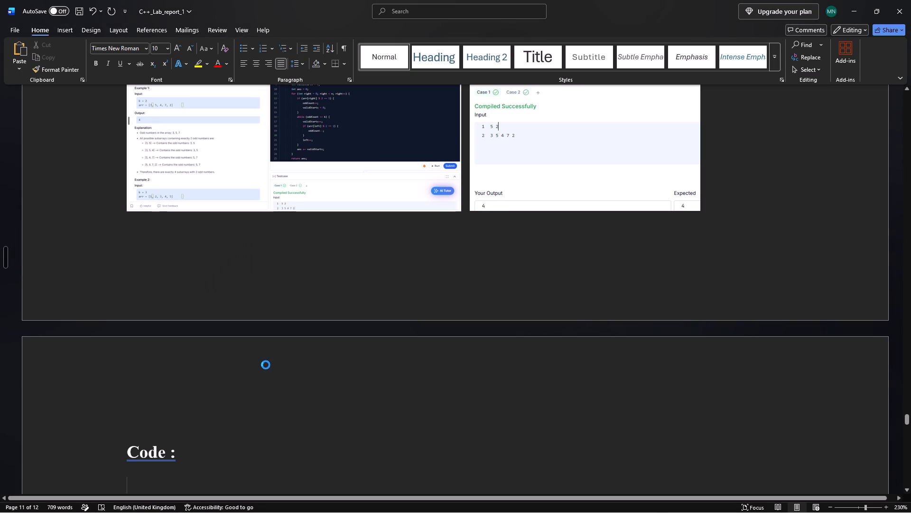
pyautogui.scroll(-1, 245, 424)
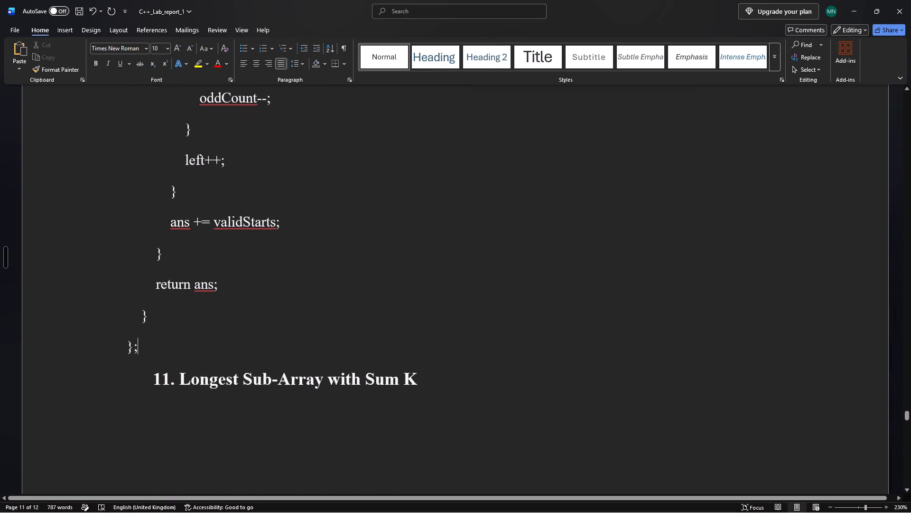
pyautogui.press('Return')
# Shrink the Longest Sub-Array with Sum K problem picture proportionally to about 65% of its width and add two spaces after it.
pyautogui.scroll(-1, 245, 424)
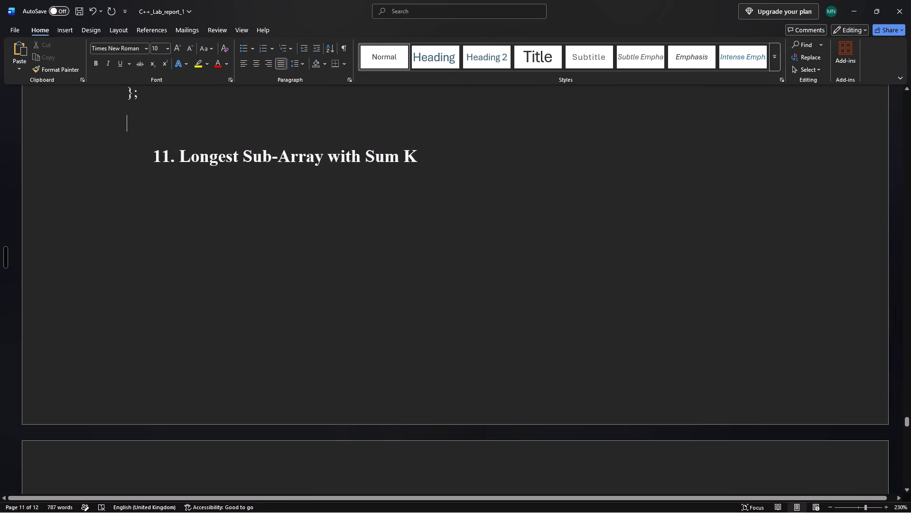
pyautogui.scroll(-1, 405, 263)
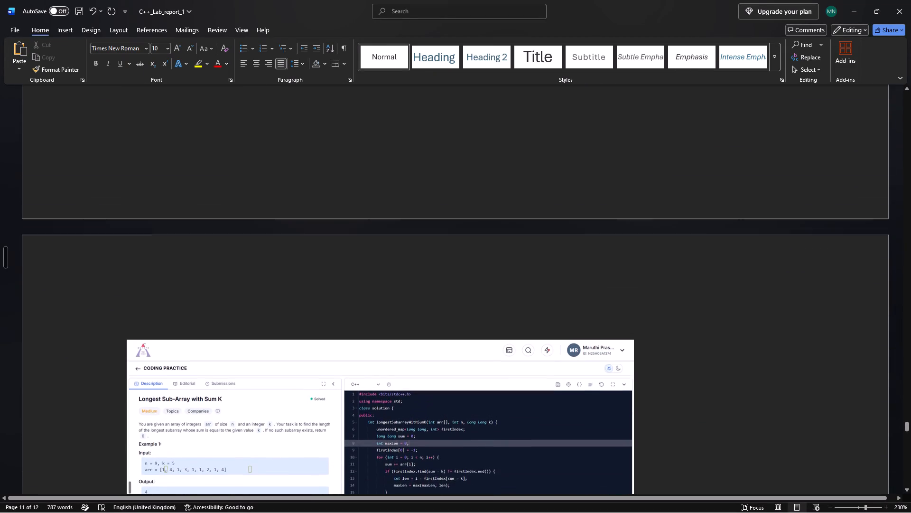
pyautogui.click(297, 433)
pyautogui.scroll(-1, 297, 433)
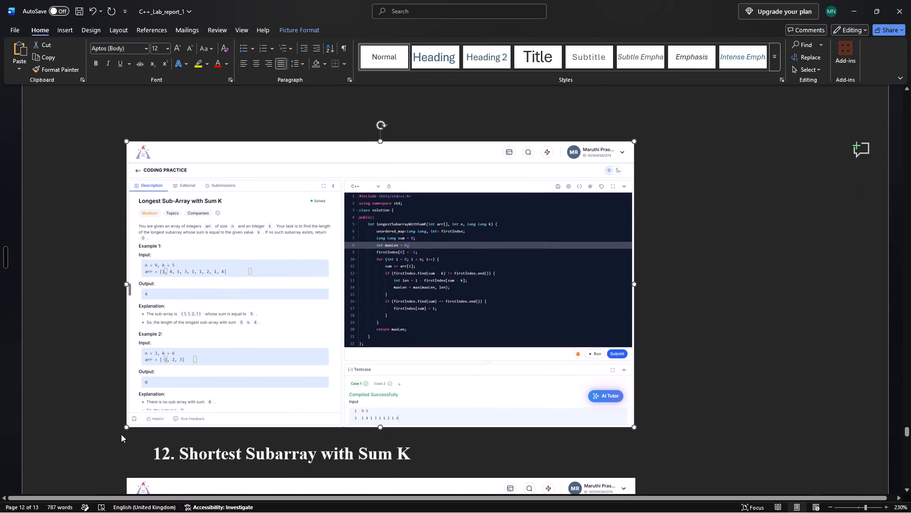
pyautogui.moveTo(127, 427); pyautogui.dragTo(303, 307)
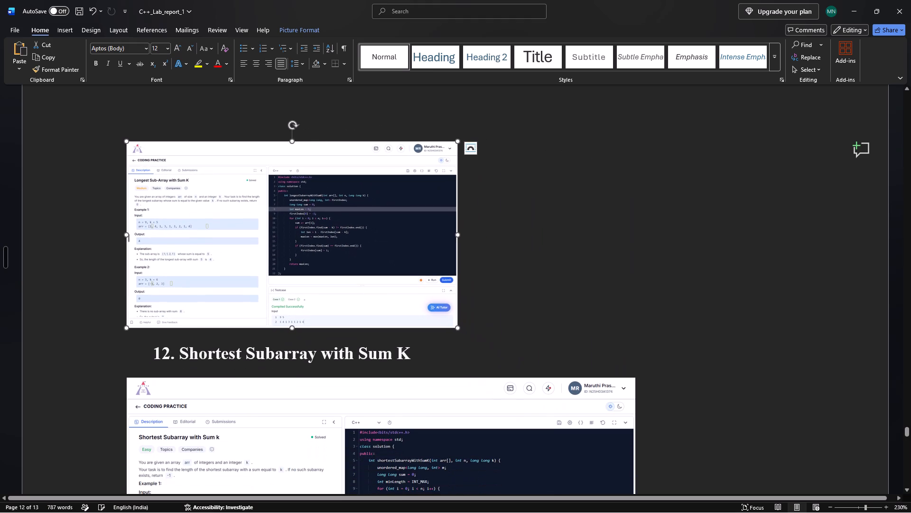
pyautogui.click(465, 322)
pyautogui.press('space')
pyautogui.press('space')
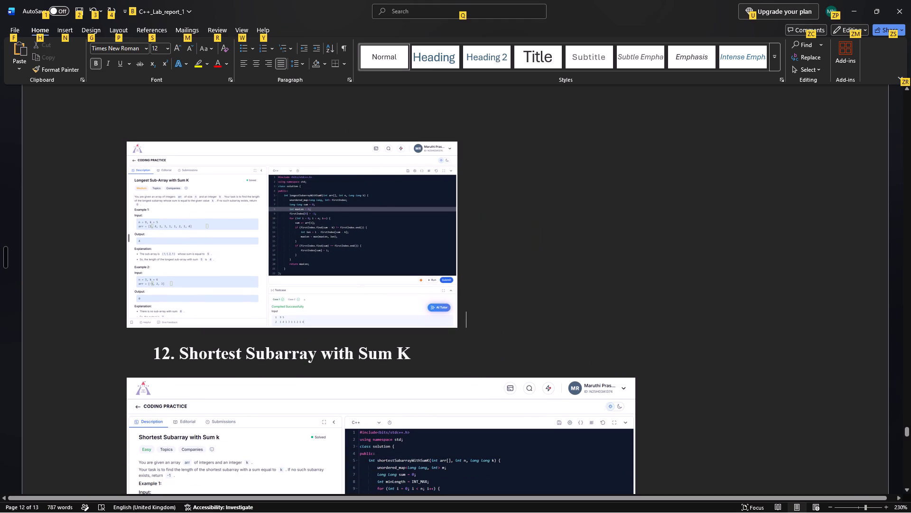
# Switch to Chrome, open the Coding Practice list following the Longest Subarray with Sum K lessons, and open the Longest Sub-Array with Sum K problem.
pyautogui.hotkey('alt', 'Tab')
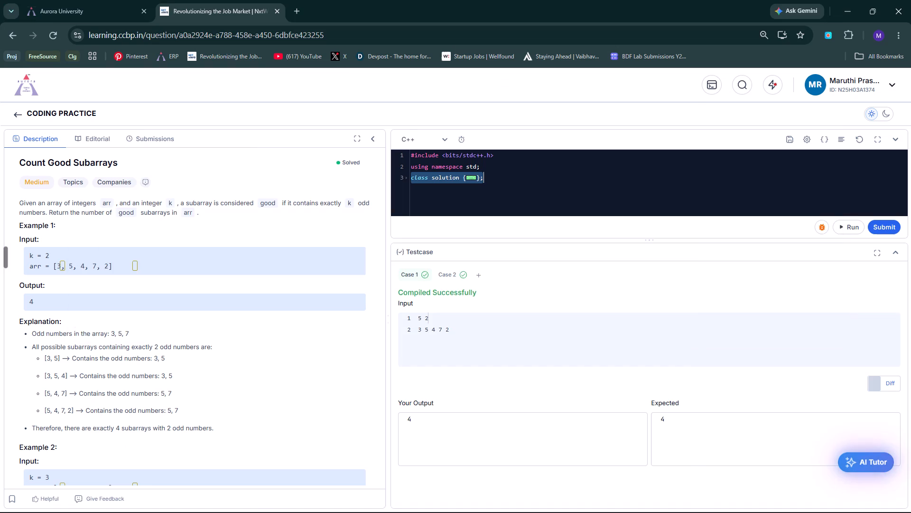
pyautogui.hscroll(7, 252, 326)
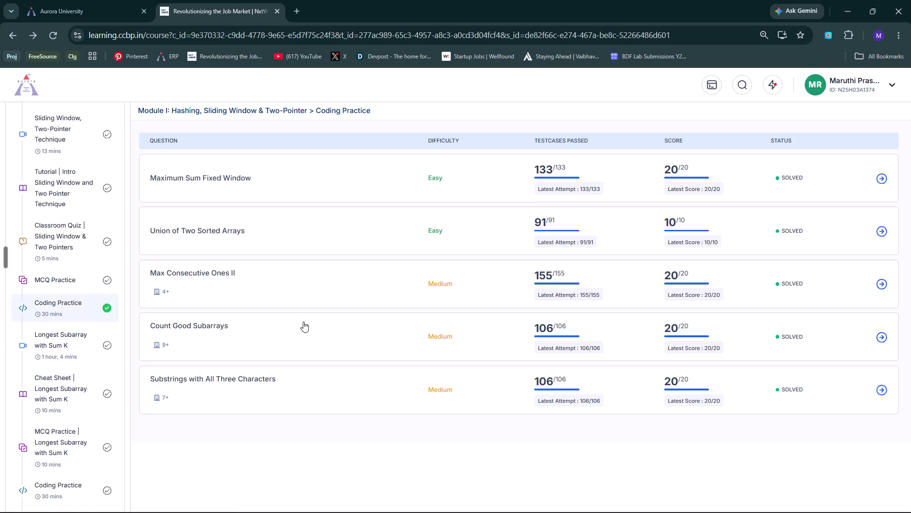
pyautogui.scroll(1, 303, 322)
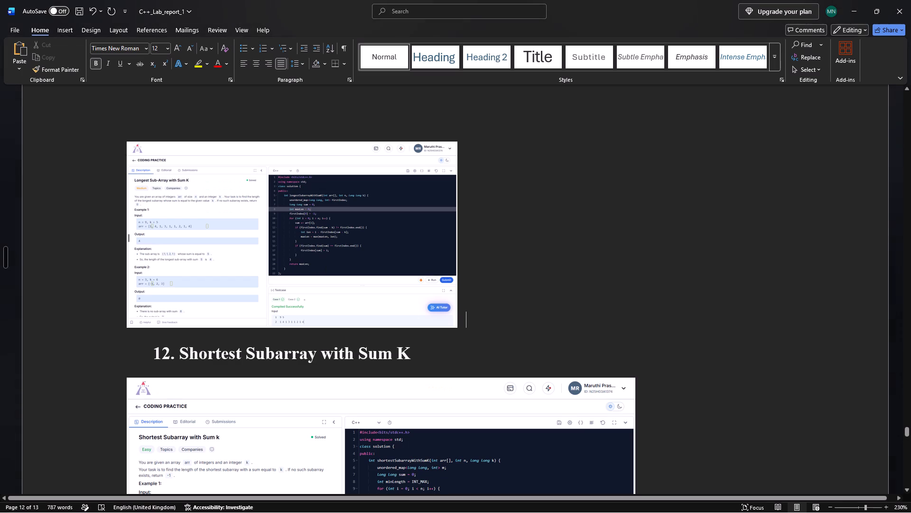
pyautogui.scroll(1, 181, 337)
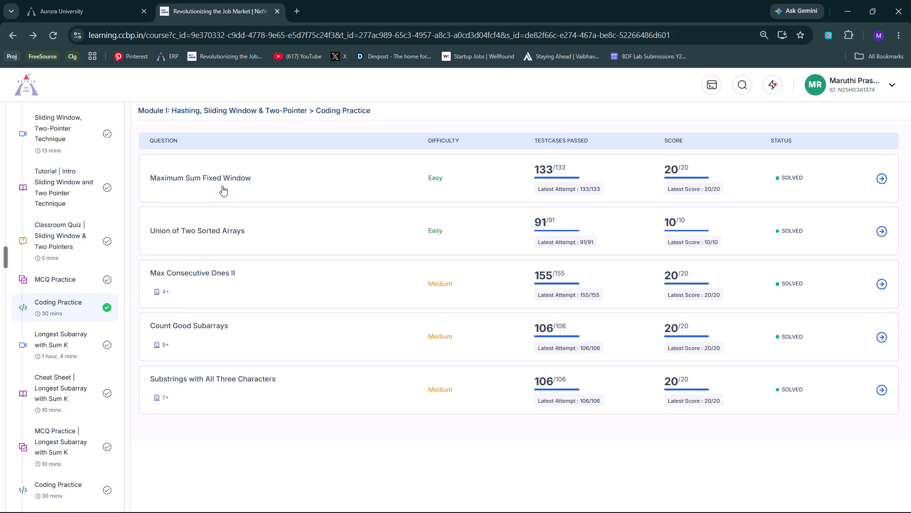
pyautogui.scroll(-1, 73, 361)
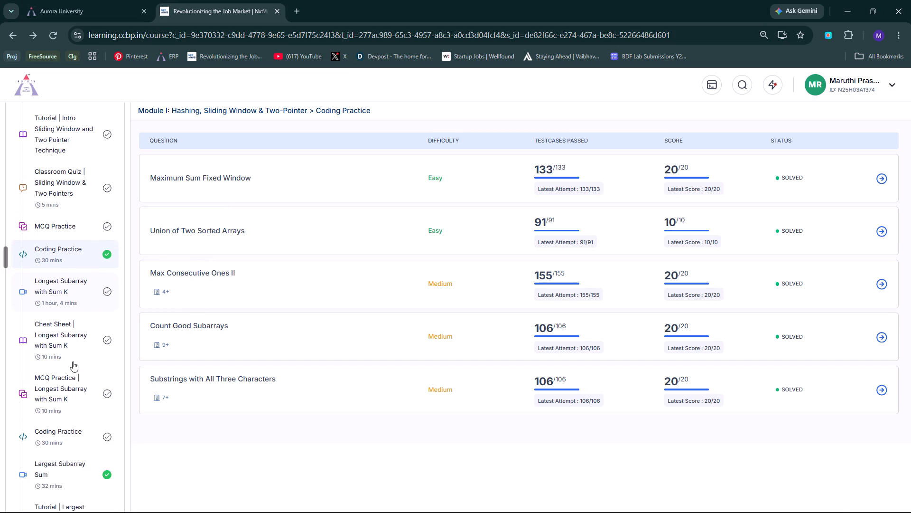
pyautogui.scroll(-1, 73, 361)
pyautogui.click(69, 436)
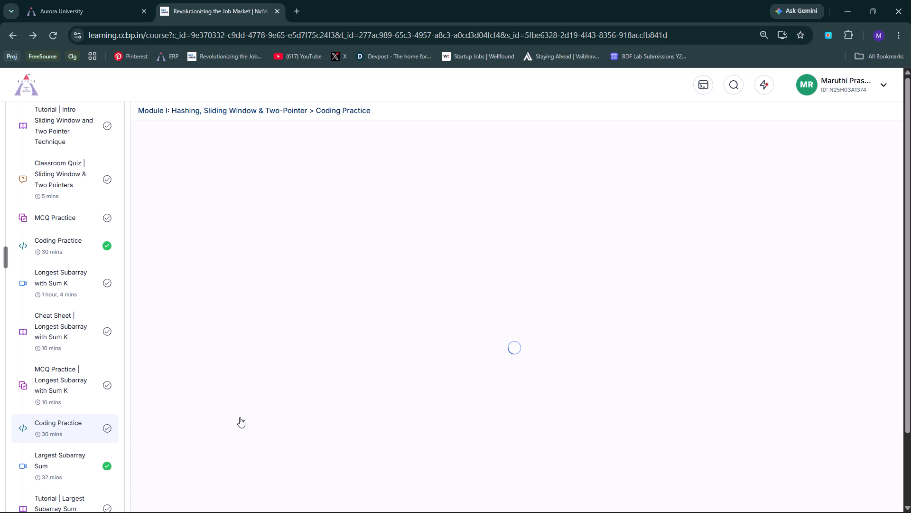
pyautogui.scroll(-1, 240, 417)
pyautogui.scroll(1, 240, 417)
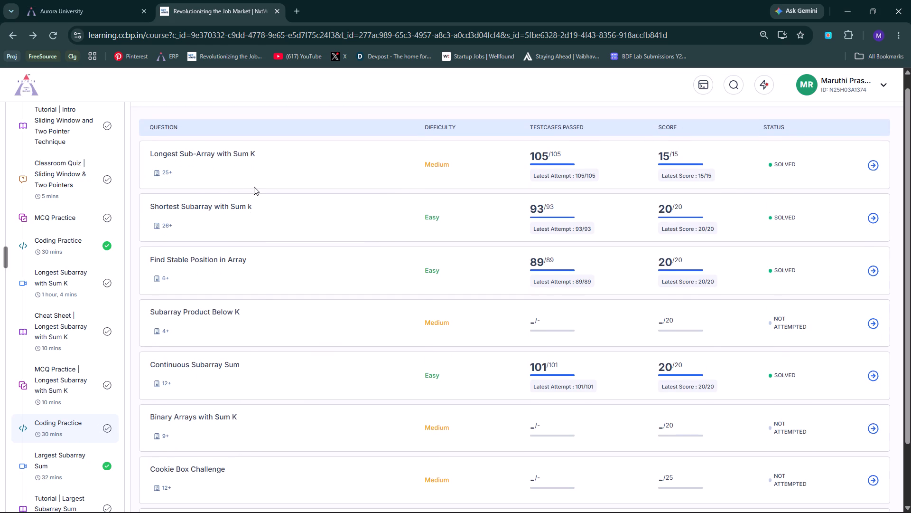
pyautogui.click(251, 174)
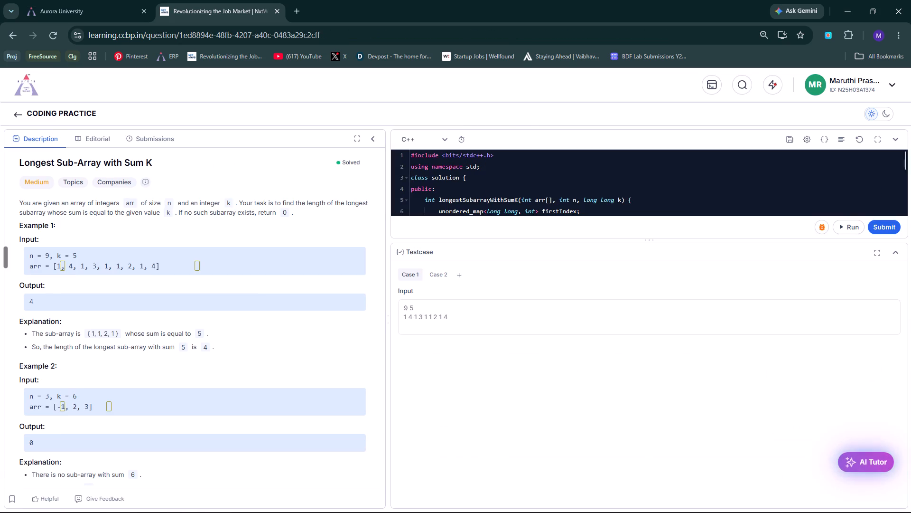
# Run the Longest Sub-Array with Sum K solution, enlarge the Testcase pane and capture the Case 1 input and outputs.
pyautogui.click(846, 225)
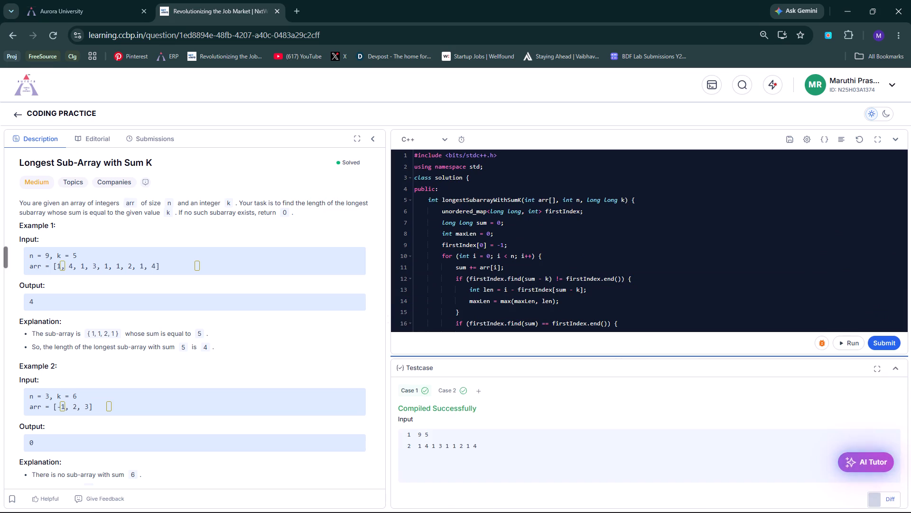
pyautogui.moveTo(639, 355); pyautogui.dragTo(657, 217, button='right')
pyautogui.click(569, 266)
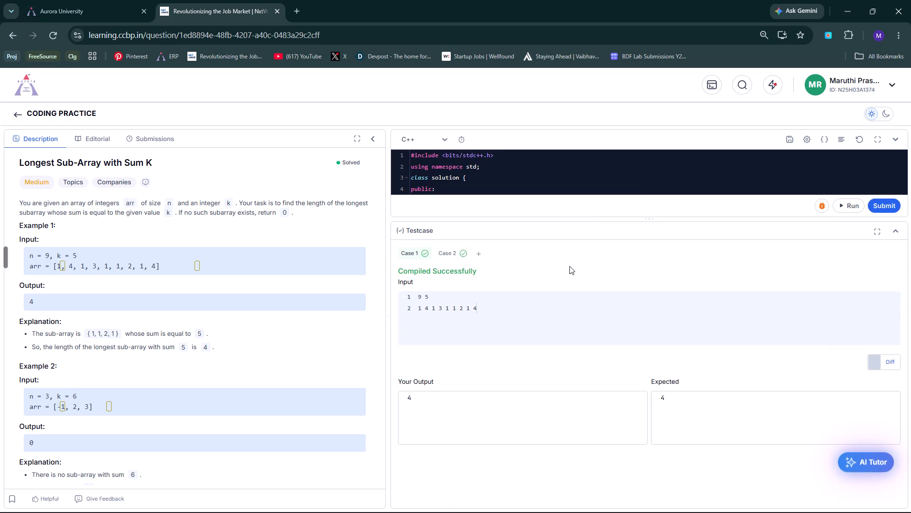
pyautogui.press('Print')
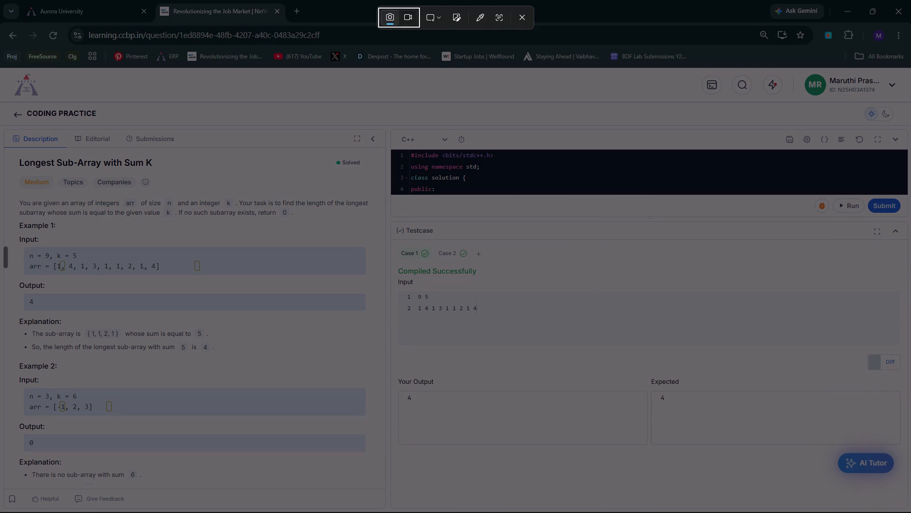
pyautogui.moveTo(391, 221); pyautogui.dragTo(674, 405)
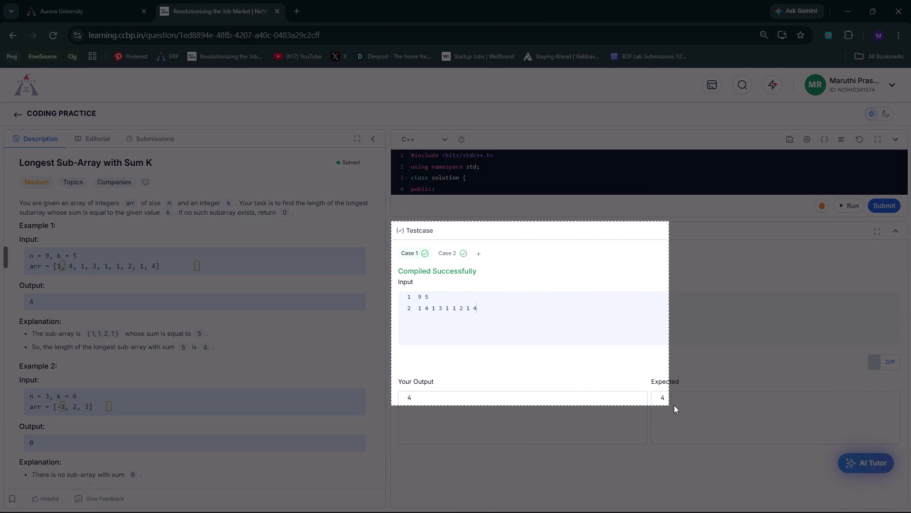
pyautogui.moveTo(674, 405); pyautogui.dragTo(685, 405)
# In Word, paste the test case screenshot beside the Longest Sub-Array with Sum K picture and shrink it proportionally to about 44% of its width.
pyautogui.hotkey('alt', 'Tab')
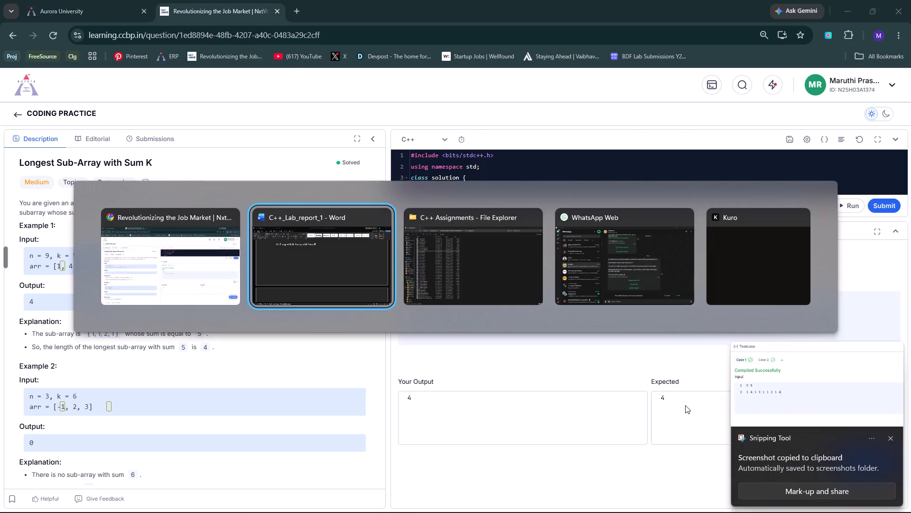
pyautogui.scroll(-1, 441, 338)
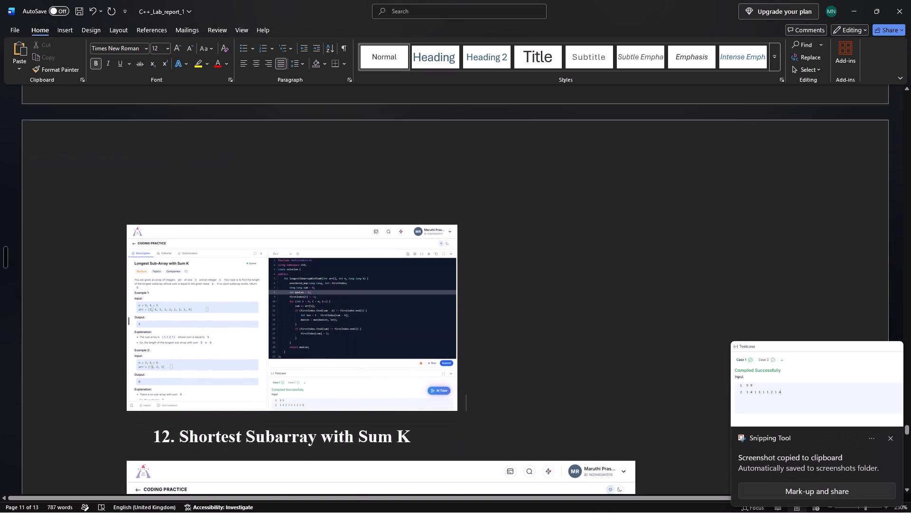
pyautogui.hotkey('ctrl', 'v')
pyautogui.click(381, 282)
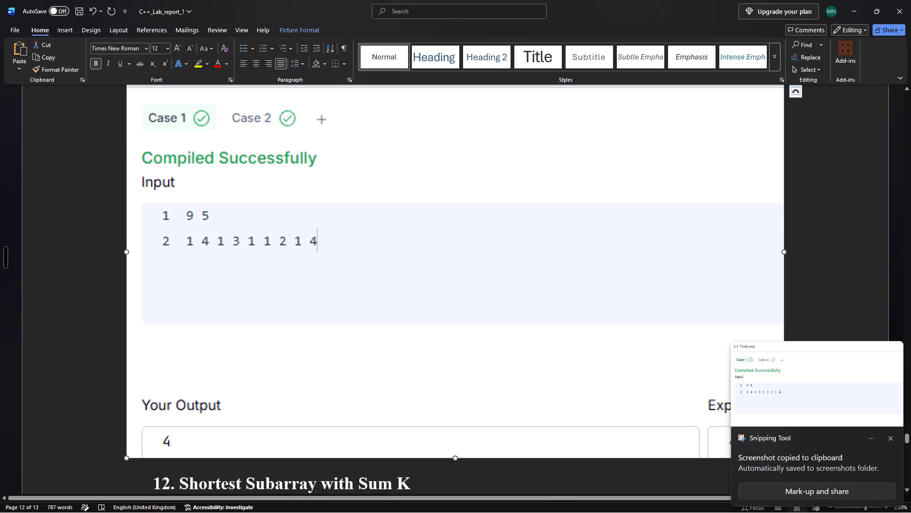
pyautogui.moveTo(127, 459); pyautogui.dragTo(435, 189)
pyautogui.moveTo(126, 264); pyautogui.dragTo(190, 211)
pyautogui.scroll(1, 482, 243)
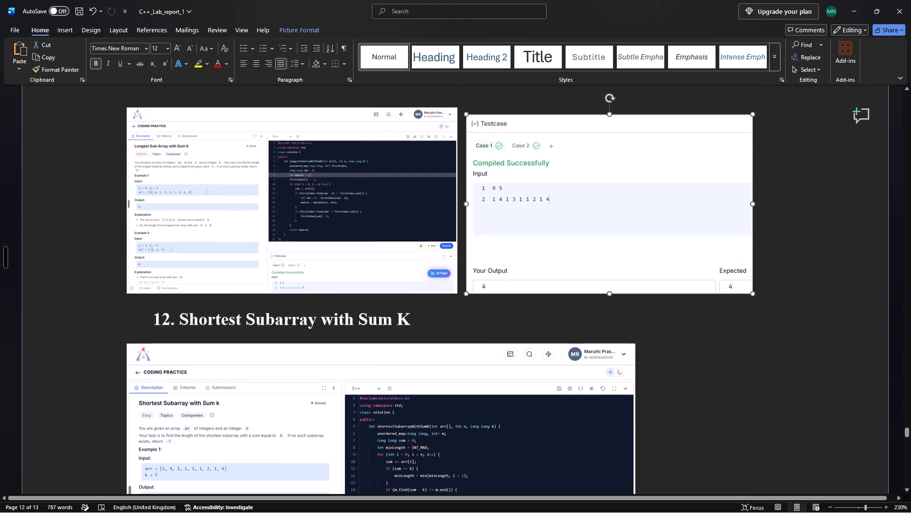
# Resize the side-by-side Longest Sub-Array with Sum K pictures: problem picture about 13% wider, test case picture about 3.87 cm high by 6.2 cm wide.
pyautogui.scroll(1, 482, 243)
pyautogui.moveTo(466, 311); pyautogui.dragTo(521, 252, button='right')
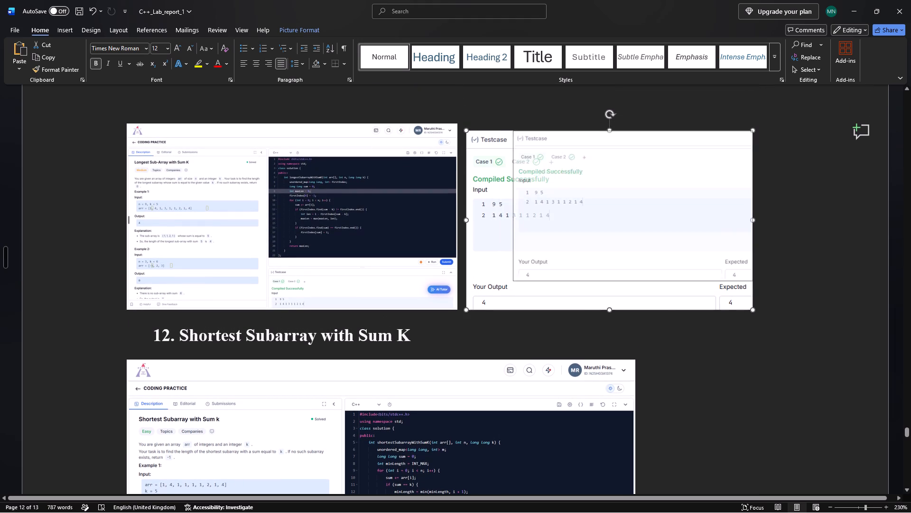
pyautogui.moveTo(521, 252); pyautogui.dragTo(521, 252, button='right')
pyautogui.click(423, 251)
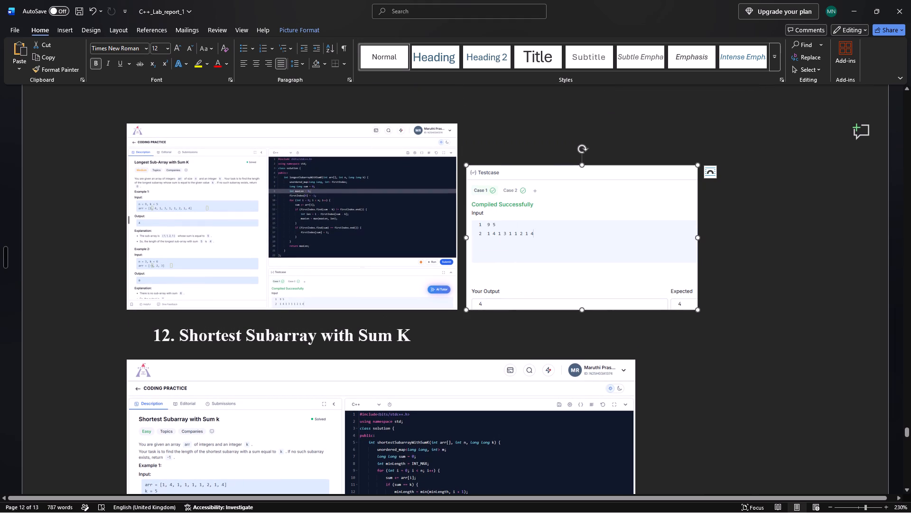
pyautogui.doubleClick(410, 269)
pyautogui.doubleClick(410, 269)
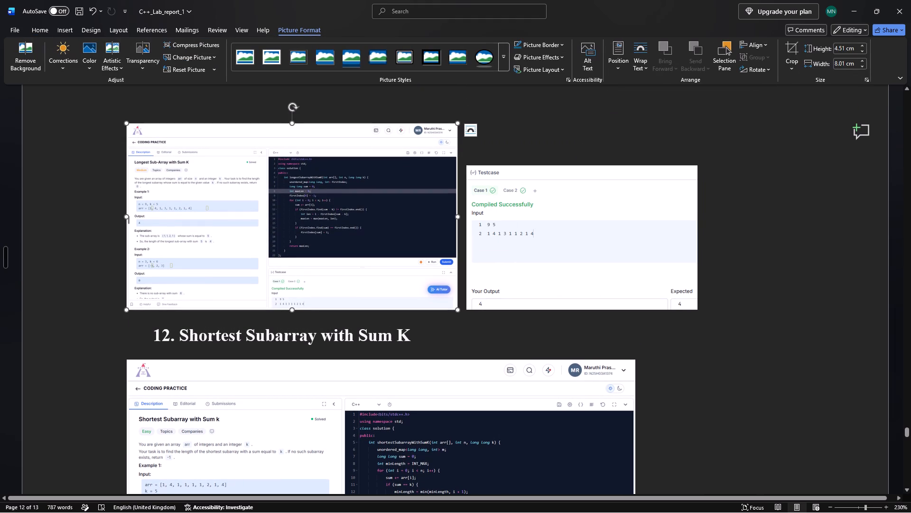
pyautogui.moveTo(457, 308); pyautogui.dragTo(462, 309)
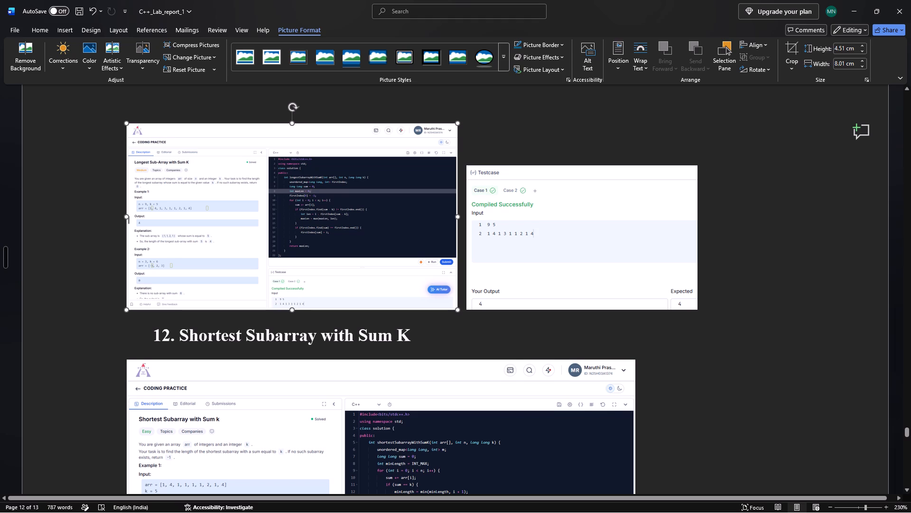
pyautogui.moveTo(462, 309); pyautogui.dragTo(492, 312)
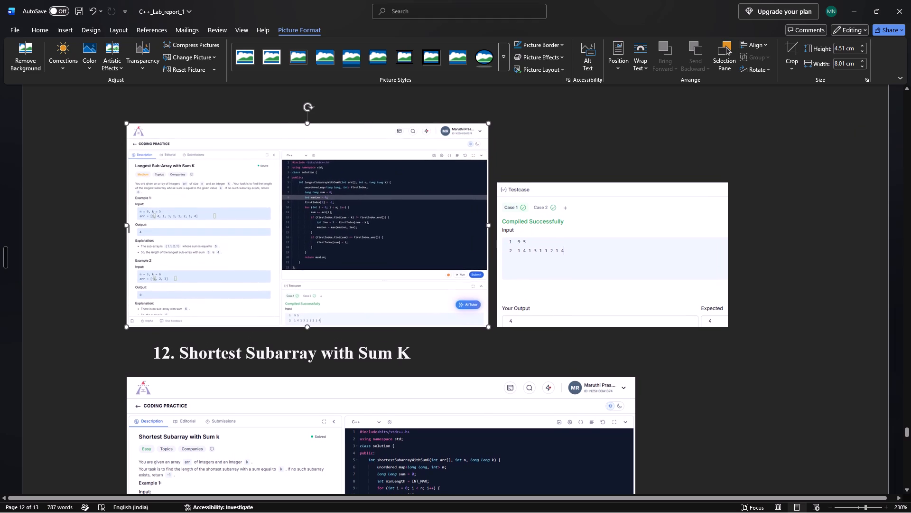
pyautogui.moveTo(492, 312); pyautogui.dragTo(503, 310)
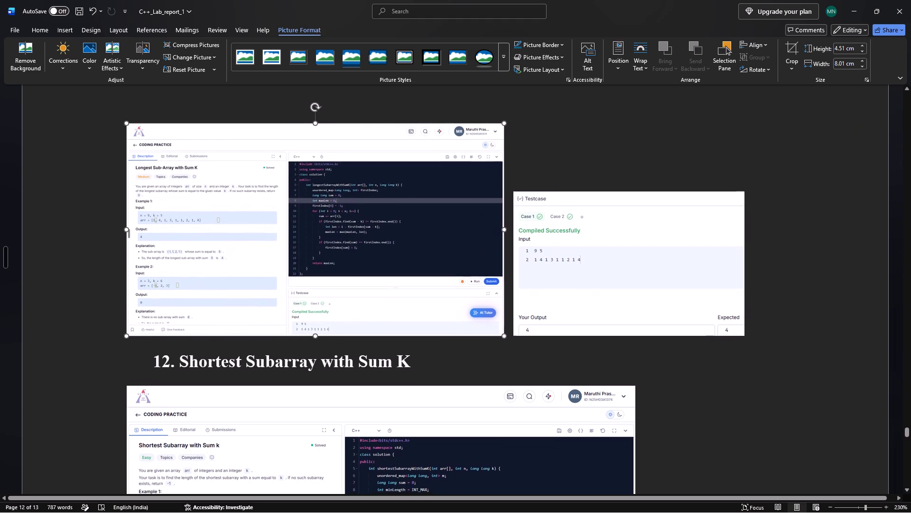
pyautogui.moveTo(503, 310); pyautogui.dragTo(502, 310)
pyautogui.click(560, 303)
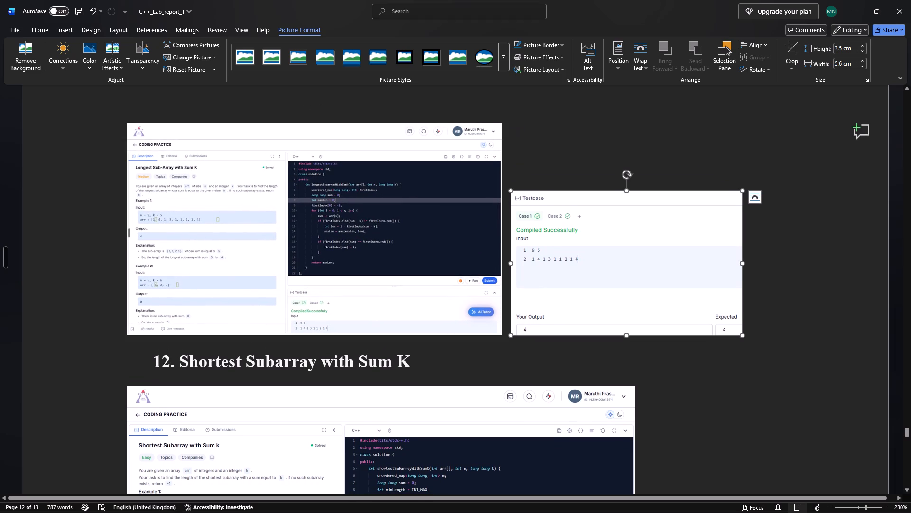
pyautogui.moveTo(741, 334); pyautogui.dragTo(764, 334)
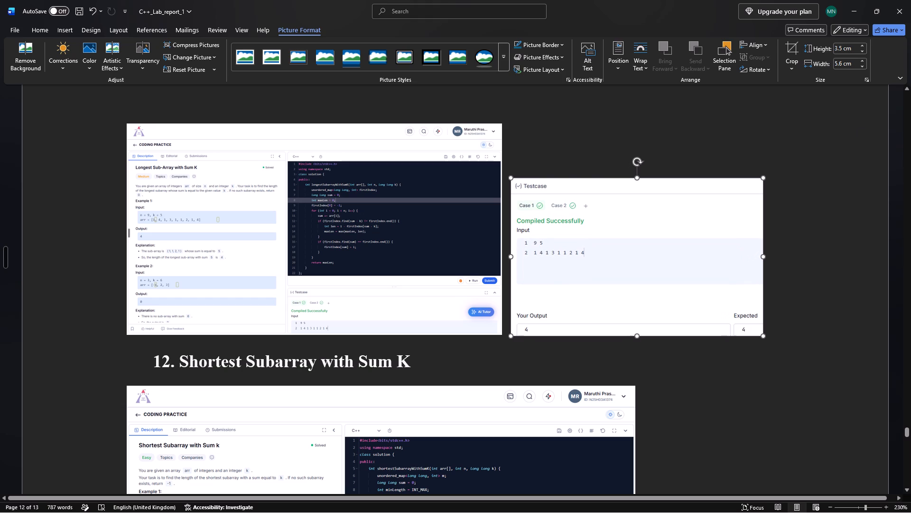
pyautogui.moveTo(764, 334); pyautogui.dragTo(767, 333)
# Add a "Code :" line below the Longest Sub-Array with Sum K pictures and set the line beneath it to 10 pt without bold.
pyautogui.click(791, 327)
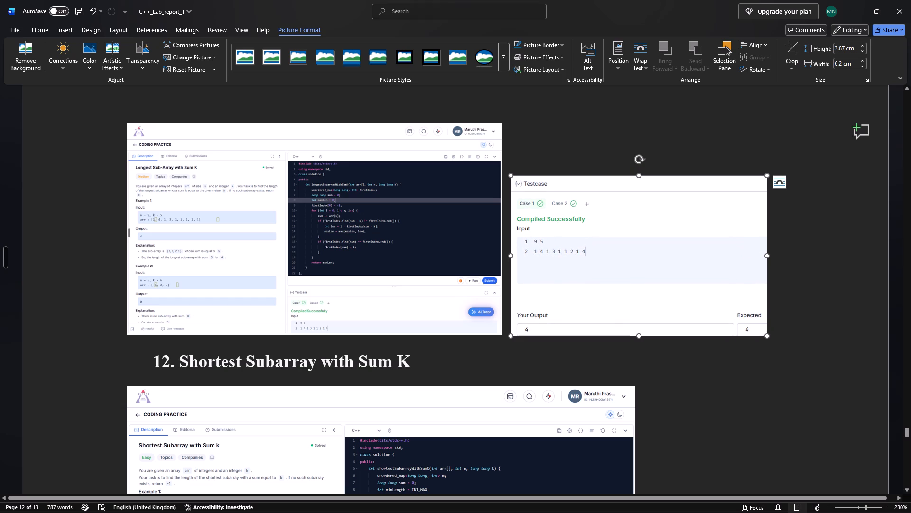
pyautogui.press('Return')
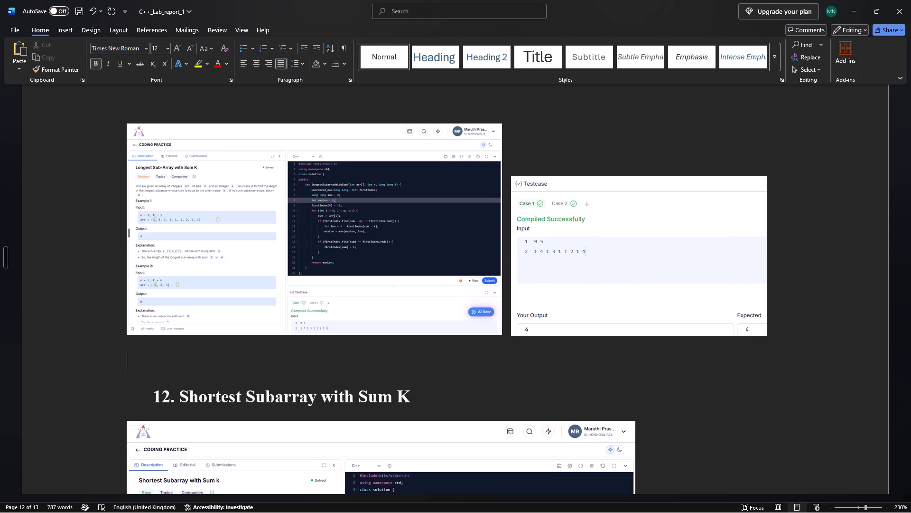
pyautogui.hotkey('shift', 'c')
pyautogui.press('o')
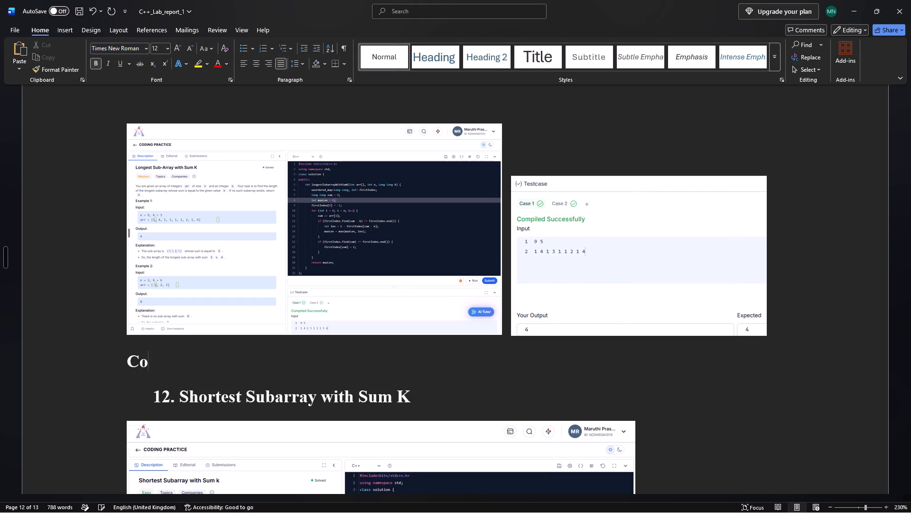
pyautogui.write('de')
pyautogui.press('space')
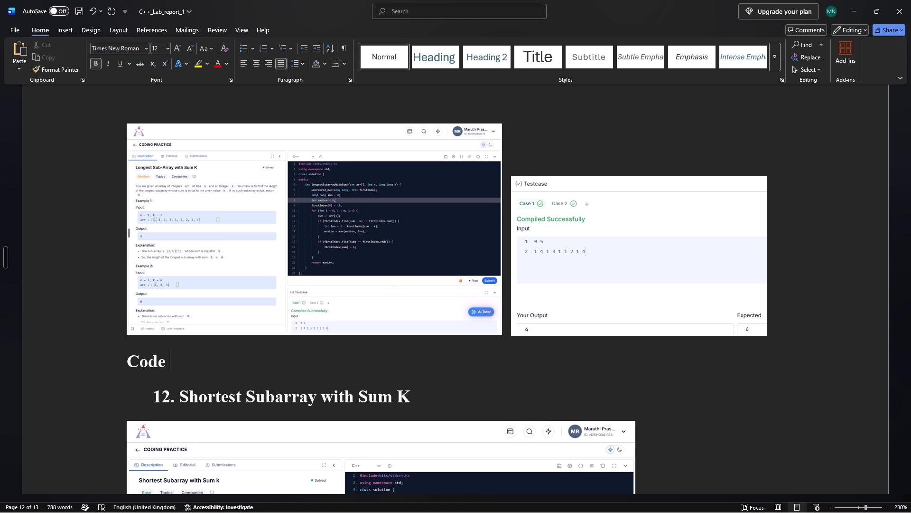
pyautogui.hotkey('shift', ':')
pyautogui.press('Return')
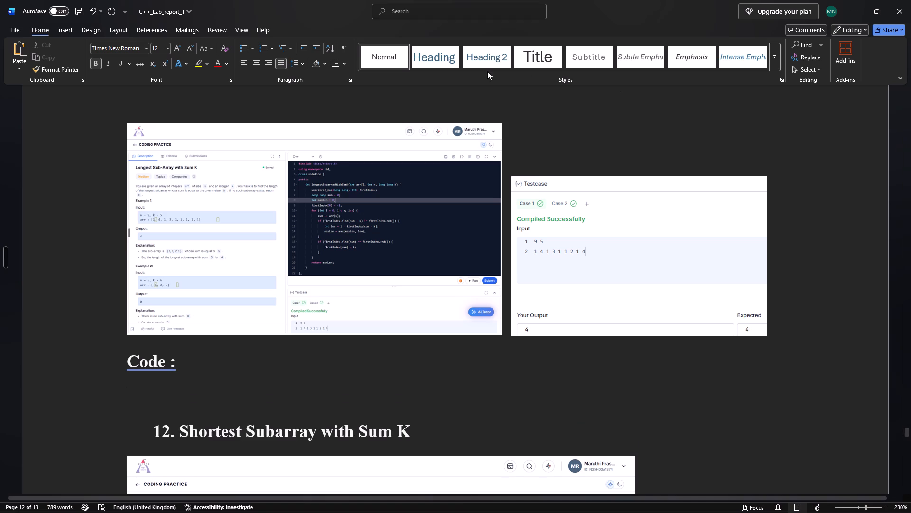
pyautogui.click(157, 48)
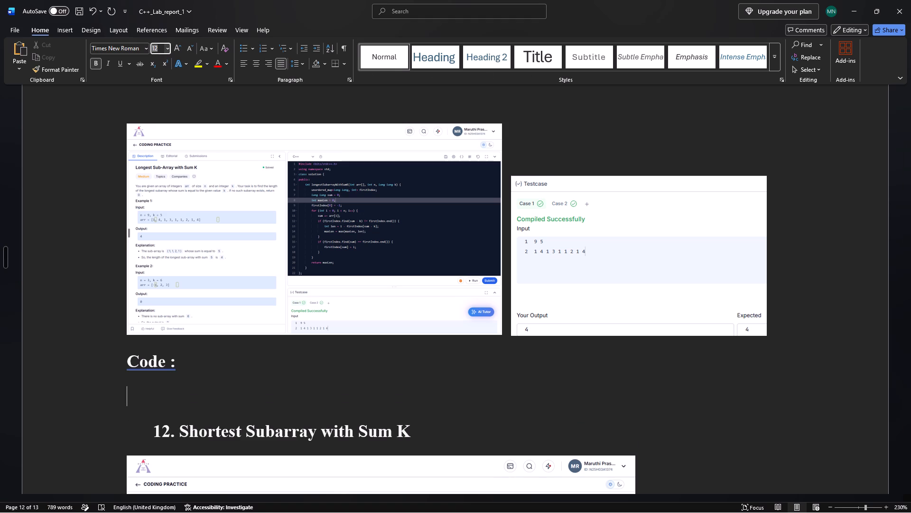
pyautogui.write('10')
pyautogui.click(96, 66)
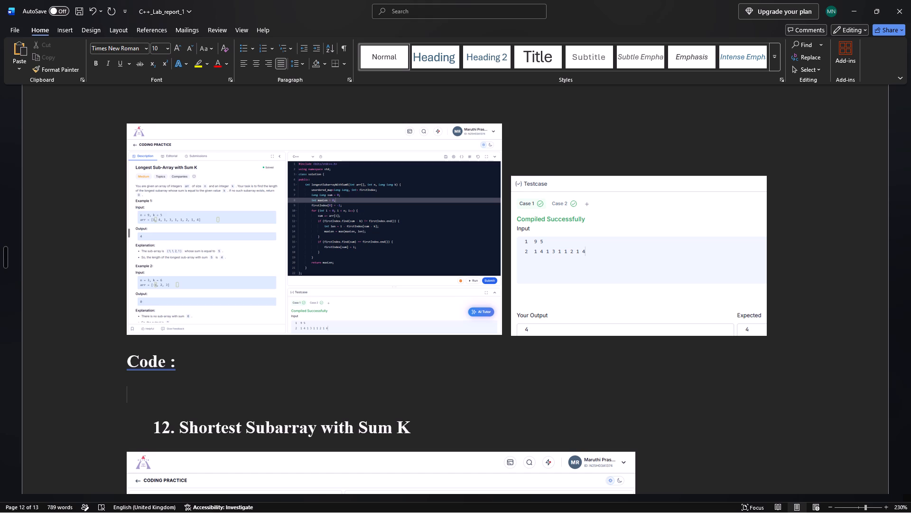
# Copy the Longest Sub-Array with Sum K solution class from Chrome and paste it under the "Code :" line in Word, followed by a line break.
pyautogui.hotkey('alt', 'Tab')
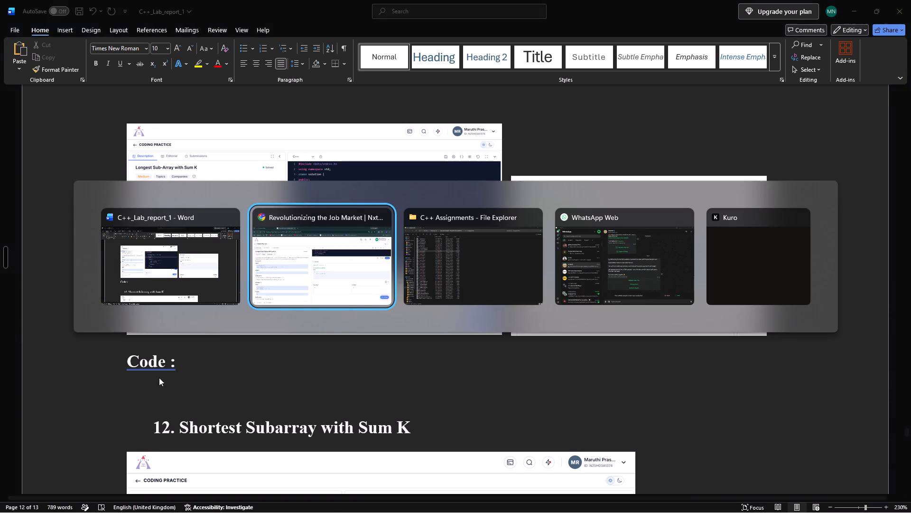
pyautogui.click(408, 179)
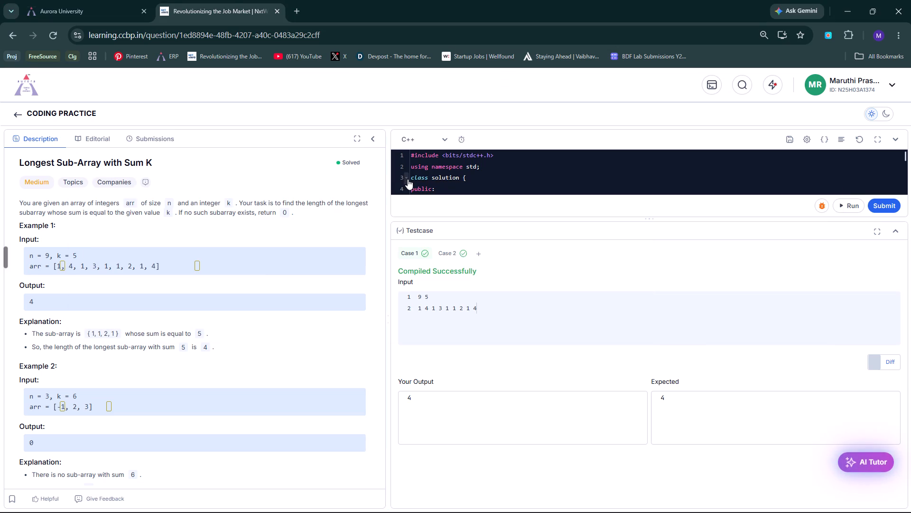
pyautogui.moveTo(410, 178); pyautogui.dragTo(514, 176)
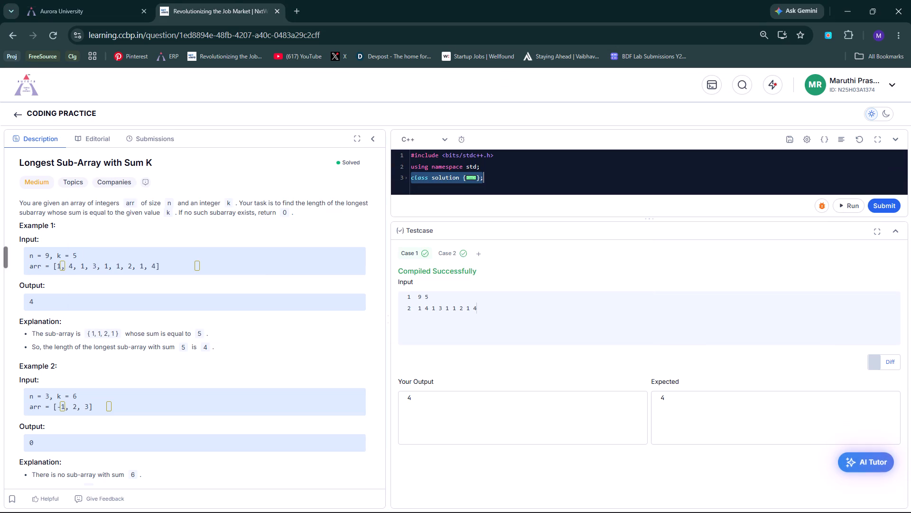
pyautogui.moveTo(514, 176); pyautogui.dragTo(513, 176)
pyautogui.hotkey('ctrl', 'c')
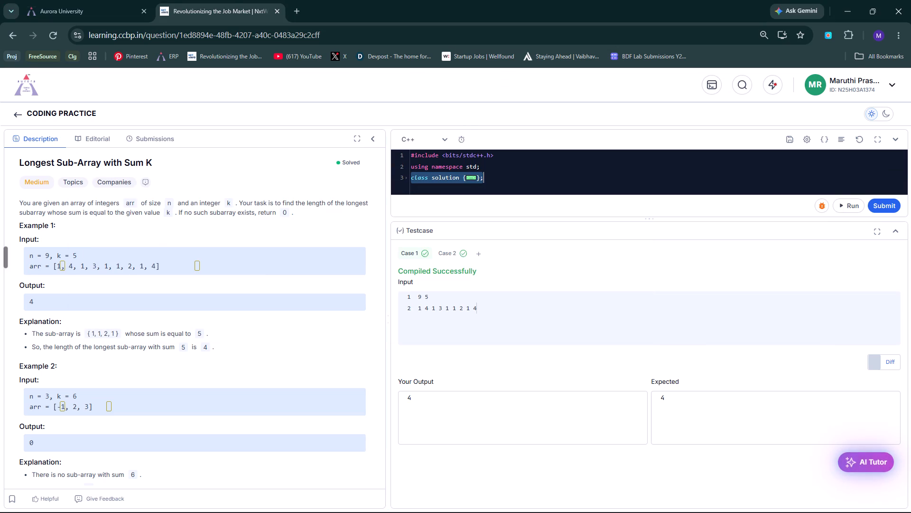
pyautogui.hotkey('alt', 'Tab')
pyautogui.hotkey('ctrl', 'v')
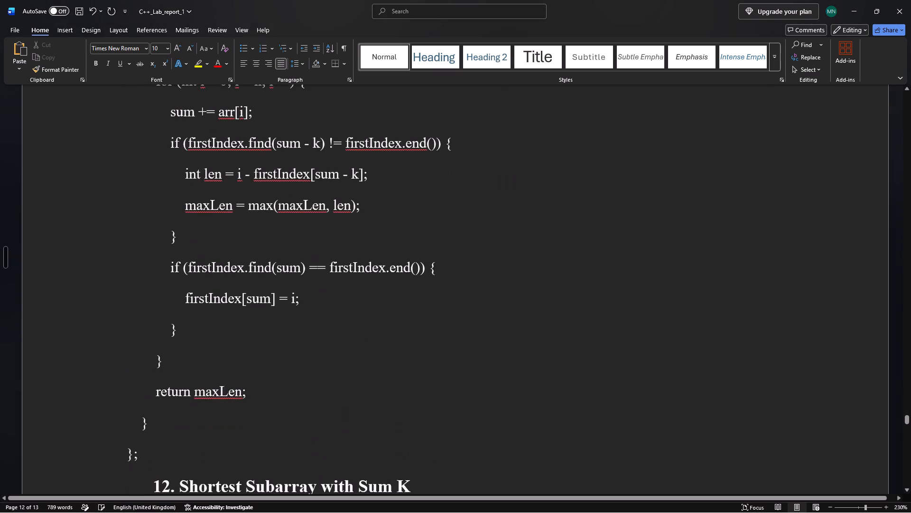
pyautogui.scroll(-1, 288, 337)
pyautogui.press('Return')
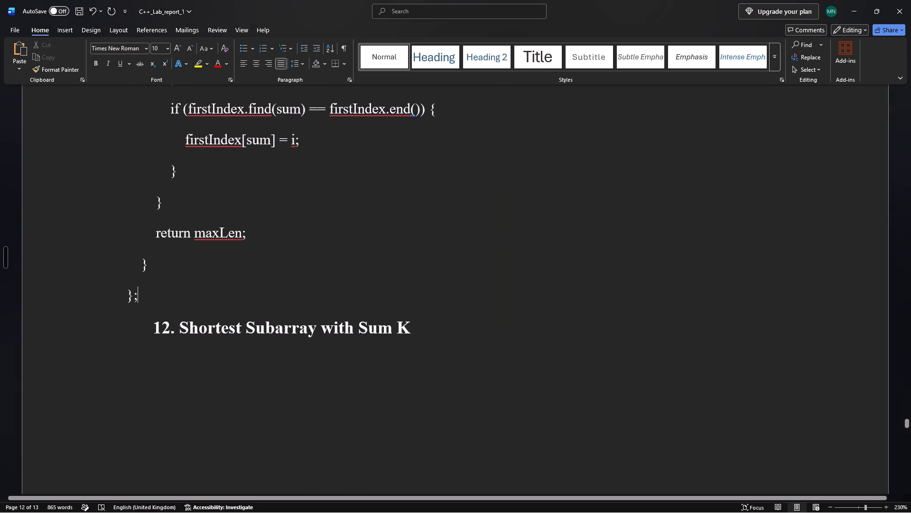
# Shrink the Shortest Subarray with Sum K problem picture proportionally to about 70% of its width and add two spaces after it.
pyautogui.scroll(-1, 288, 337)
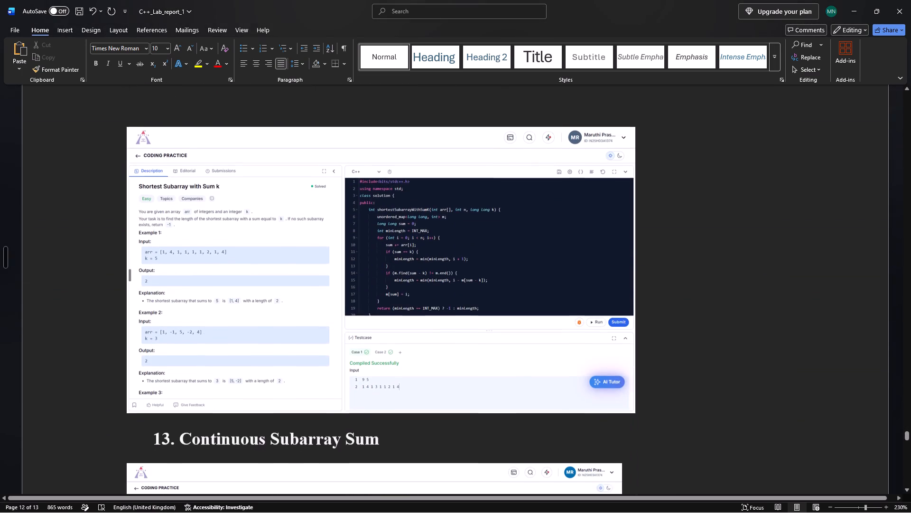
pyautogui.scroll(-1, 288, 337)
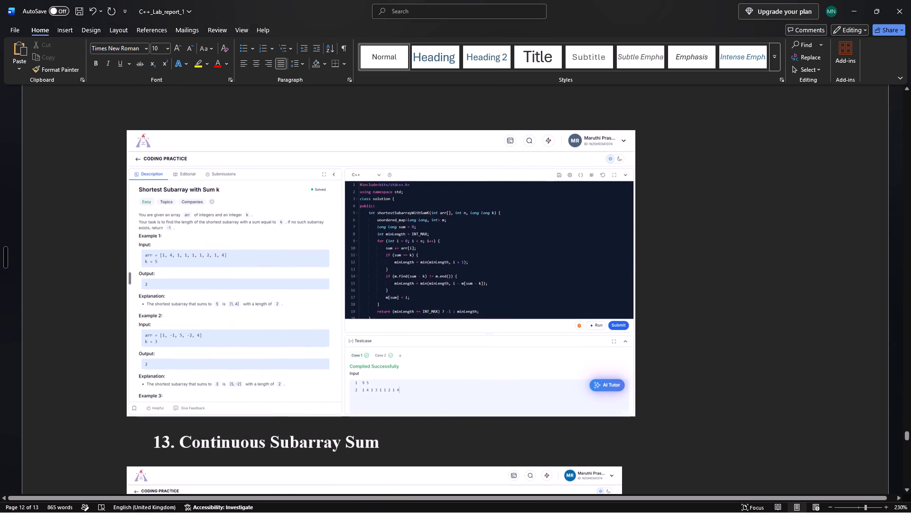
pyautogui.scroll(-2, 288, 337)
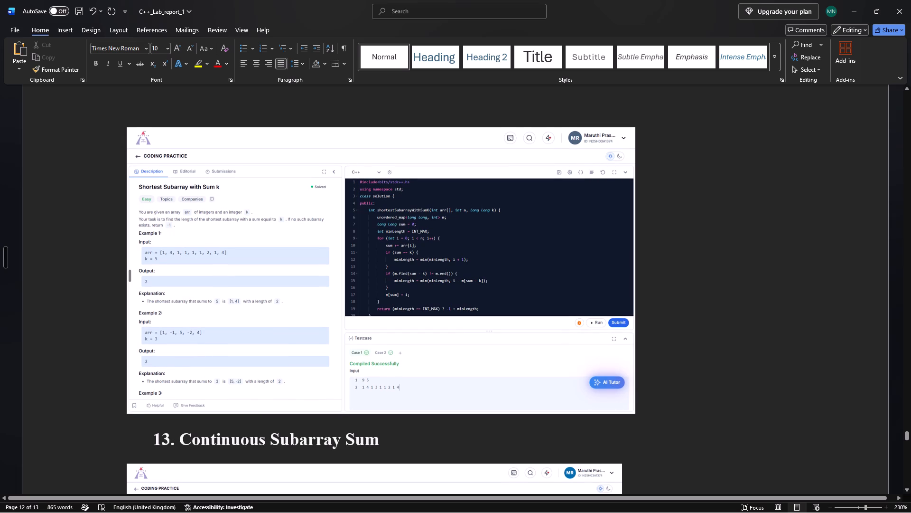
pyautogui.scroll(-1, 288, 337)
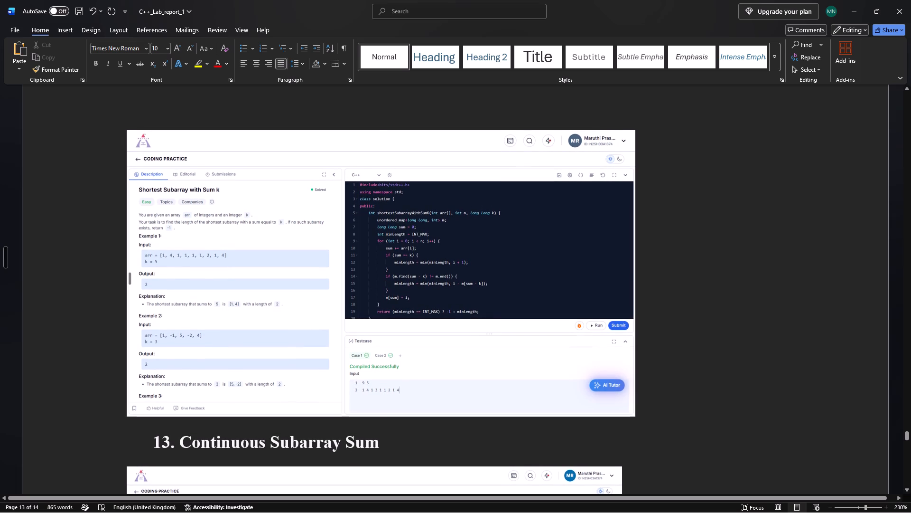
pyautogui.click(231, 315)
pyautogui.click(128, 416)
pyautogui.moveTo(128, 416); pyautogui.dragTo(322, 297)
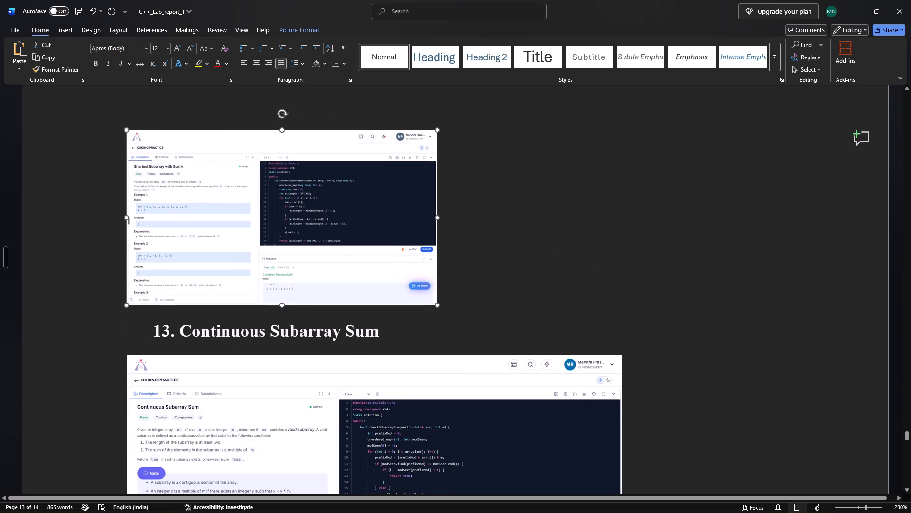
pyautogui.moveTo(322, 297); pyautogui.dragTo(280, 309)
pyautogui.click(494, 321)
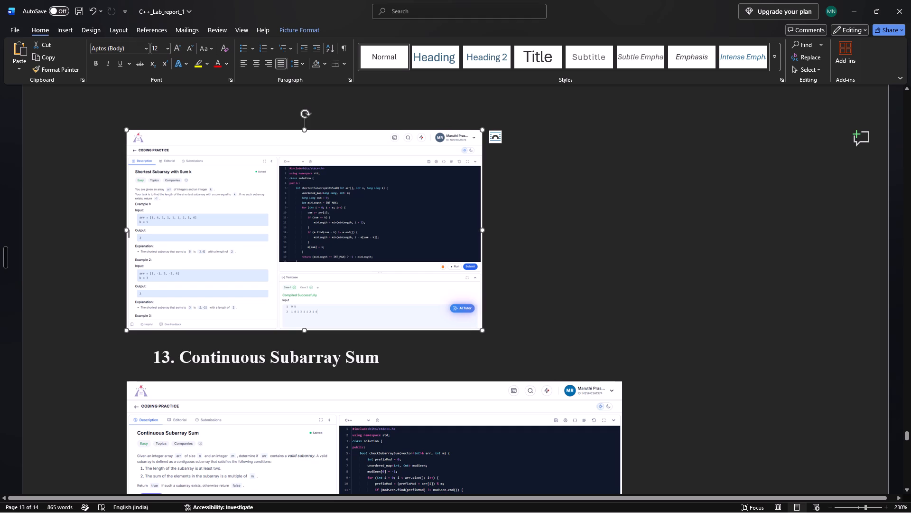
pyautogui.press('space')
pyautogui.press('space')
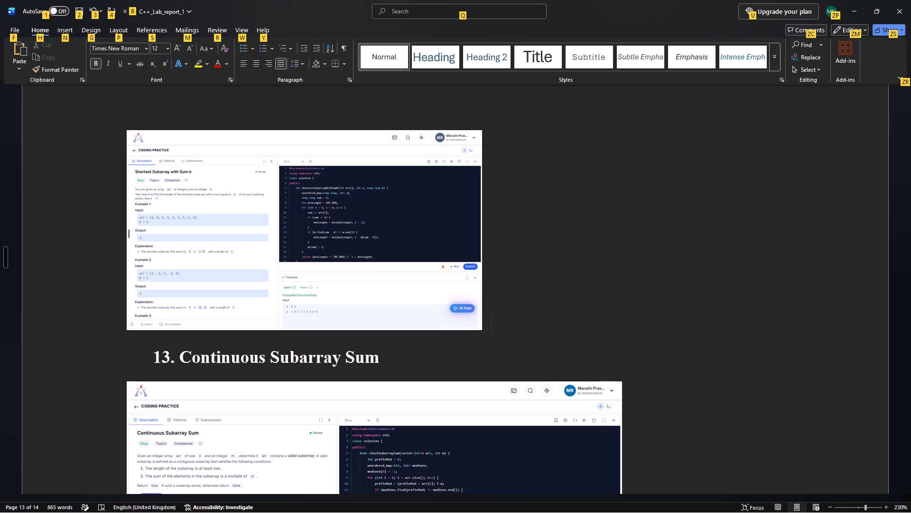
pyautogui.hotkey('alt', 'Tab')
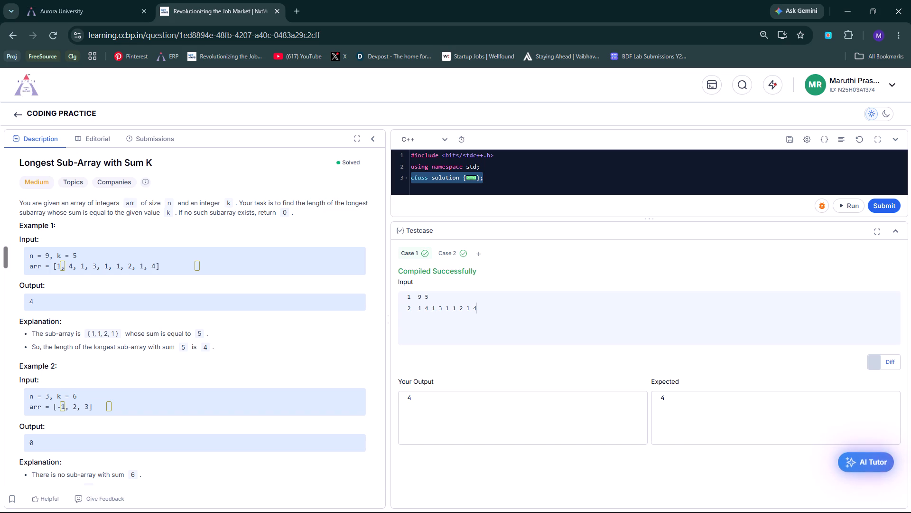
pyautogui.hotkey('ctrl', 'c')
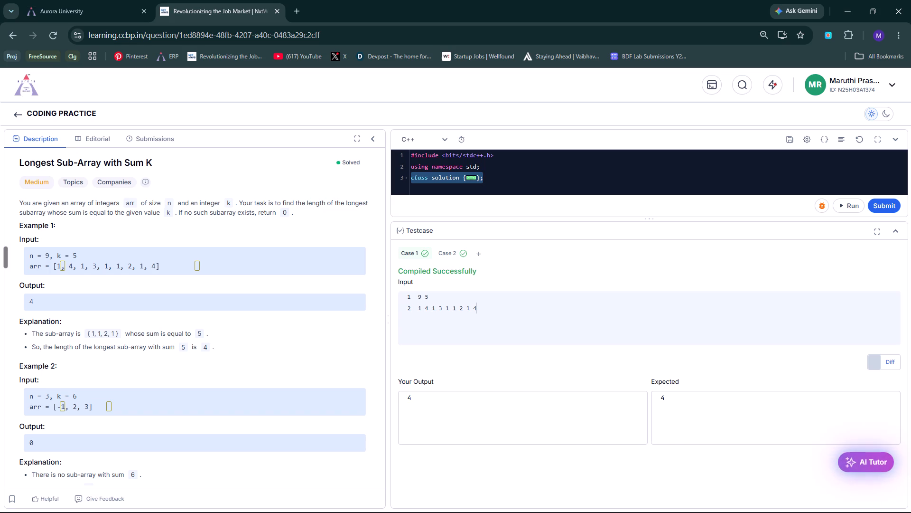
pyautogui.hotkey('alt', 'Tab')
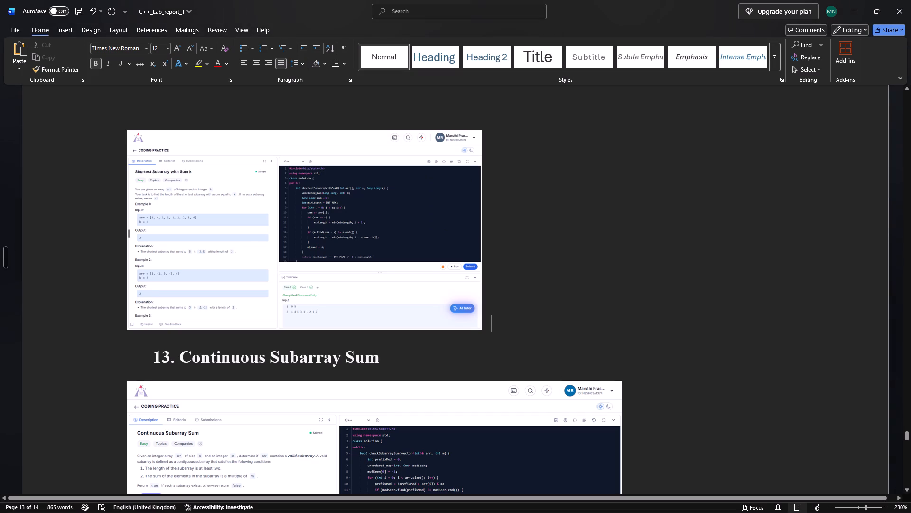
# Capture the Testcase area with input and outputs from the problem page in Chrome and paste it after the Shortest Subarray with Sum K picture in Word.
pyautogui.hotkey('alt', 'Tab')
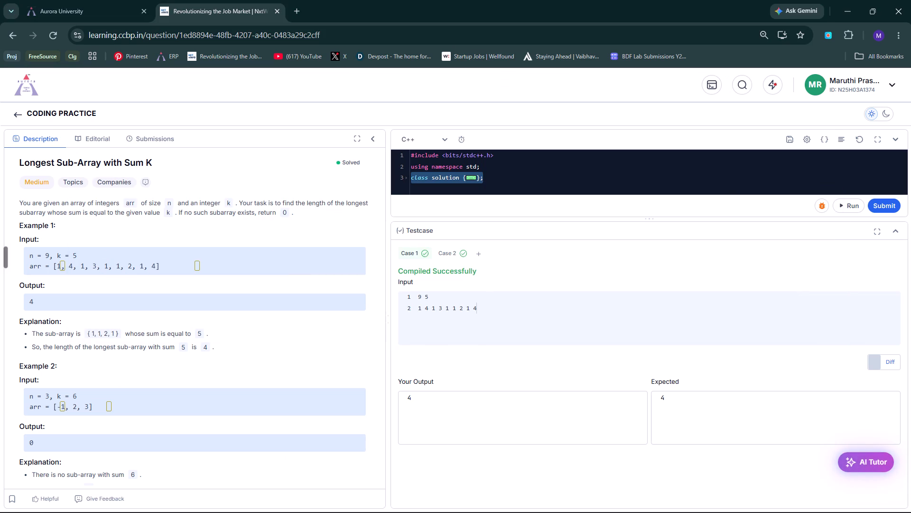
pyautogui.press('-')
pyautogui.press('Print')
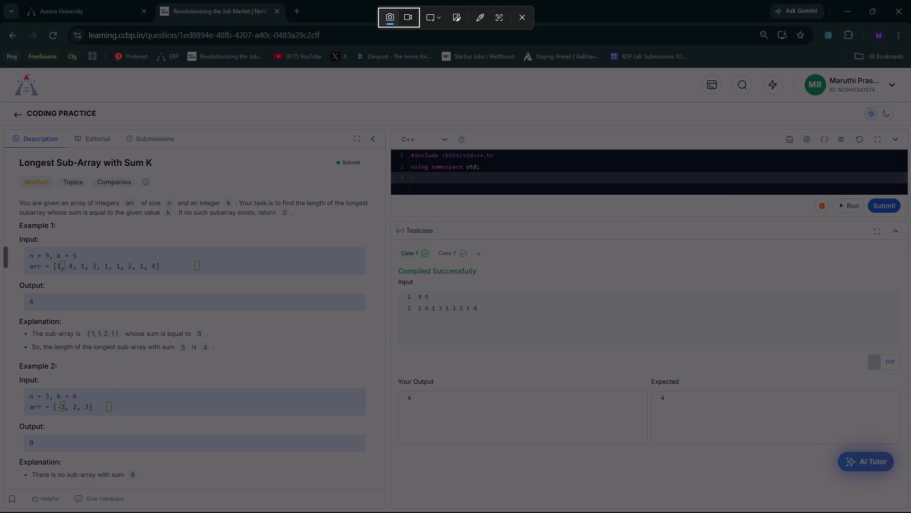
pyautogui.moveTo(391, 221); pyautogui.dragTo(584, 381)
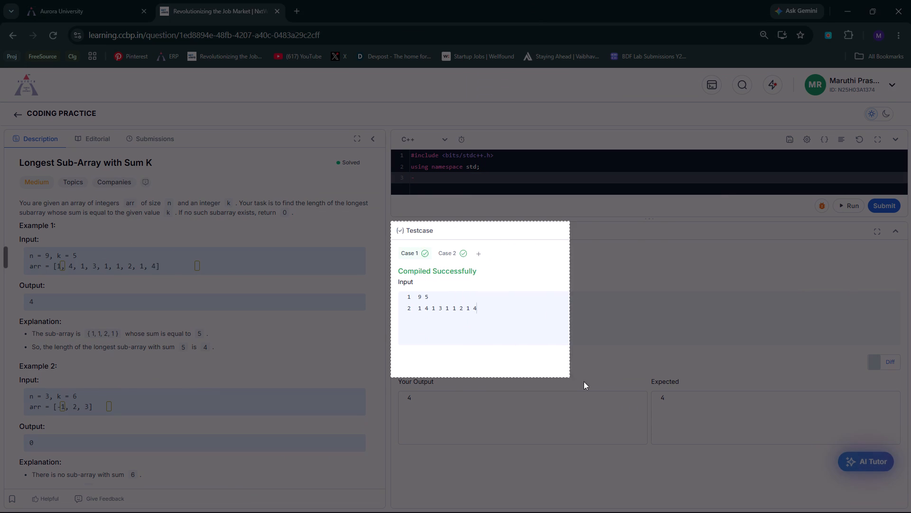
pyautogui.moveTo(584, 381); pyautogui.dragTo(692, 410)
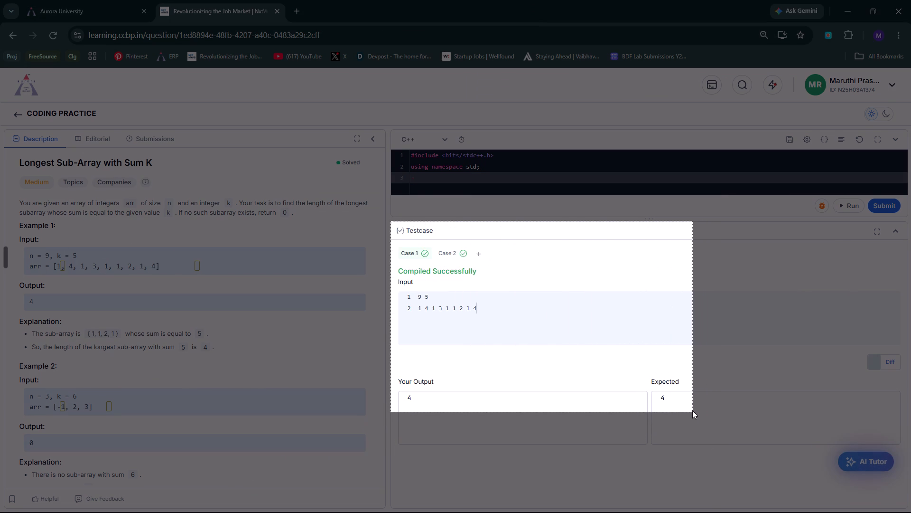
pyautogui.moveTo(692, 410); pyautogui.dragTo(686, 408)
pyautogui.hotkey('alt', 'Tab')
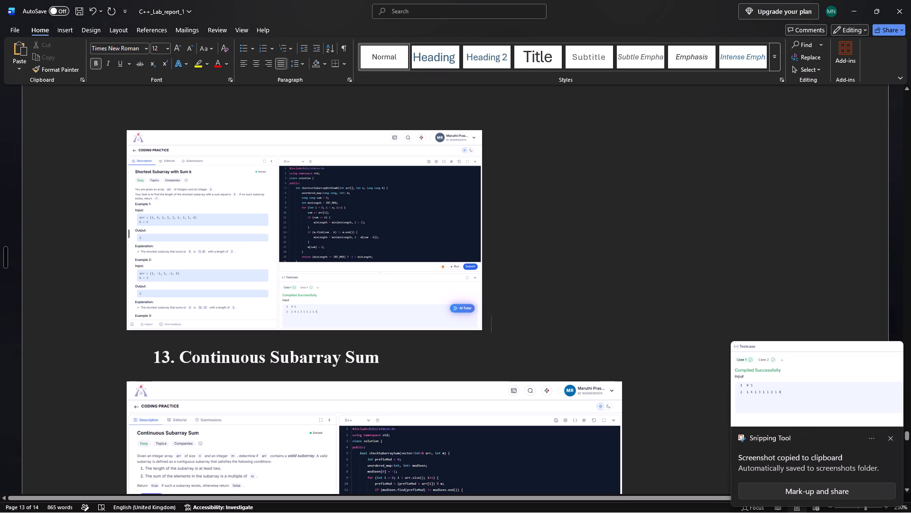
pyautogui.hotkey('ctrl', 'v')
# Shrink the pasted test case picture proportionally to about 41% of its width so it fits beside the Shortest Subarray with Sum K picture.
pyautogui.click(445, 409)
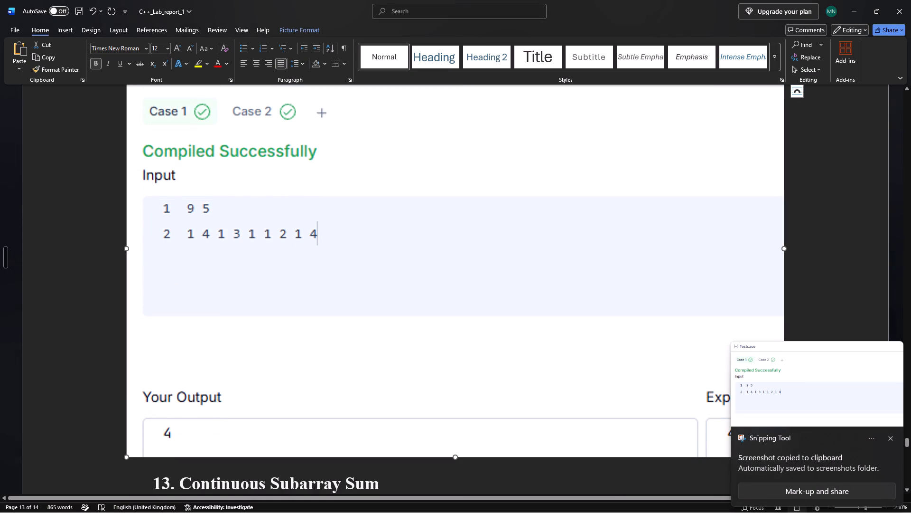
pyautogui.moveTo(126, 456); pyautogui.dragTo(410, 233)
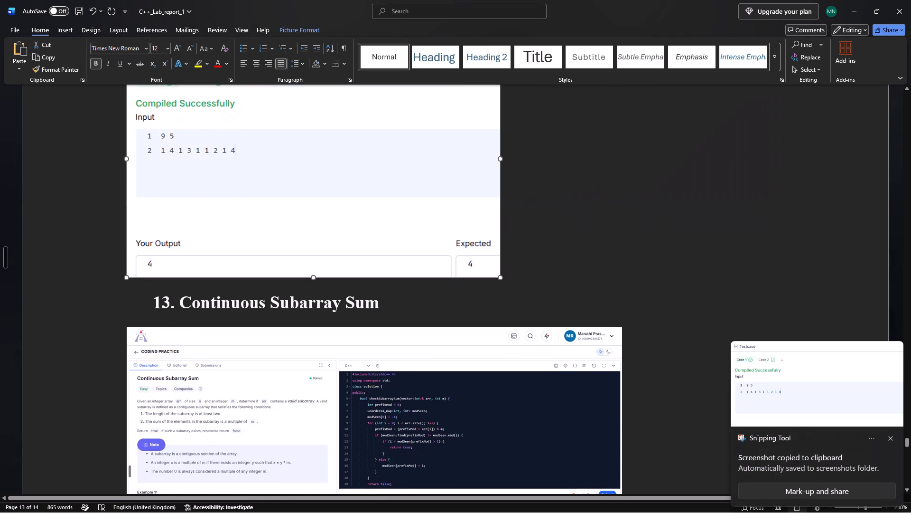
pyautogui.moveTo(410, 233); pyautogui.dragTo(449, 206)
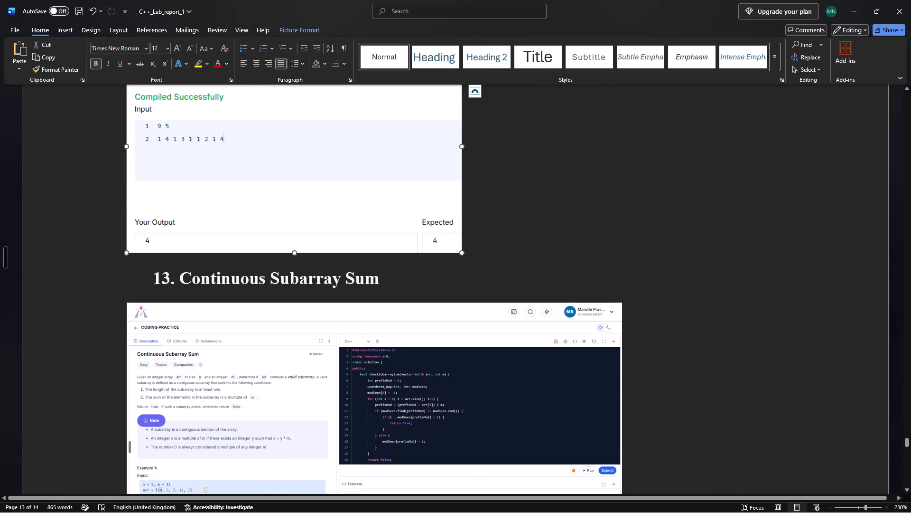
pyautogui.moveTo(125, 252); pyautogui.dragTo(194, 177)
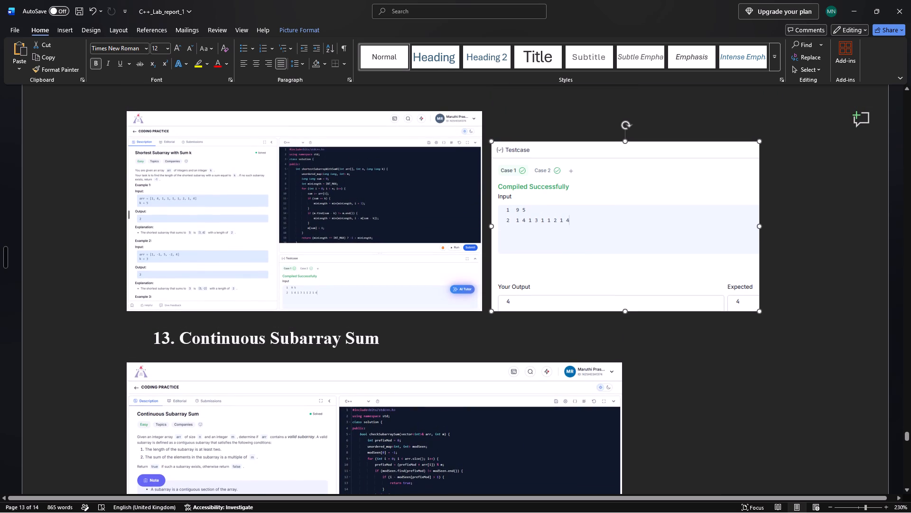
# Add a "Code :" line below the Shortest Subarray with Sum K pictures and set the line beneath it to 10 pt without bold.
pyautogui.click(789, 310)
pyautogui.press('Return')
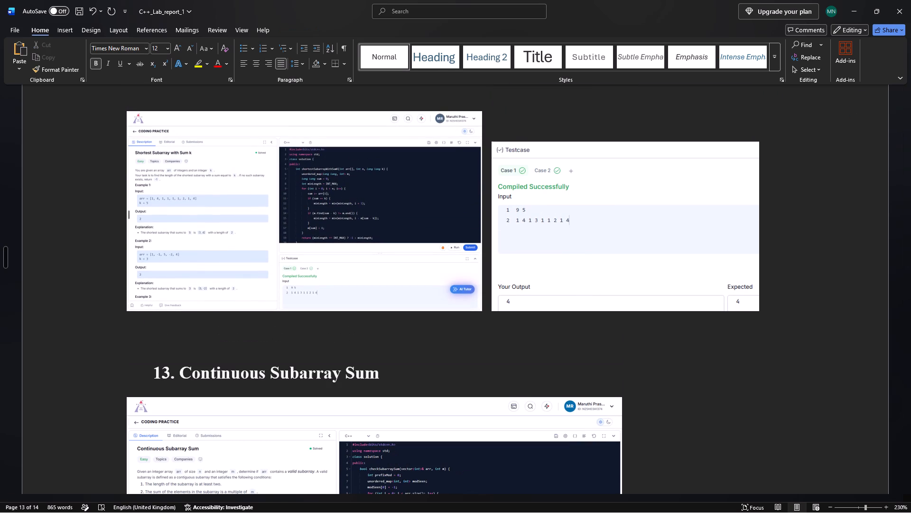
pyautogui.write('Code :')
pyautogui.press('Return')
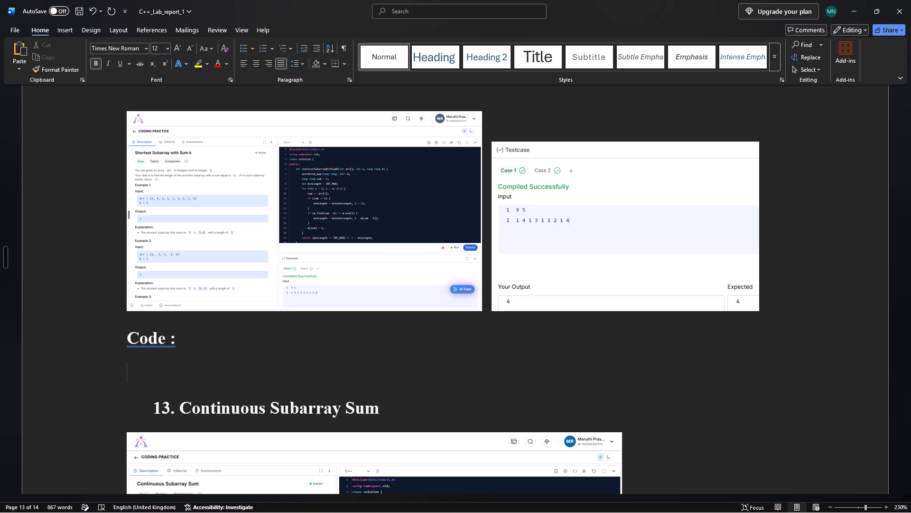
pyautogui.click(158, 49)
pyautogui.press('super+1')
pyautogui.press('super+0')
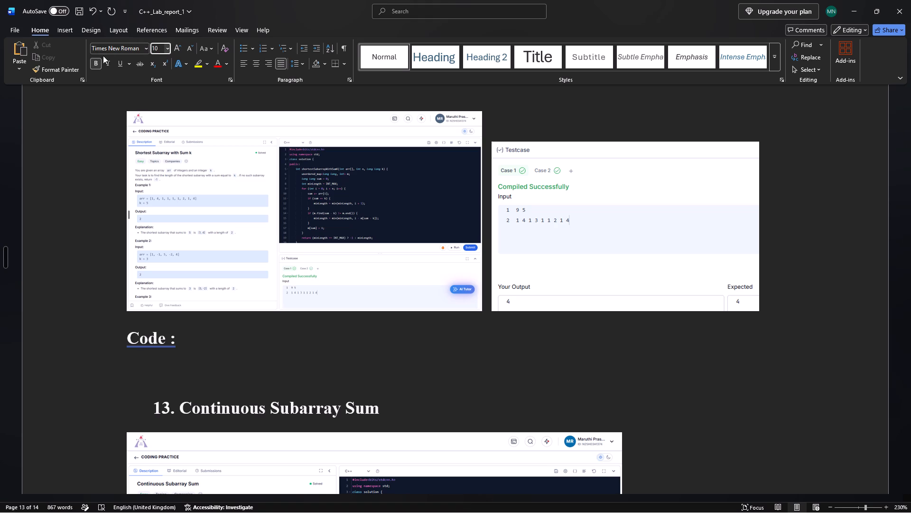
pyautogui.click(96, 62)
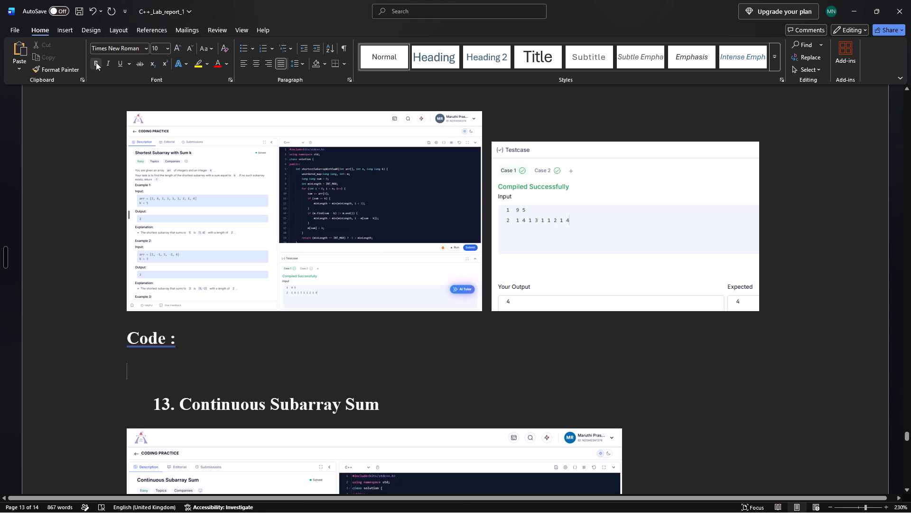
# Paste the copied longestSubarrayWithSumK solution class from the clipboard history under the new "Code :" line.
pyautogui.press('super+v')
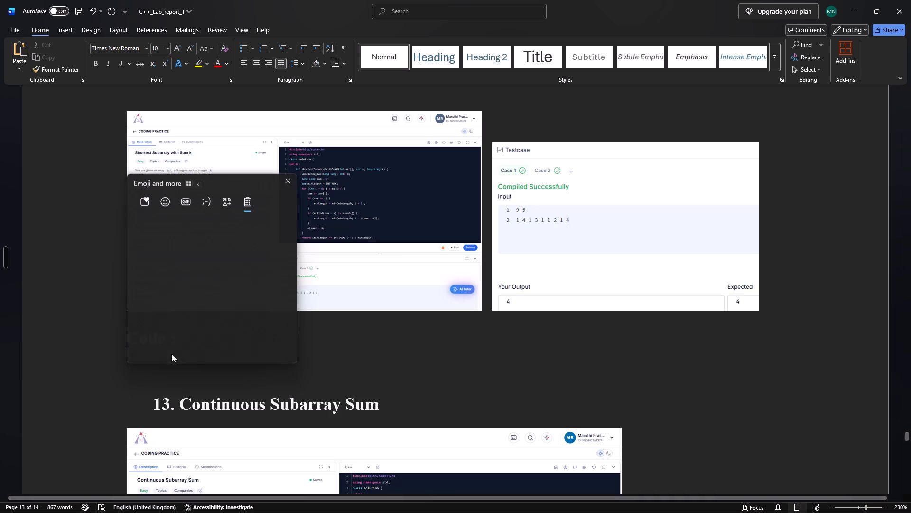
pyautogui.click(184, 305)
pyautogui.hotkey('ctrl', 'v')
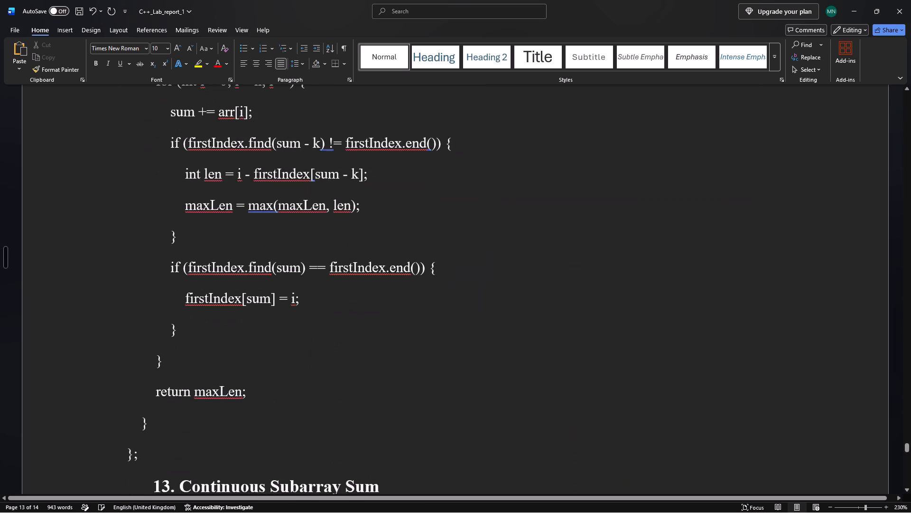
pyautogui.scroll(4, 278, 323)
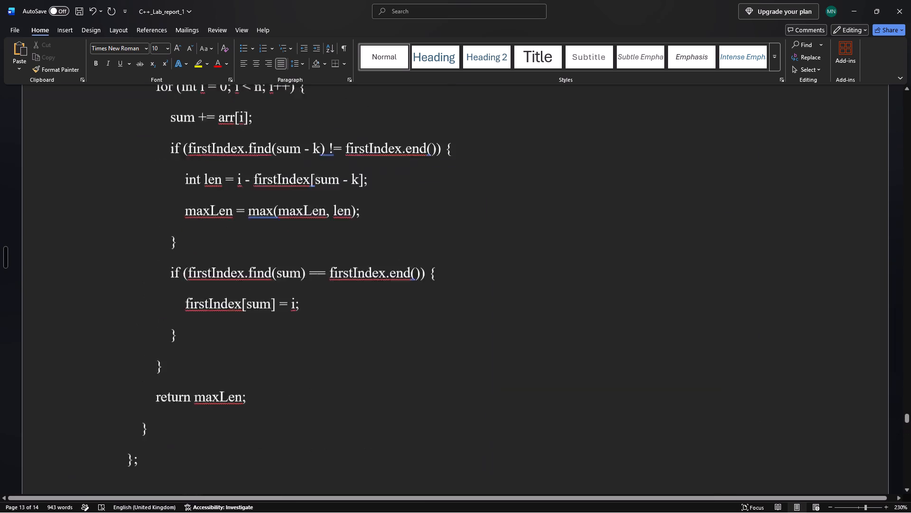
pyautogui.scroll(-6, 278, 323)
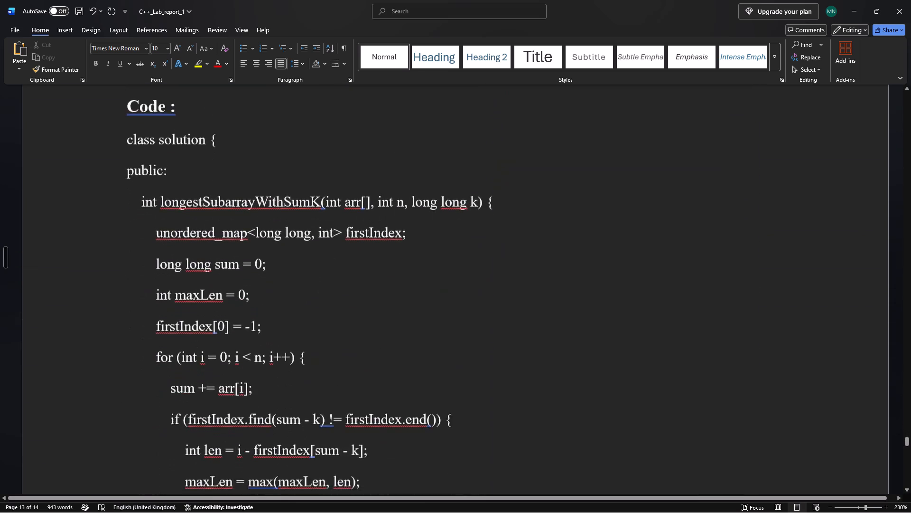
pyautogui.scroll(-2, 278, 323)
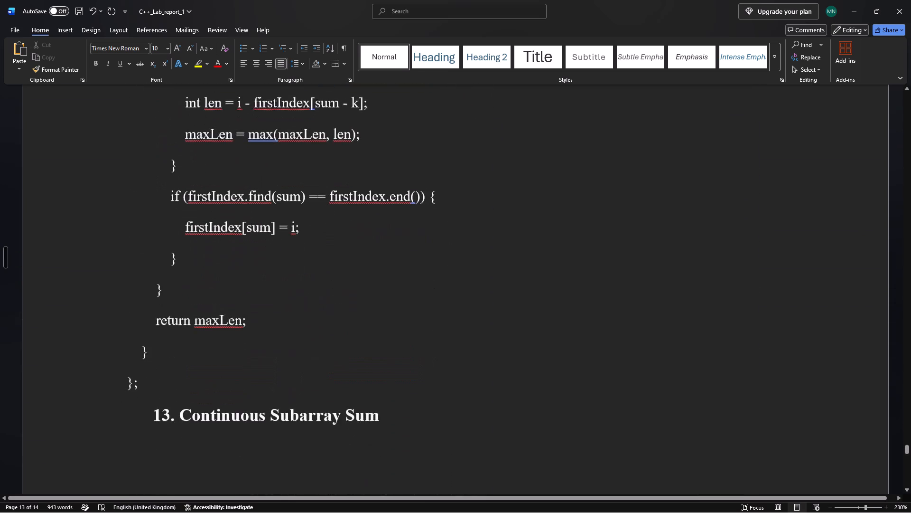
pyautogui.scroll(-1, 278, 323)
# Insert five blank lines after the pasted code to push the "13. Continuous Subarray Sum" heading onto the following page.
pyautogui.press('Return')
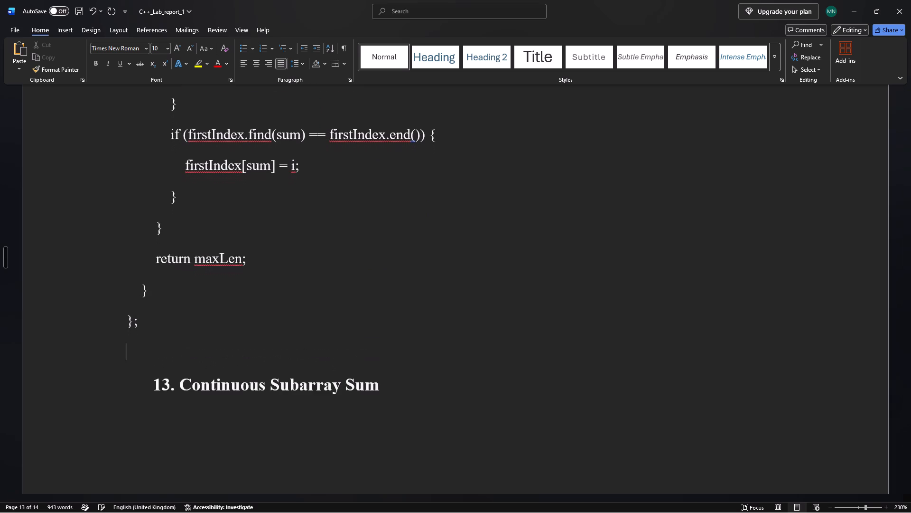
pyautogui.scroll(-1, 278, 323)
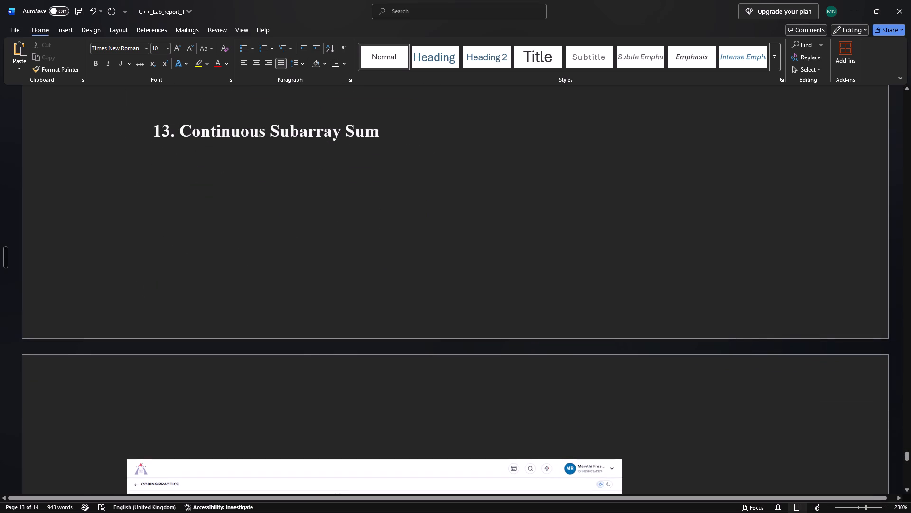
pyautogui.press('Return')
pyautogui.press('Return')
pyautogui.press('Return')
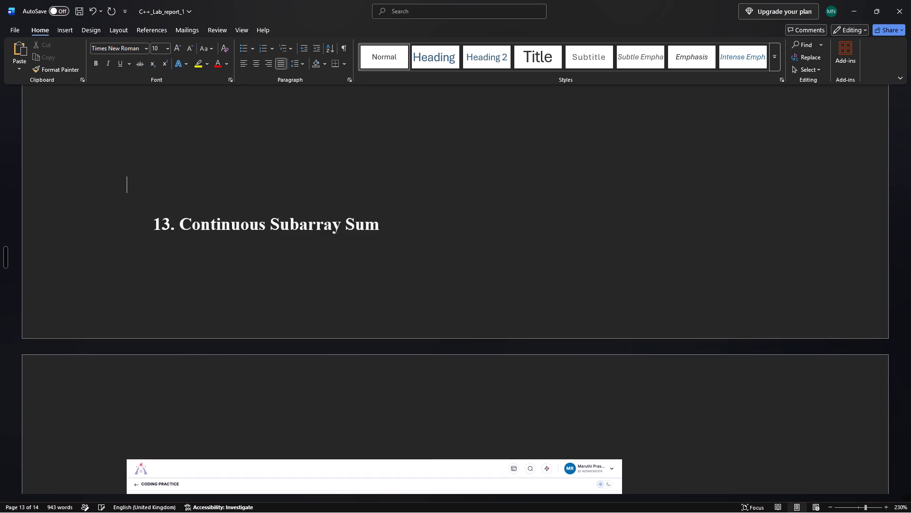
pyautogui.press('Return')
# Shrink the Continuous Subarray Sum problem picture proportionally to about 76% of its width and add two spaces after it.
pyautogui.scroll(-1, 278, 323)
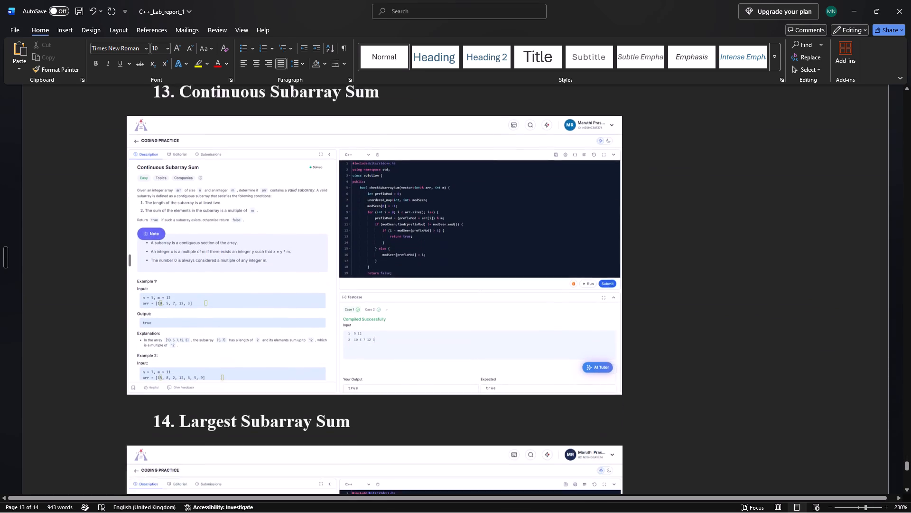
pyautogui.scroll(-1, 278, 323)
pyautogui.click(323, 278)
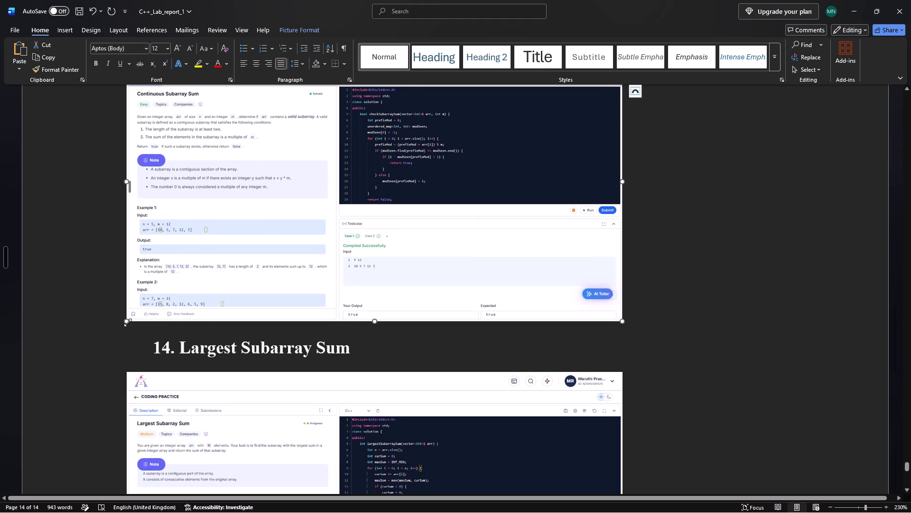
pyautogui.moveTo(128, 322); pyautogui.dragTo(328, 175)
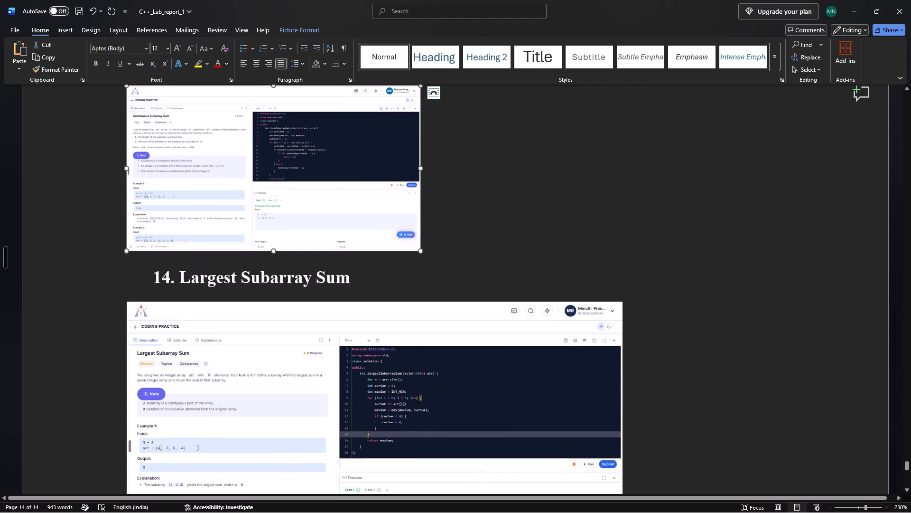
pyautogui.scroll(1, 432, 210)
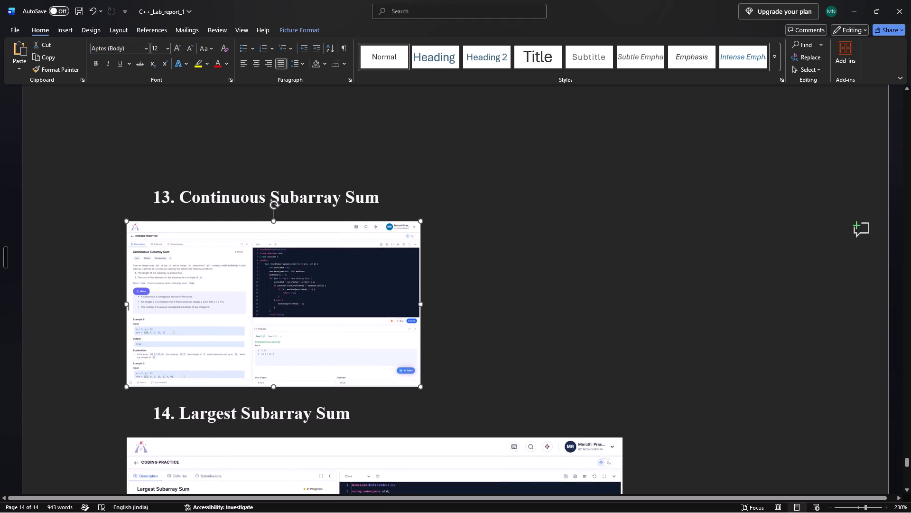
pyautogui.moveTo(421, 389); pyautogui.dragTo(466, 380)
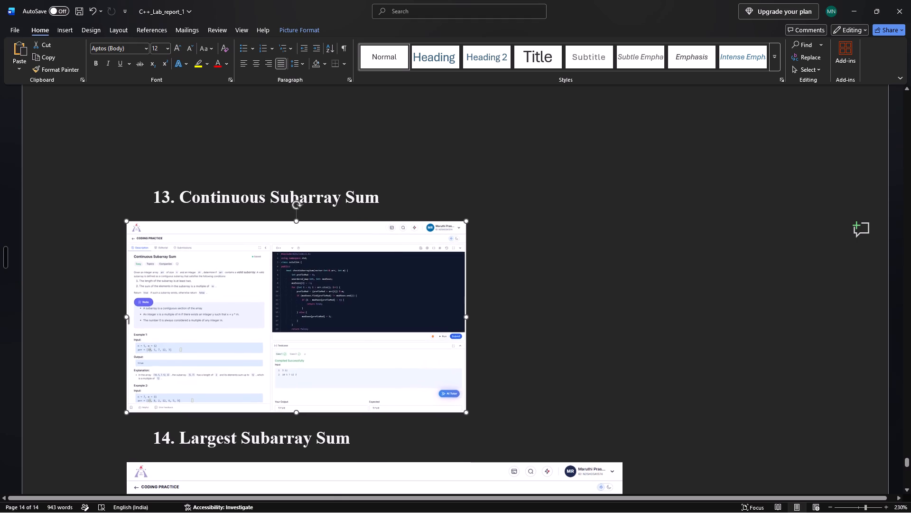
pyautogui.moveTo(466, 380); pyautogui.dragTo(501, 386)
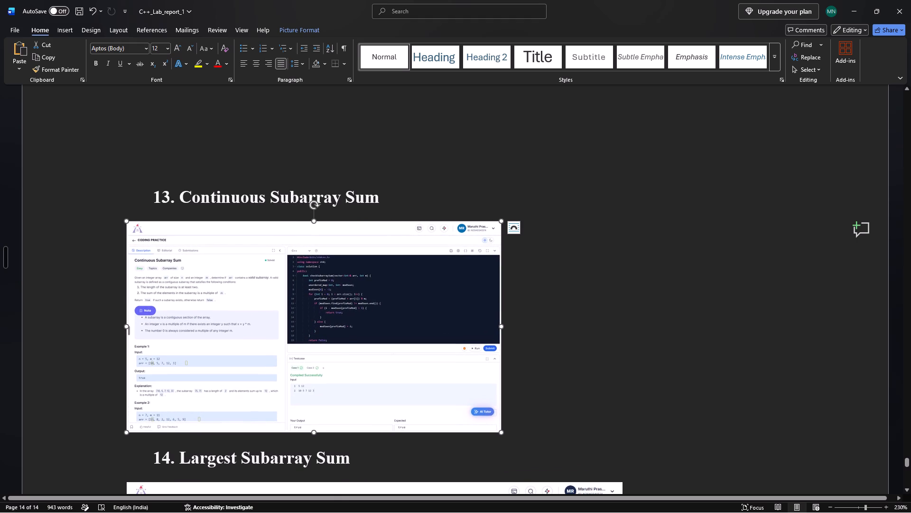
pyautogui.click(531, 421)
pyautogui.press('space')
pyautogui.press('space')
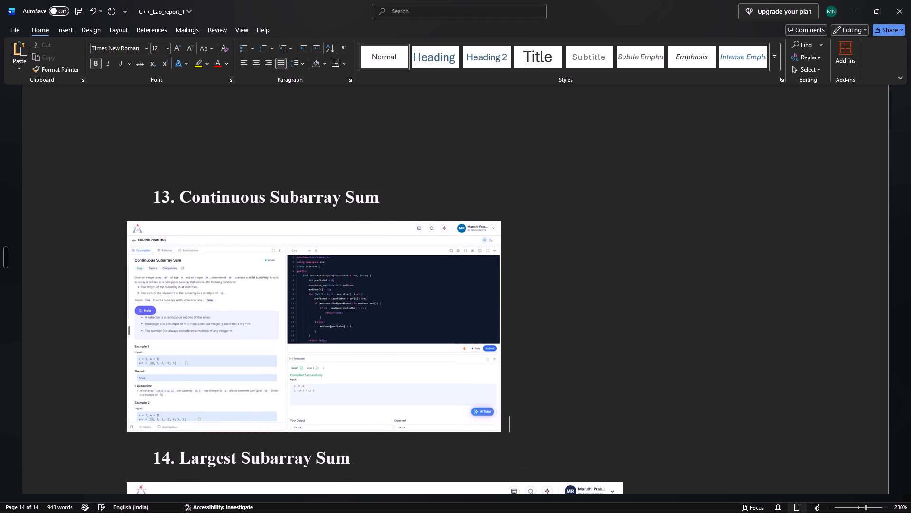
# Switch to Chrome and undo the accidental edit that replaced the solution class in the Longest Sub-Array with Sum K code editor.
pyautogui.hotkey('alt', 'Tab')
pyautogui.hotkey('alt', 'Tab')
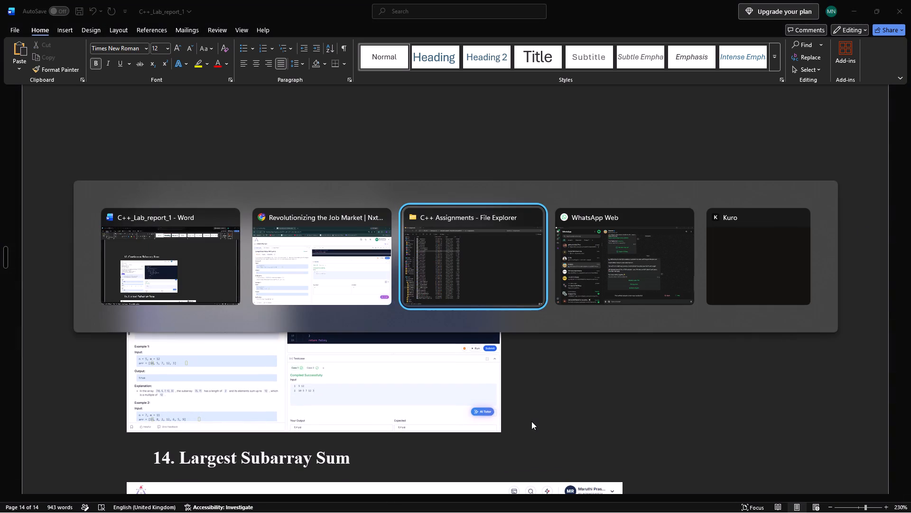
pyautogui.hotkey('alt', 'Left')
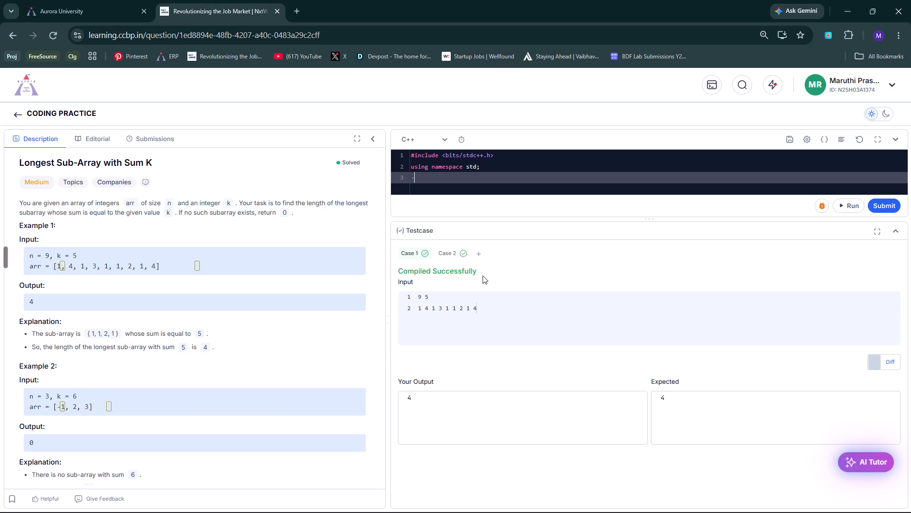
pyautogui.hotkey('ctrl', 'z')
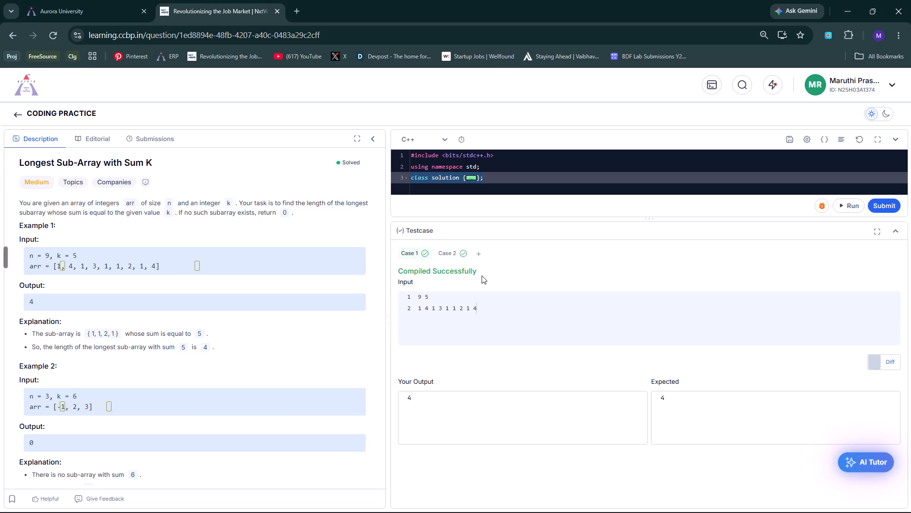
pyautogui.click(500, 180)
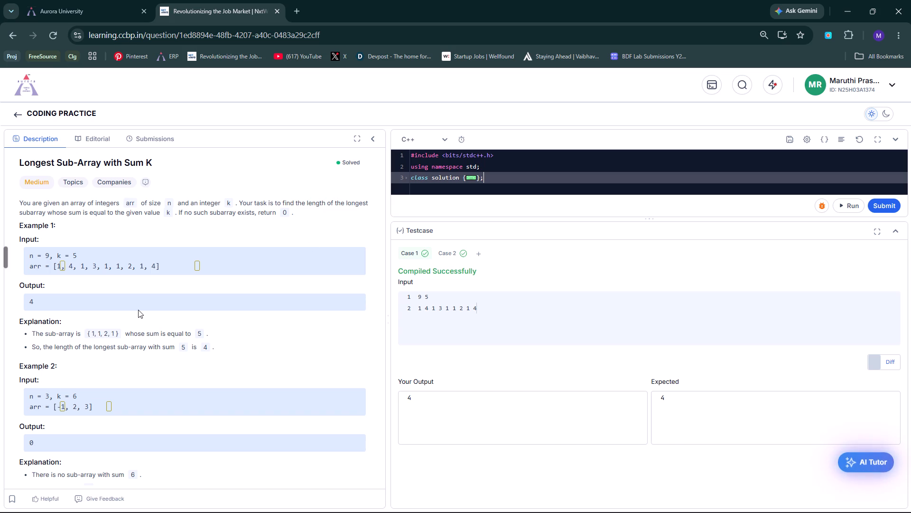
# Return to the coding practice question list, saving the code before leaving, and open the Continuous Subarray Sum problem.
pyautogui.hscroll(11, 138, 310)
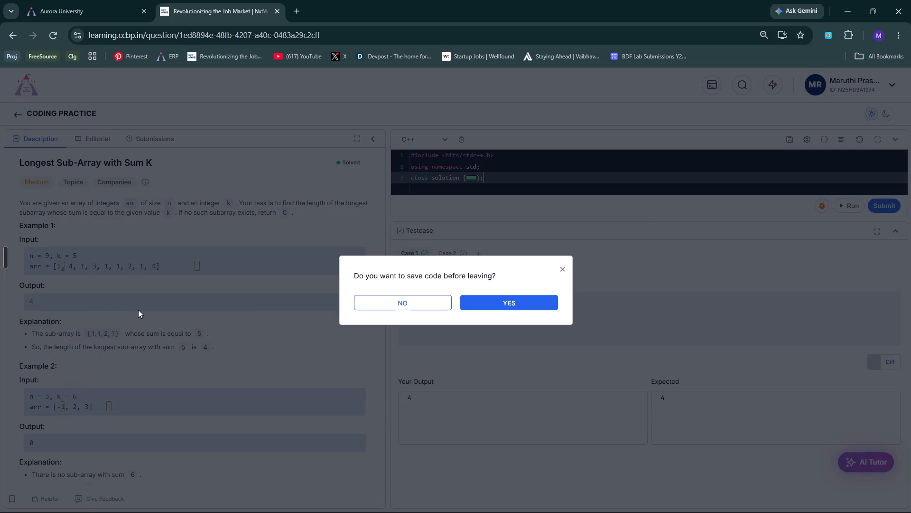
pyautogui.click(520, 302)
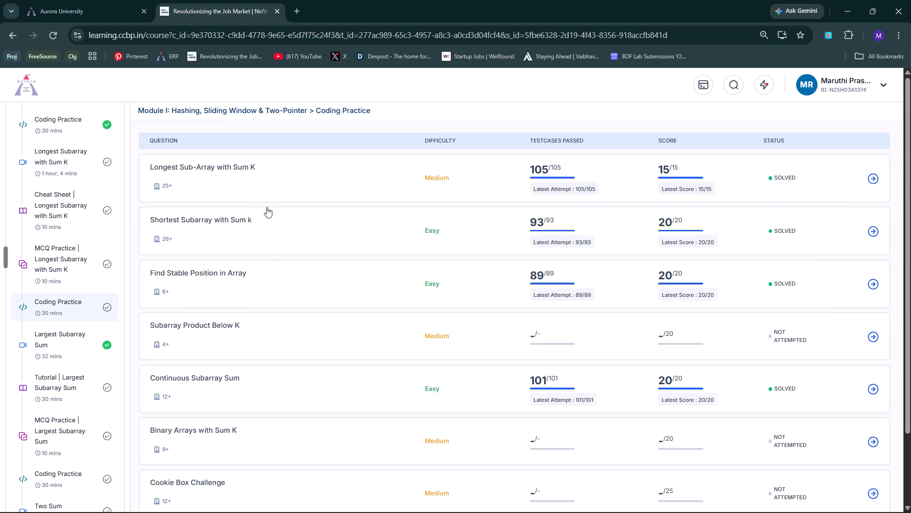
pyautogui.scroll(-1, 242, 343)
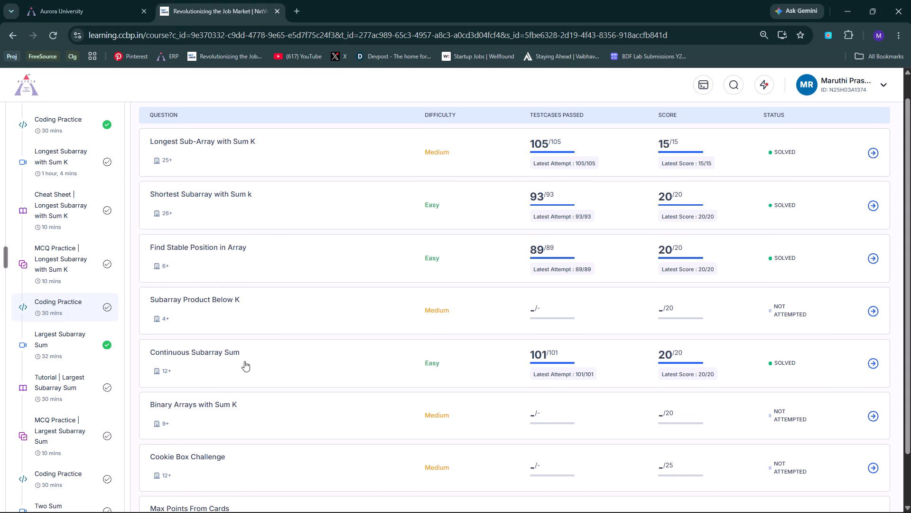
pyautogui.click(245, 362)
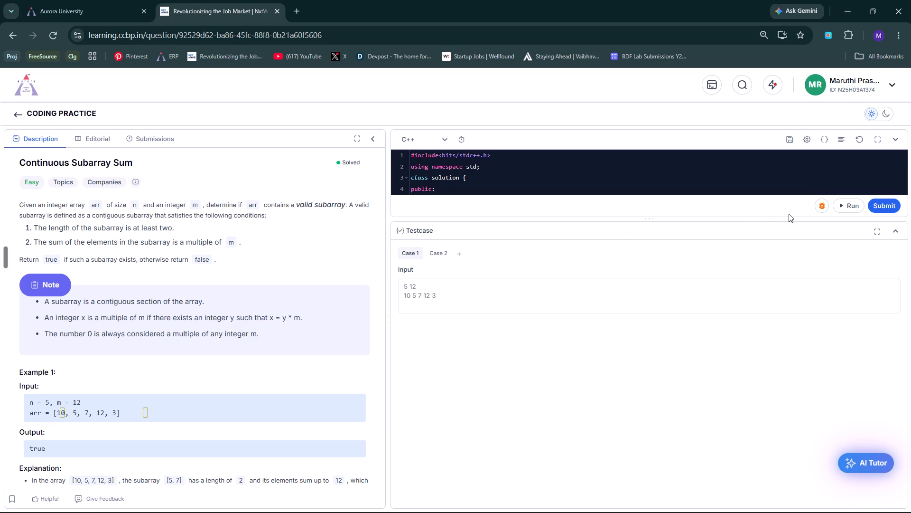
# Run the Continuous Subarray Sum C++ solution against its sample test cases.
pyautogui.click(848, 206)
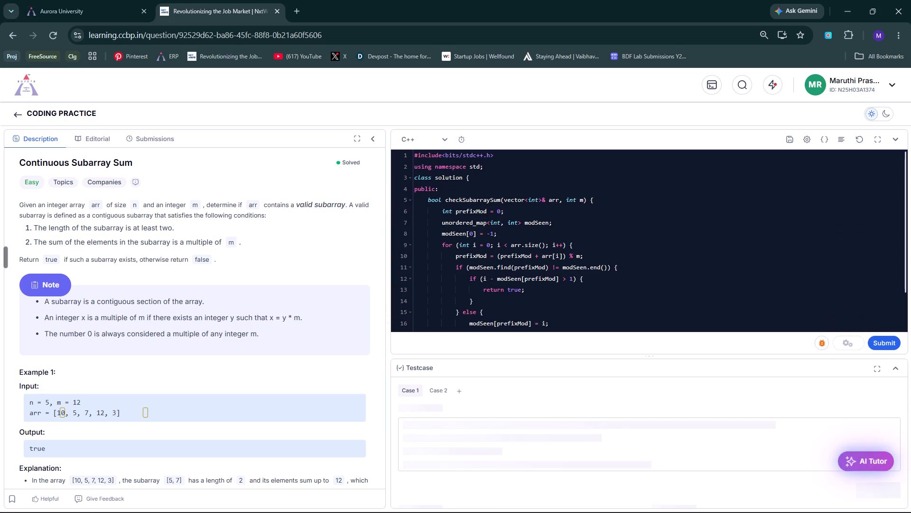
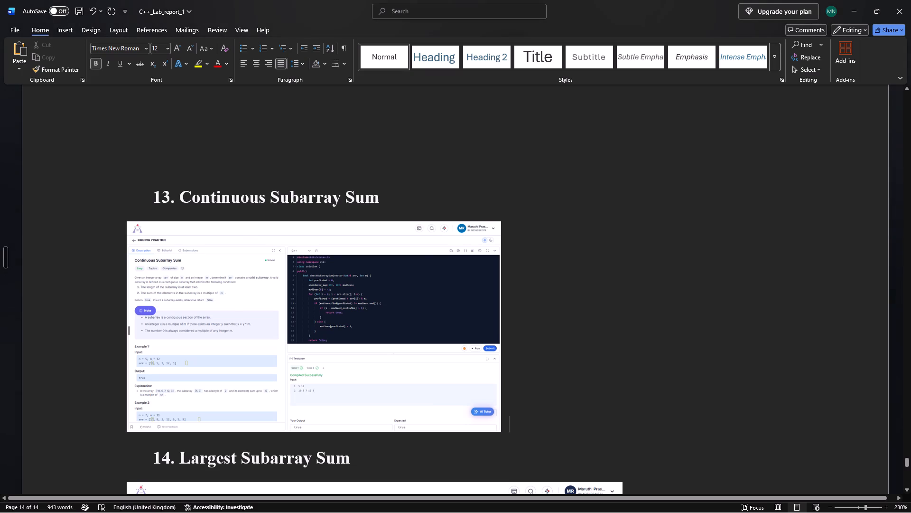
# Switch from Word to Chrome with the Continuous Subarray Sum problem and its solution code.
pyautogui.hotkey('alt', 'Tab')
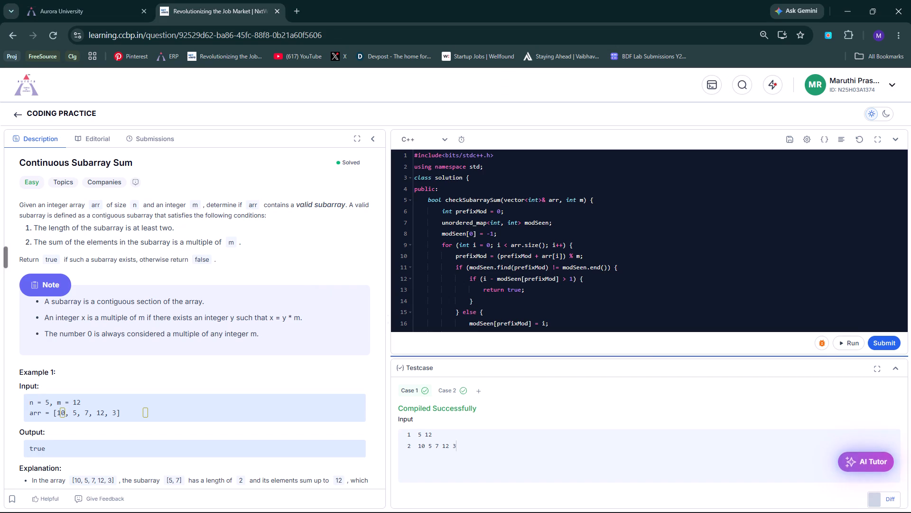
# Enlarge the test case area and capture a screenshot of the Case 1 input, output and expected values for Continuous Subarray Sum.
pyautogui.moveTo(644, 357); pyautogui.dragTo(650, 214)
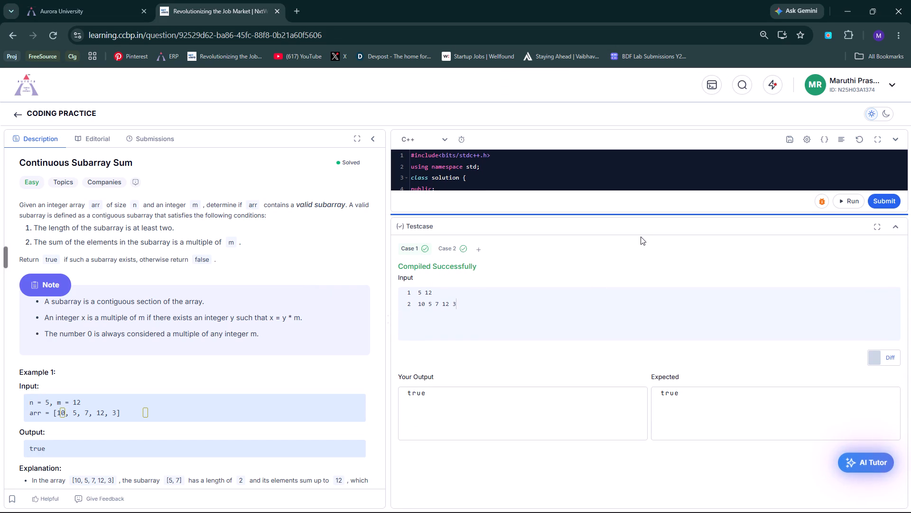
pyautogui.click(600, 276)
pyautogui.press('Print')
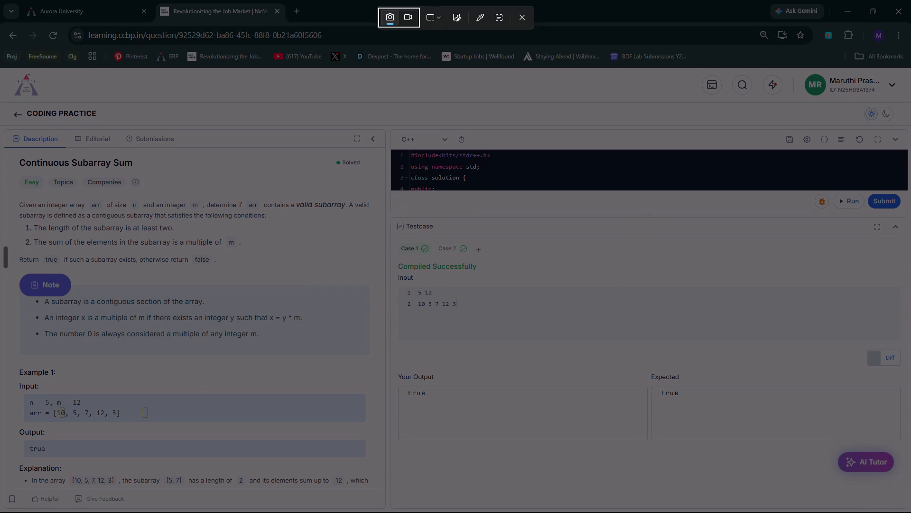
pyautogui.moveTo(391, 218); pyautogui.dragTo(391, 218)
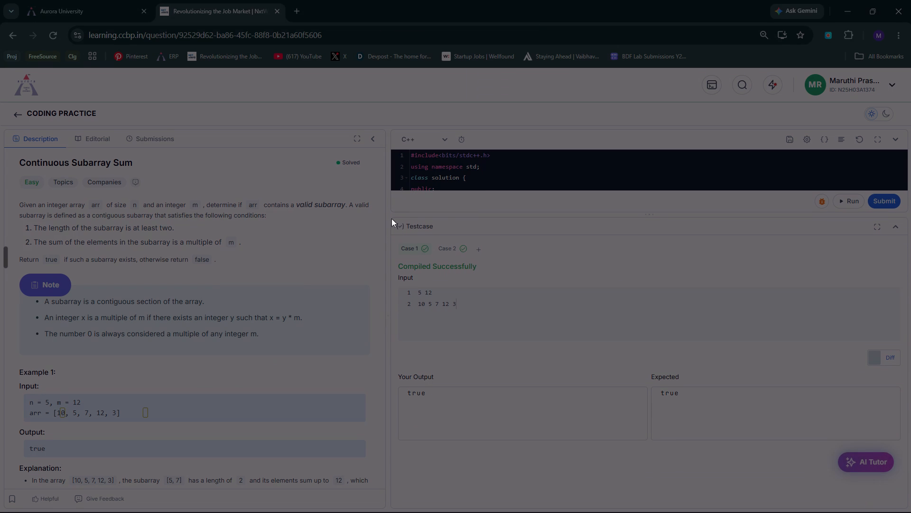
pyautogui.moveTo(391, 218); pyautogui.dragTo(596, 402)
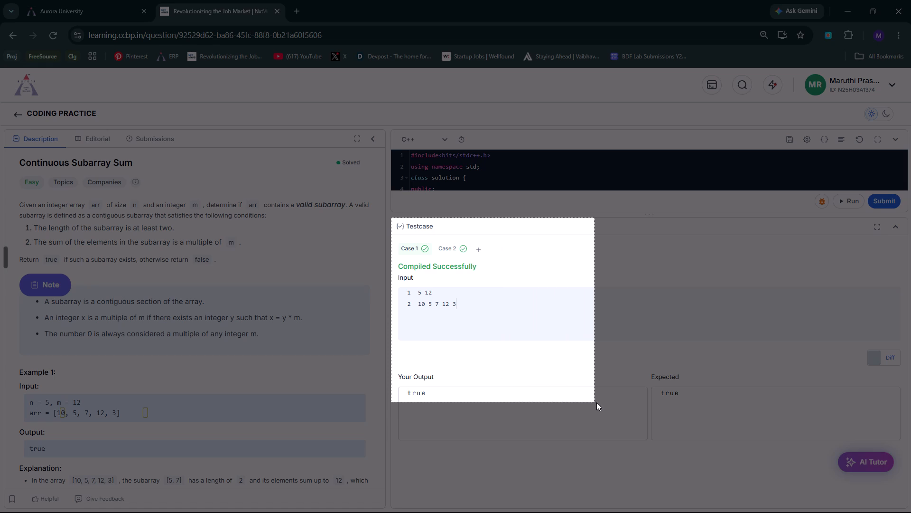
pyautogui.moveTo(596, 402); pyautogui.dragTo(691, 402)
# Switch to Word, paste the test case screenshot after the Continuous Subarray Sum picture, and shrink it to about 40% to fit beside it.
pyautogui.hotkey('alt', 'Tab')
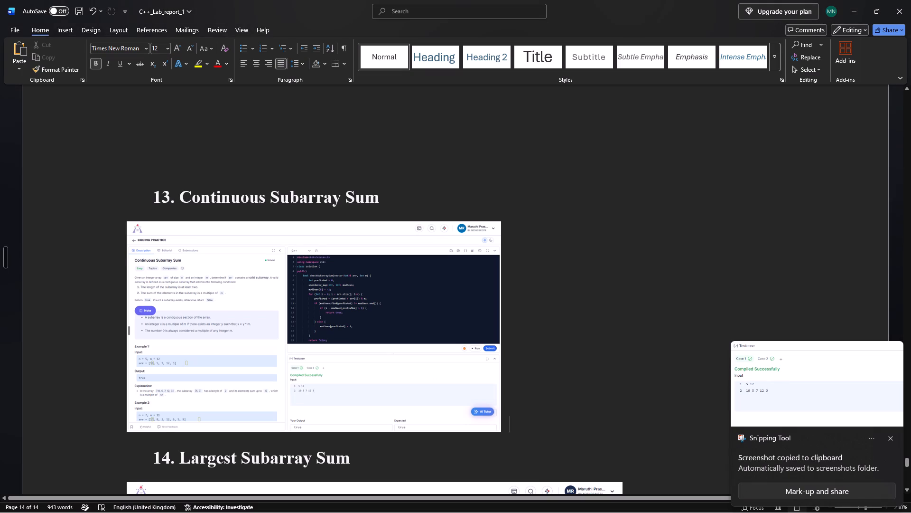
pyautogui.hotkey('ctrl', 'v')
pyautogui.click(548, 367)
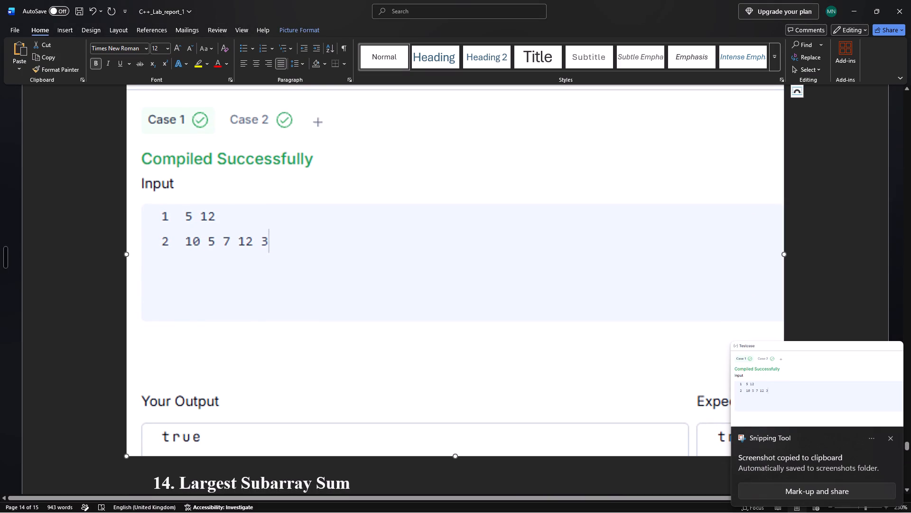
pyautogui.moveTo(125, 456); pyautogui.dragTo(287, 318)
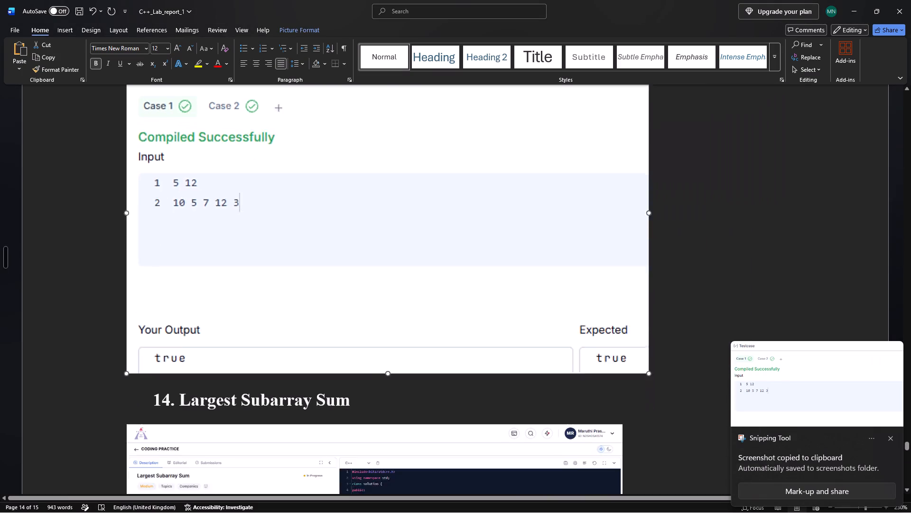
pyautogui.moveTo(287, 318); pyautogui.dragTo(454, 195)
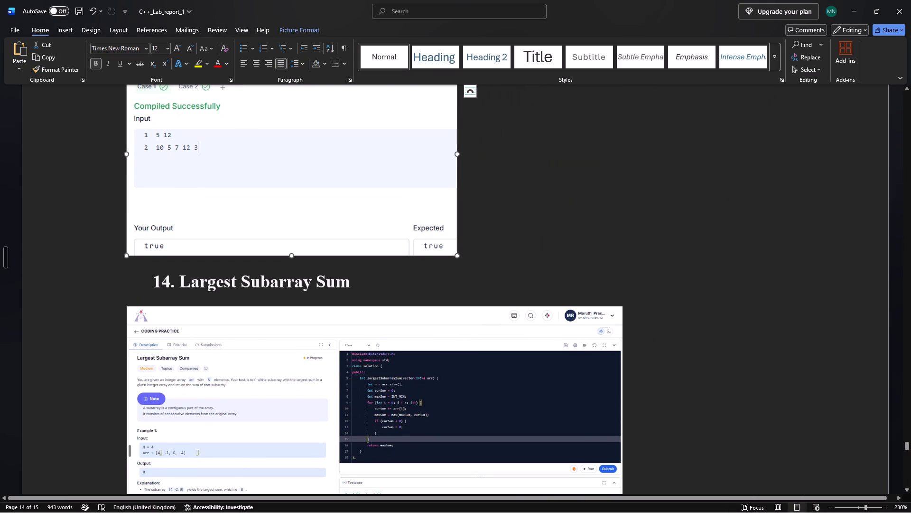
pyautogui.moveTo(128, 256); pyautogui.dragTo(192, 195)
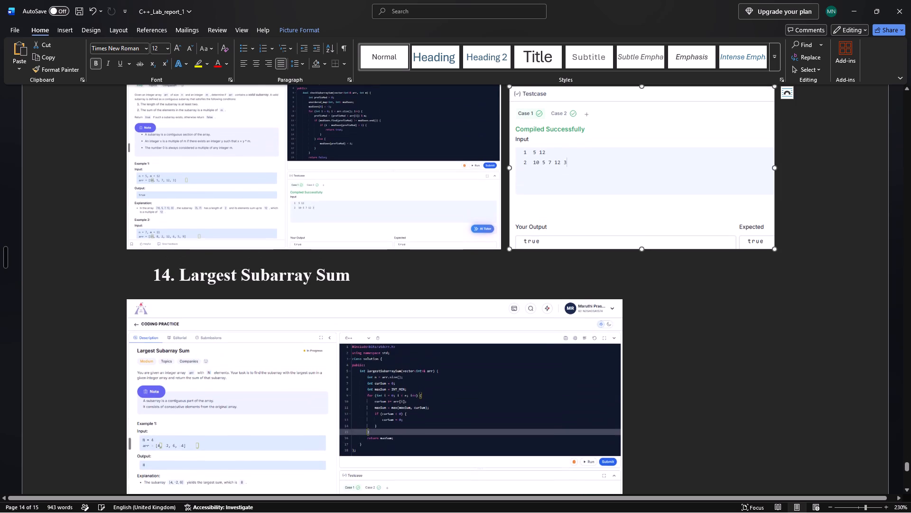
pyautogui.scroll(1, 433, 222)
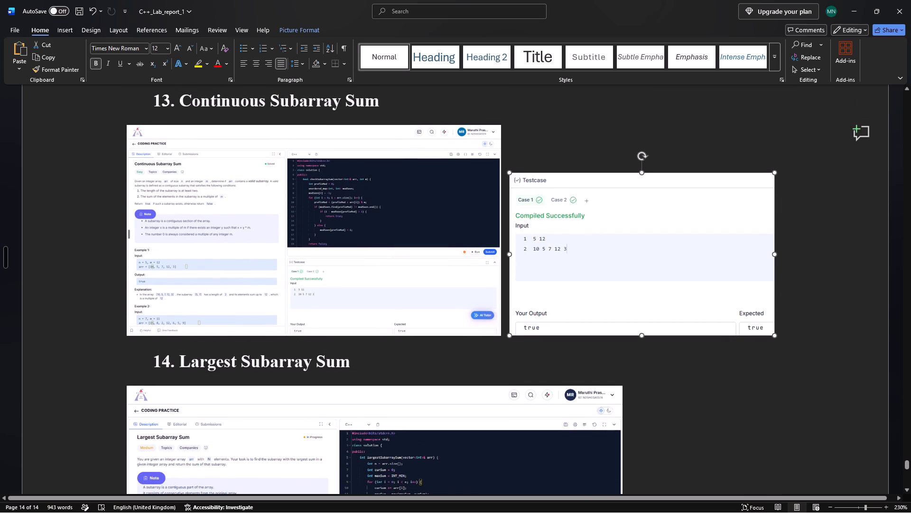
# Add a "Code :" line below the Continuous Subarray Sum pictures, followed by a new empty line.
pyautogui.click(791, 325)
pyautogui.press('Return')
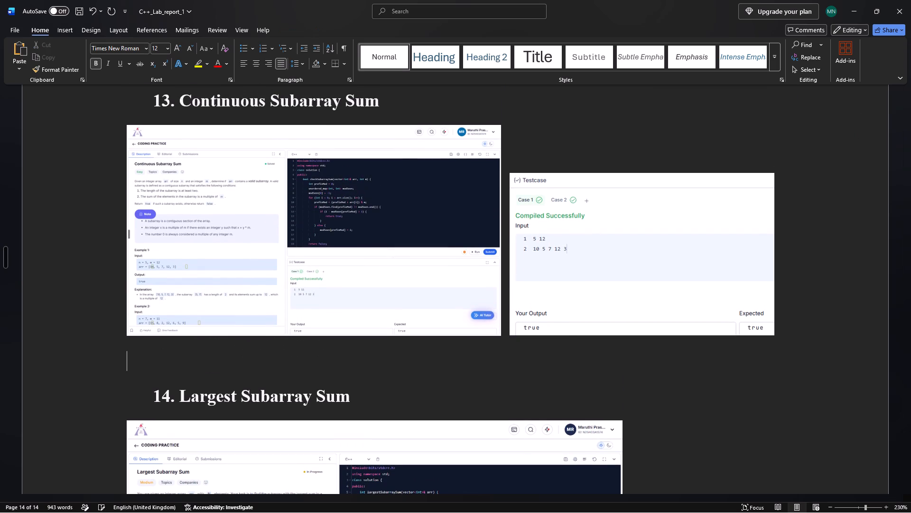
pyautogui.write('Code :')
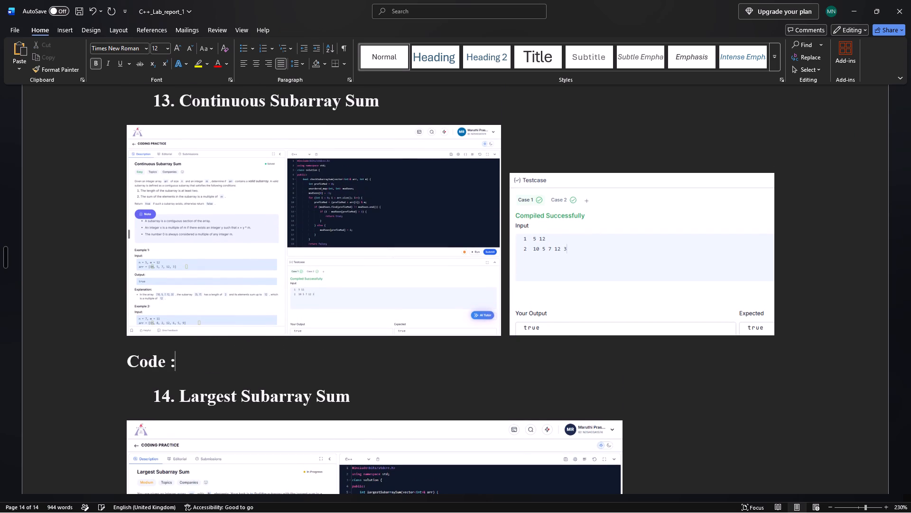
pyautogui.press('space')
pyautogui.press('Return')
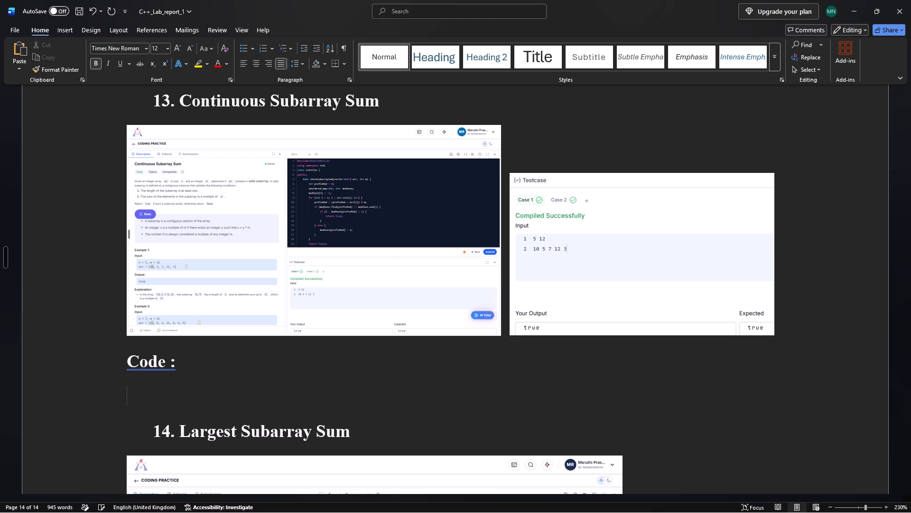
# Copy the complete solution class from the Chrome code editor and paste it under "Code :" in the Word report.
pyautogui.hotkey('alt', 'Tab')
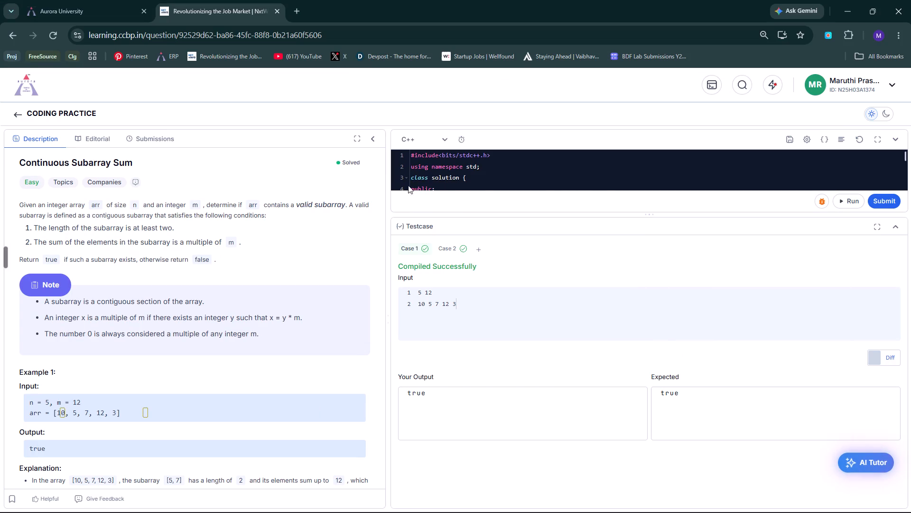
pyautogui.click(408, 178)
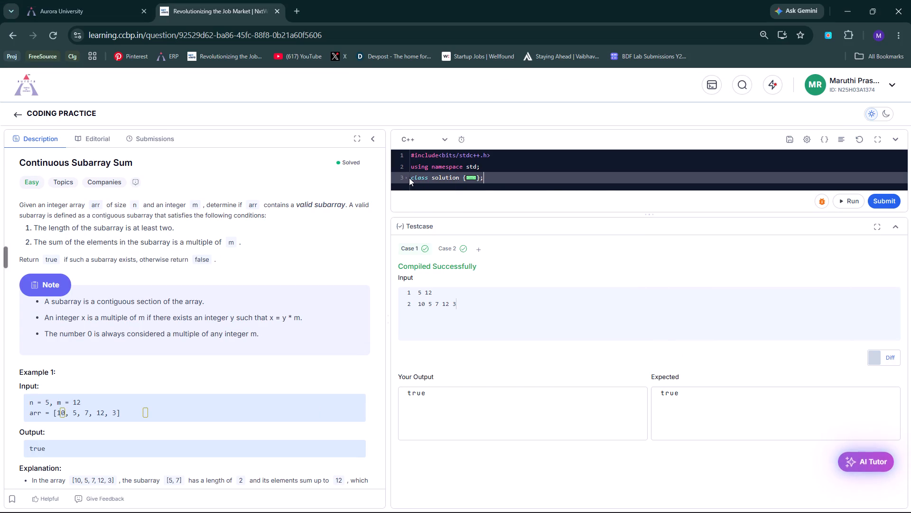
pyautogui.moveTo(410, 178); pyautogui.dragTo(491, 177)
pyautogui.hotkey('ctrl', 'c')
pyautogui.hotkey('alt', 'Tab')
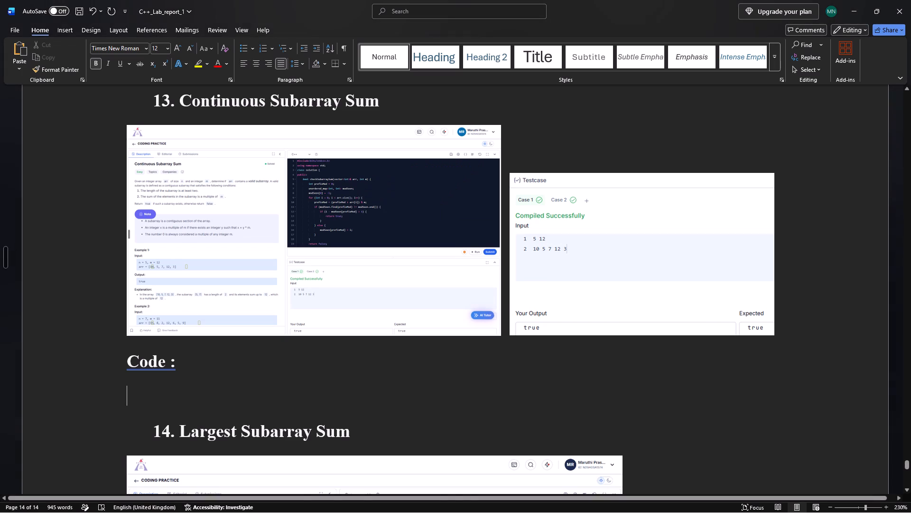
pyautogui.hotkey('ctrl', 'v')
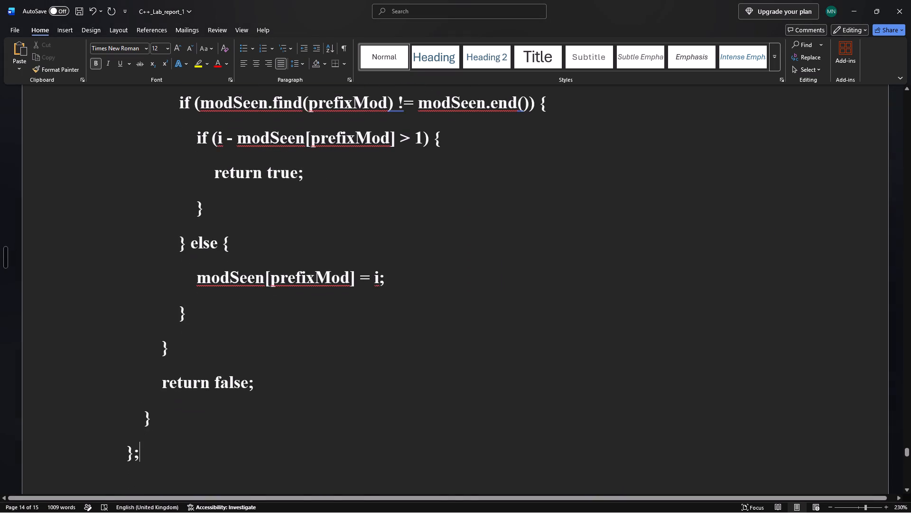
# Remove bold from the pasted Continuous Subarray Sum code and set its font size to 10.
pyautogui.moveTo(172, 456); pyautogui.dragTo(158, 31)
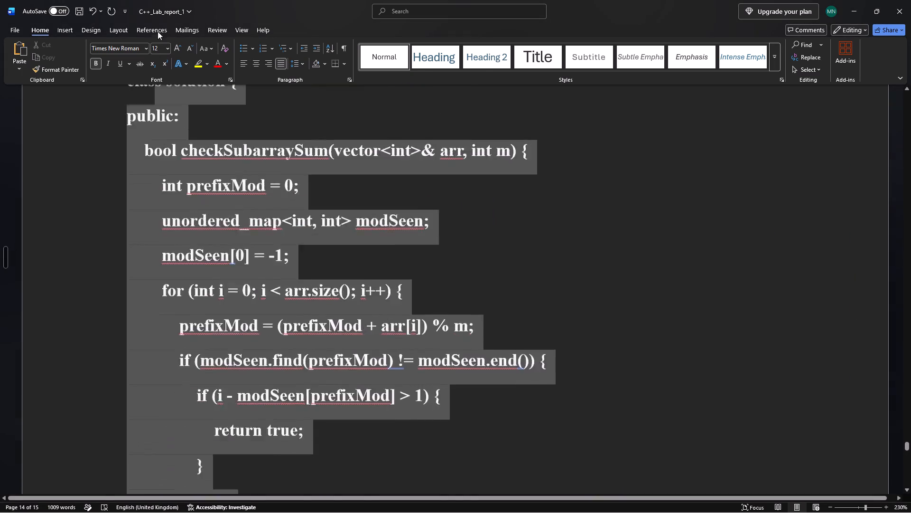
pyautogui.moveTo(158, 31); pyautogui.dragTo(131, 483)
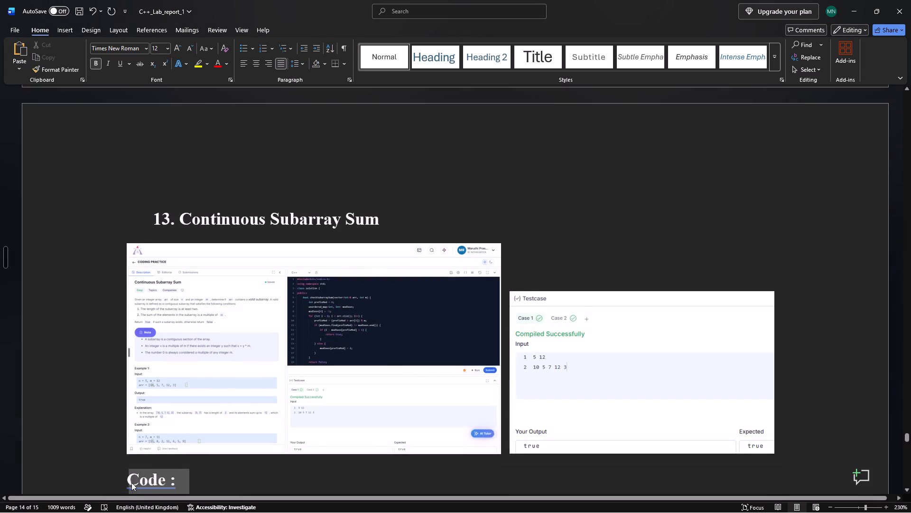
pyautogui.moveTo(131, 483); pyautogui.dragTo(126, 372)
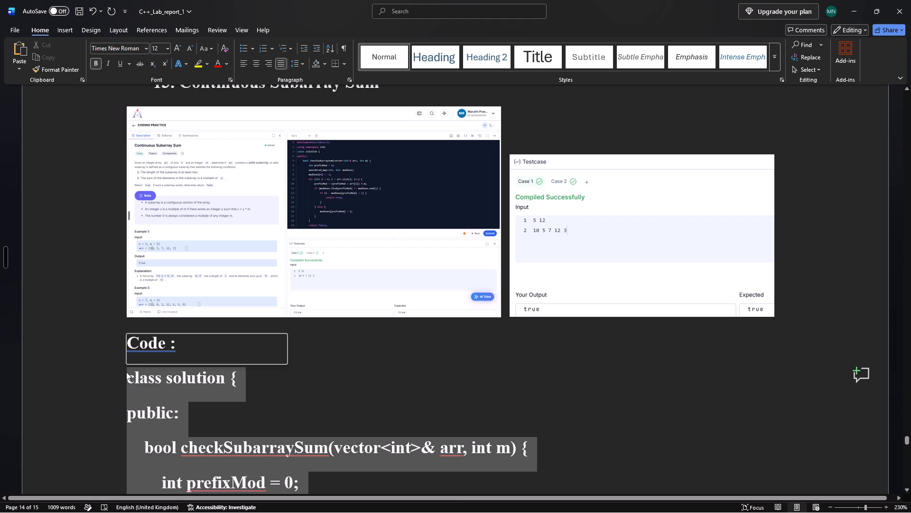
pyautogui.click(134, 360)
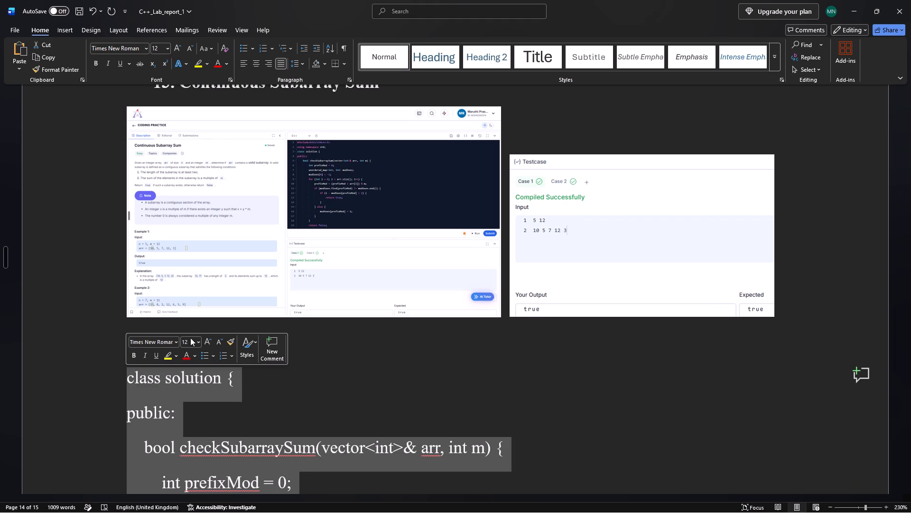
pyautogui.click(189, 340)
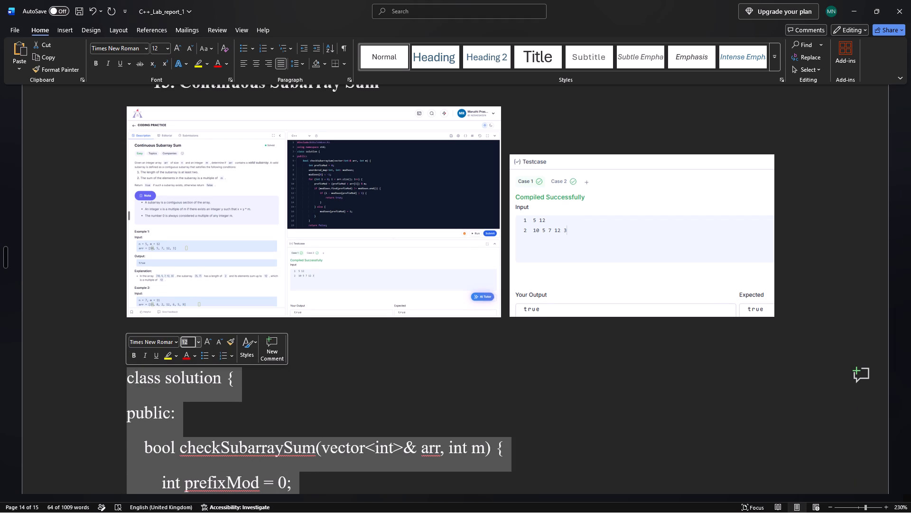
pyautogui.write('10')
pyautogui.press('Return')
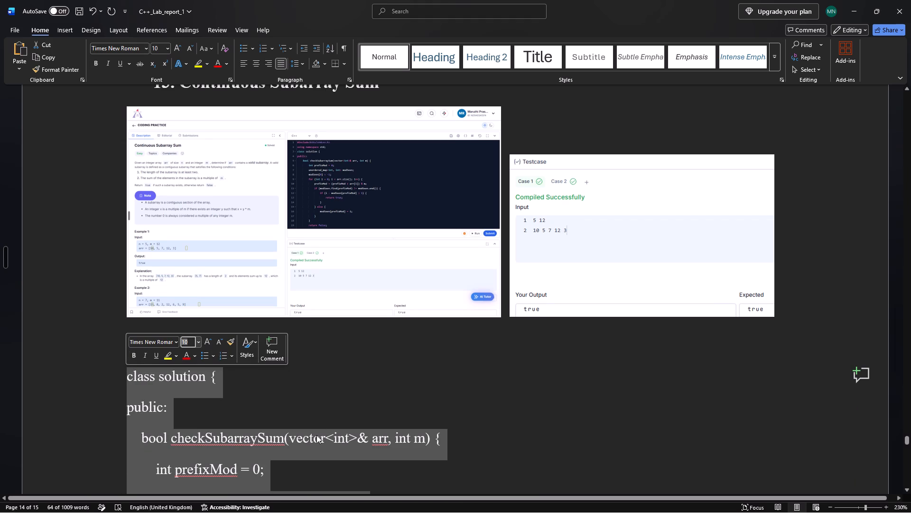
pyautogui.click(355, 394)
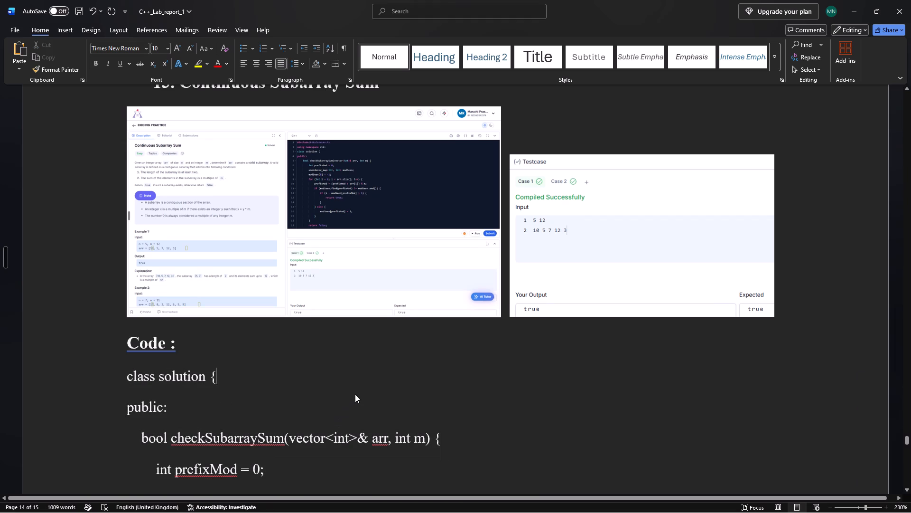
# Shrink the Largest Subarray Sum problem picture proportionally to about 80% of its width.
pyautogui.scroll(-1, 355, 394)
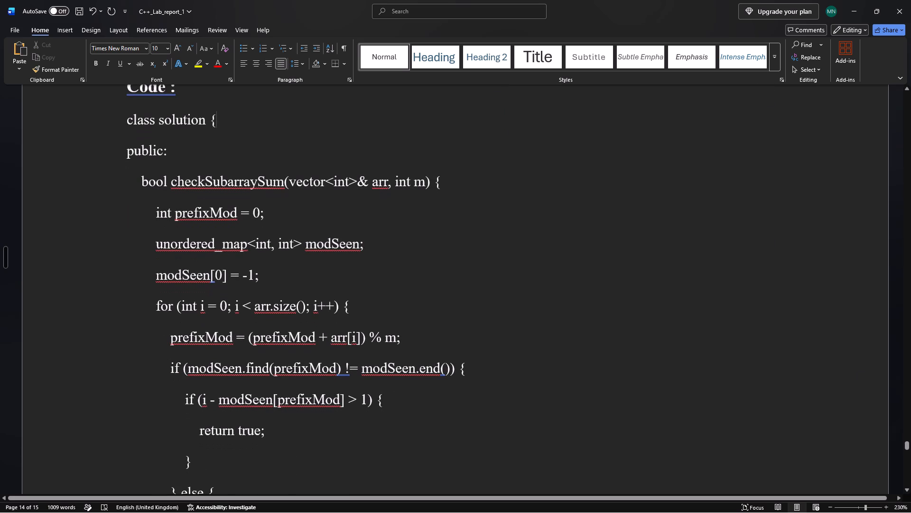
pyautogui.scroll(-2, 355, 394)
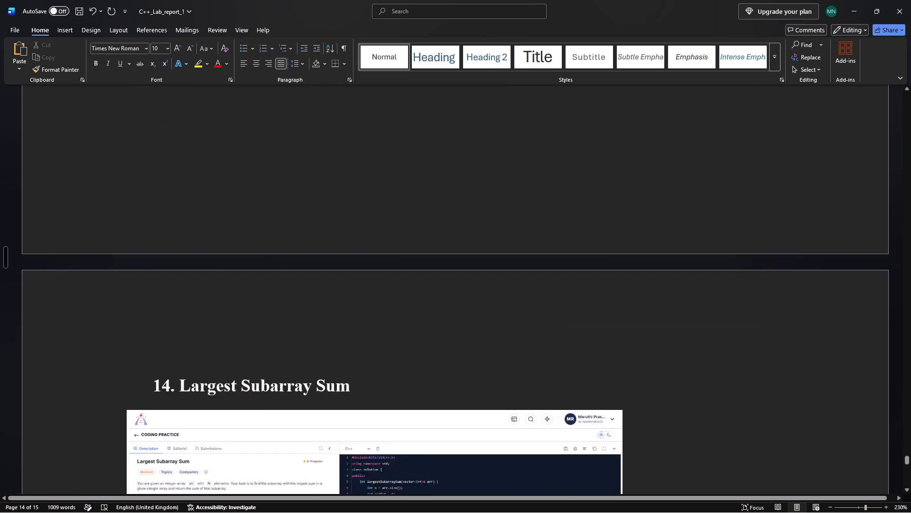
pyautogui.scroll(-2, 355, 394)
pyautogui.click(279, 345)
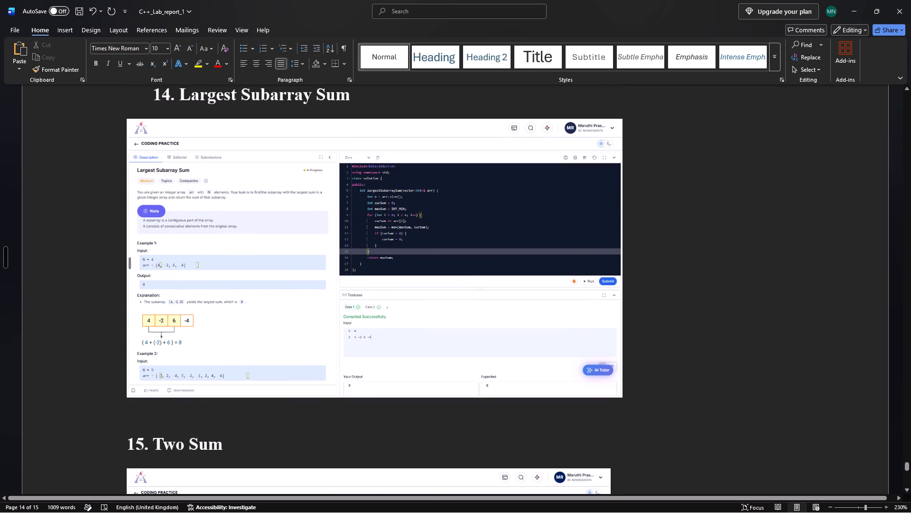
pyautogui.moveTo(126, 396); pyautogui.dragTo(225, 306)
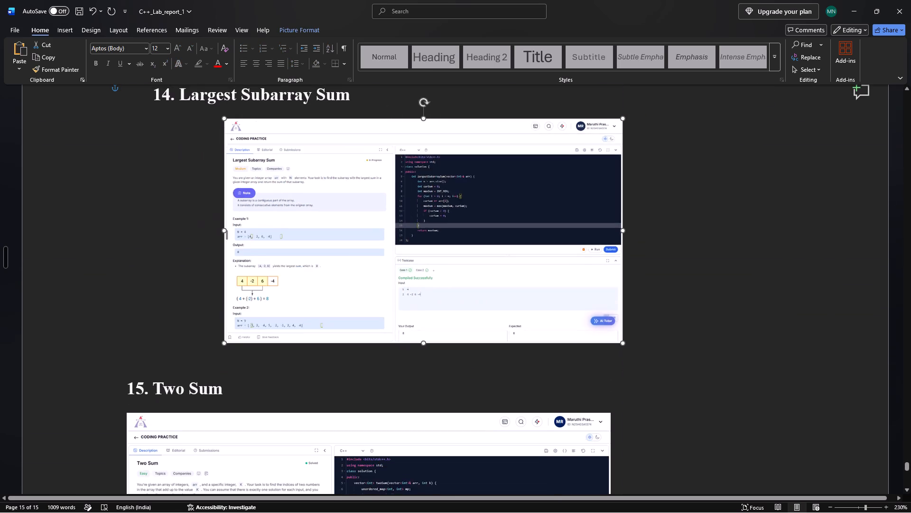
pyautogui.moveTo(225, 306); pyautogui.dragTo(139, 307)
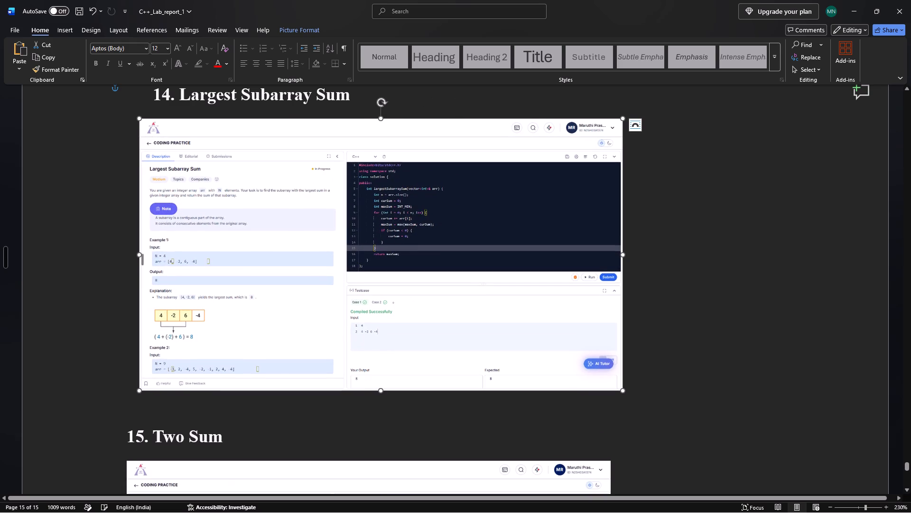
pyautogui.moveTo(623, 391); pyautogui.dragTo(443, 319)
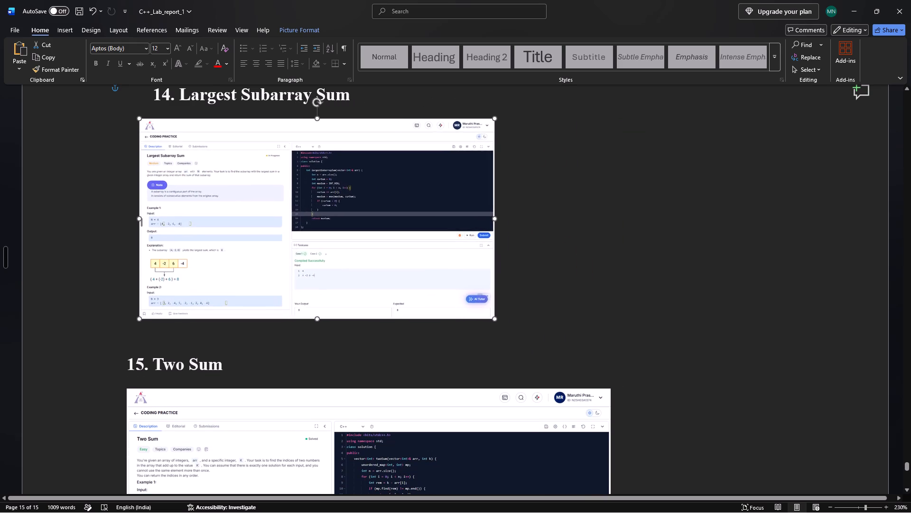
pyautogui.moveTo(443, 319); pyautogui.dragTo(496, 342)
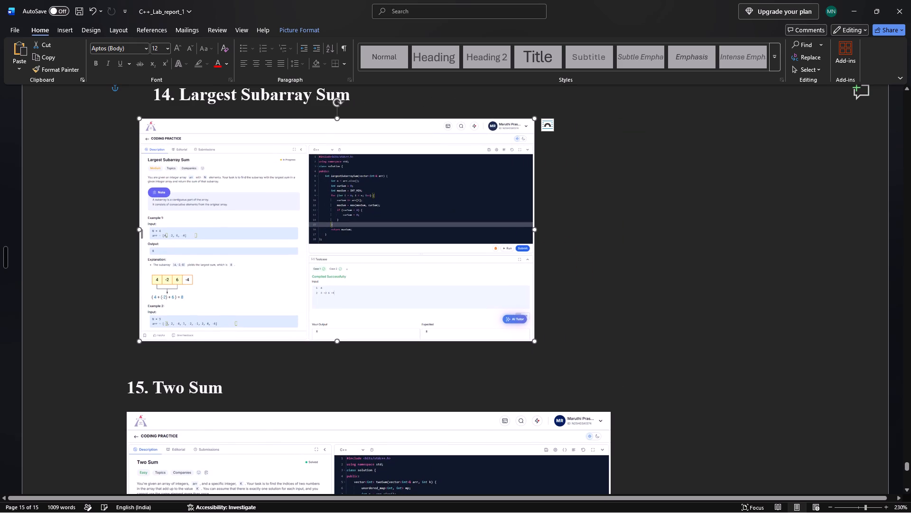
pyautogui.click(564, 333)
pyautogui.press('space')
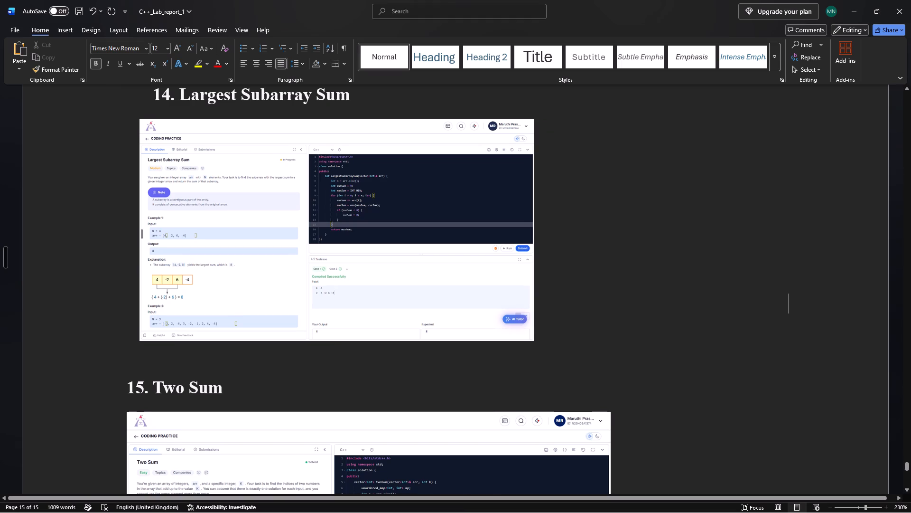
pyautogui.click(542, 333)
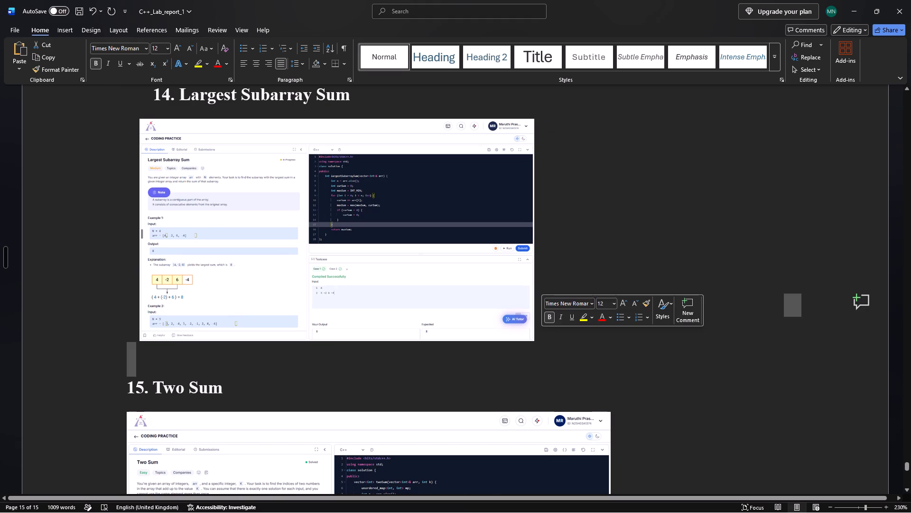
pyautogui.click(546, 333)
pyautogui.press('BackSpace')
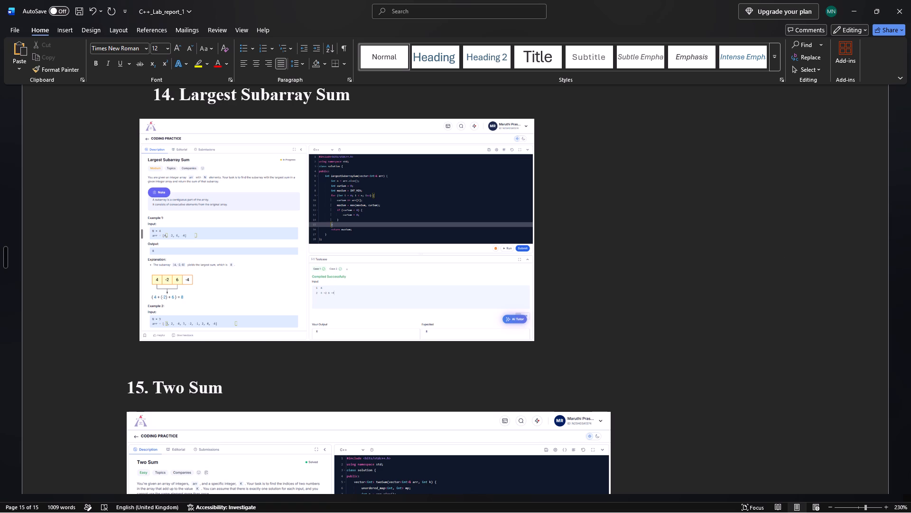
# Switch to Chrome and open the Largest Subarray Sum problem from the Coding Practice set following the Largest Subarray Sum MCQ Practice.
pyautogui.hotkey('alt', 'Tab')
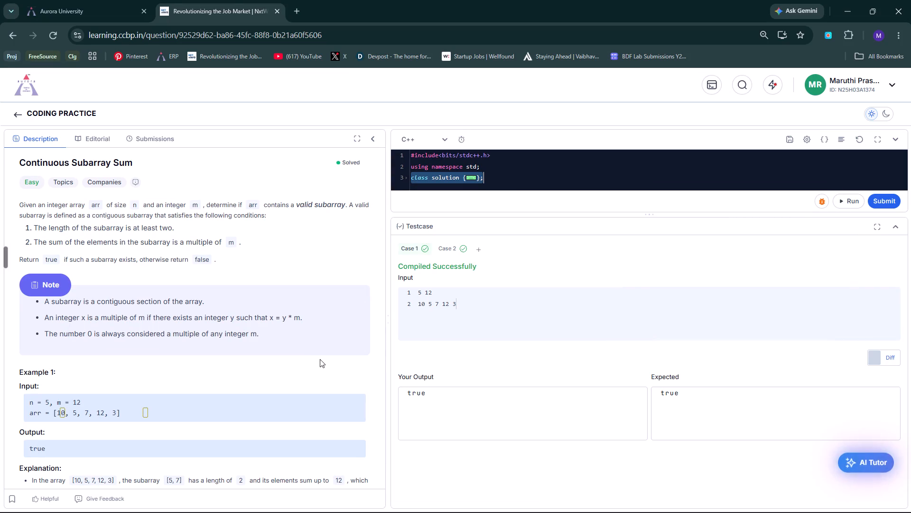
pyautogui.hscroll(8, 320, 359)
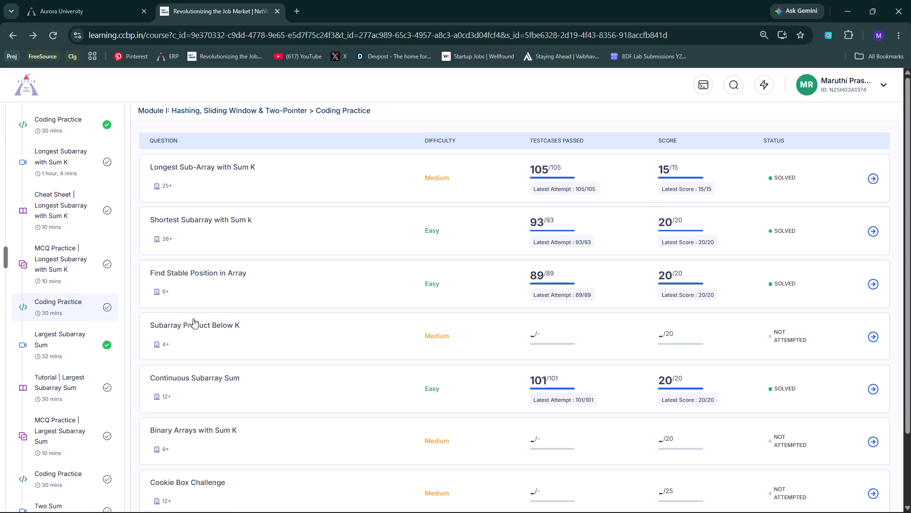
pyautogui.hotkey('alt', 'Tab')
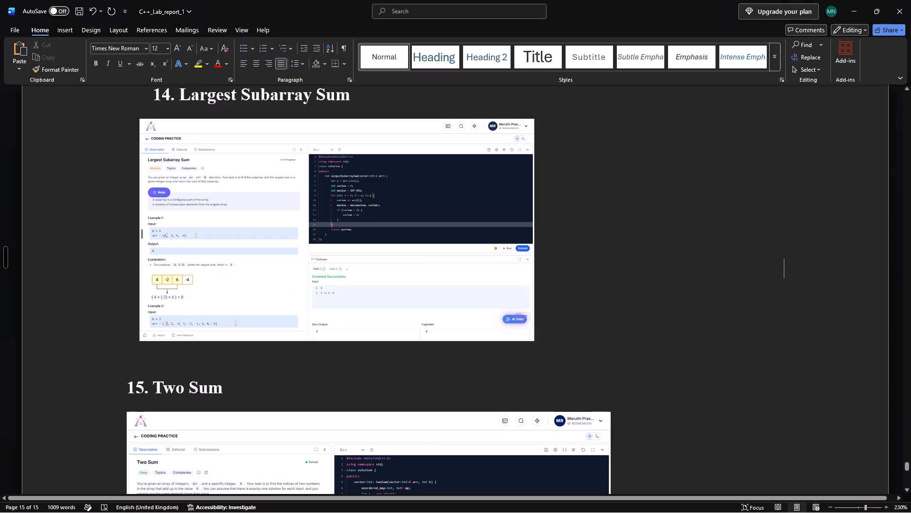
pyautogui.hotkey('alt', 'Tab')
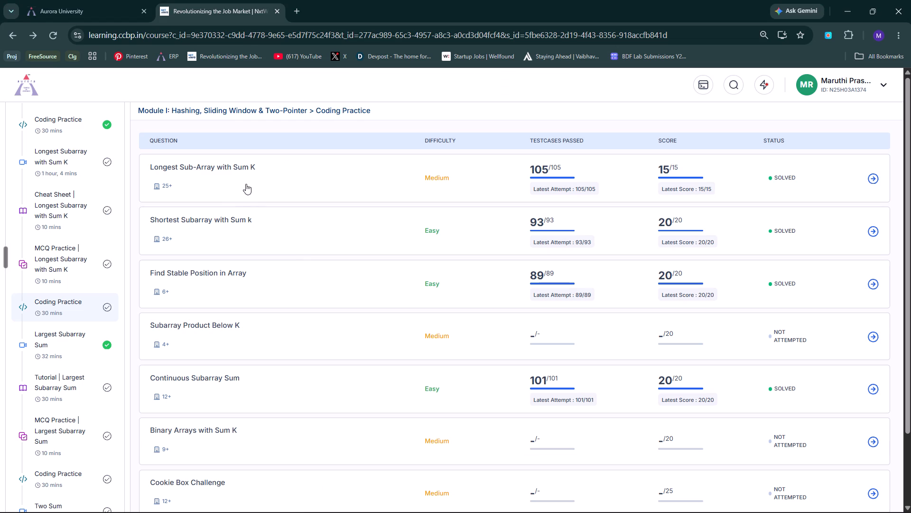
pyautogui.hotkey('alt', 'Tab')
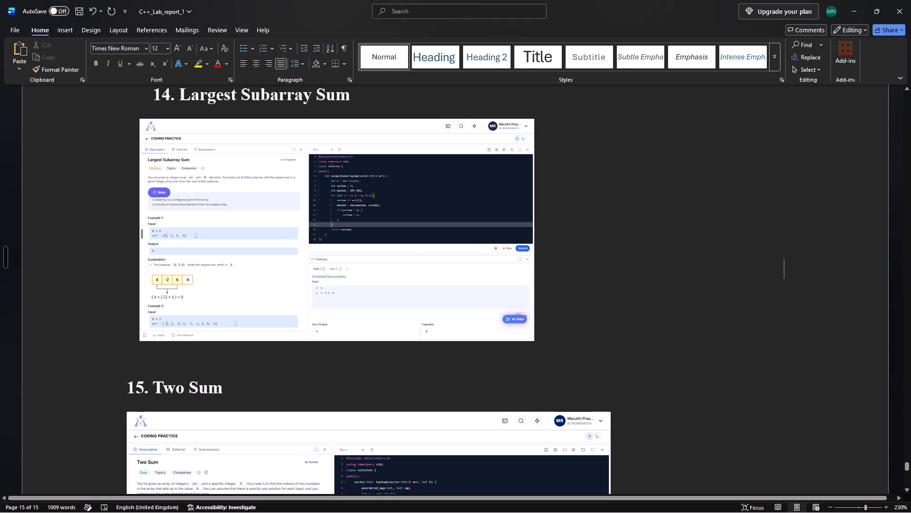
pyautogui.hotkey('alt', 'Tab')
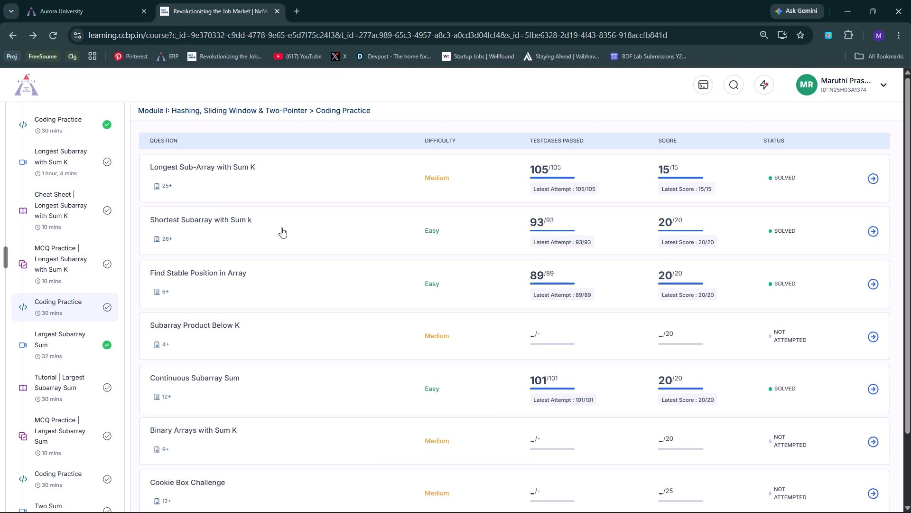
pyautogui.scroll(-1, 281, 228)
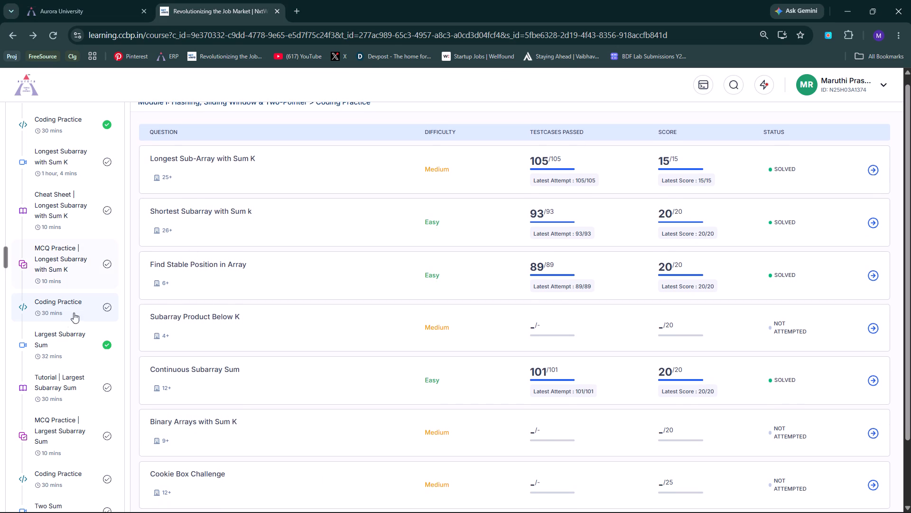
pyautogui.click(76, 472)
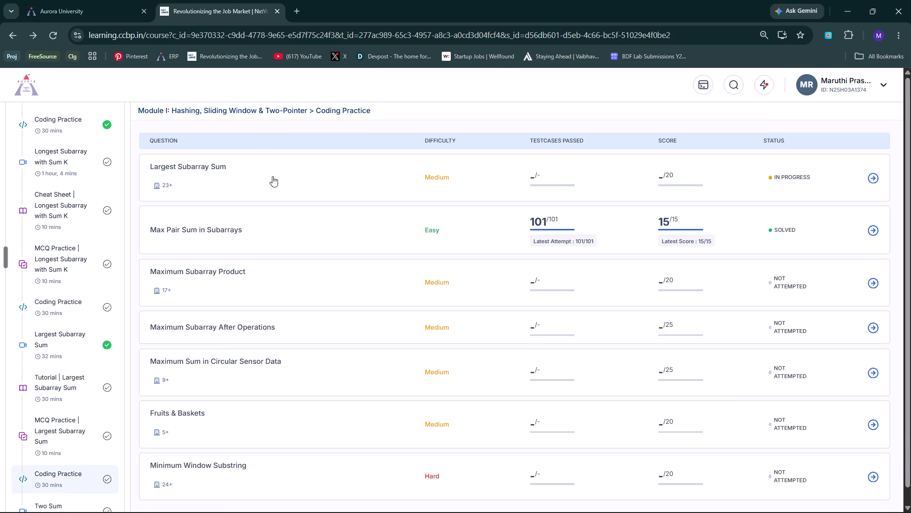
pyautogui.click(272, 176)
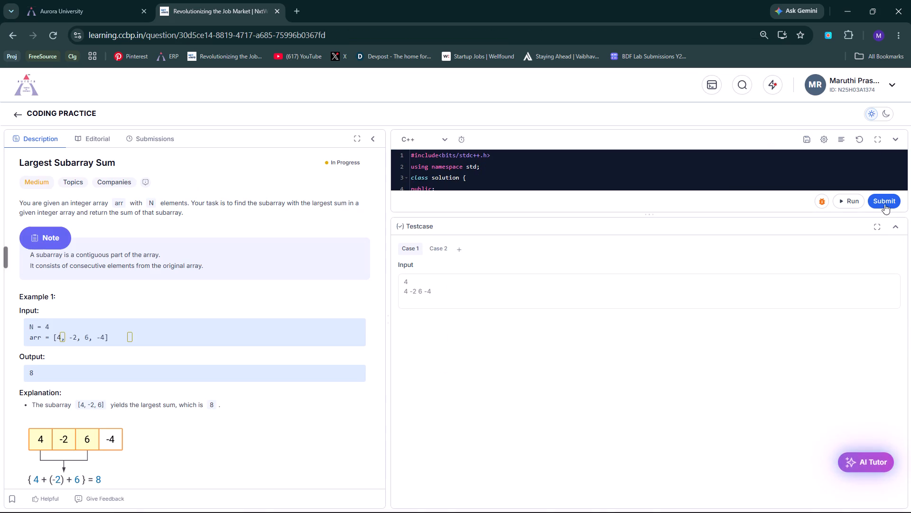
# Submit the Largest Subarray Sum solution and run it against the sample testcases.
pyautogui.click(882, 201)
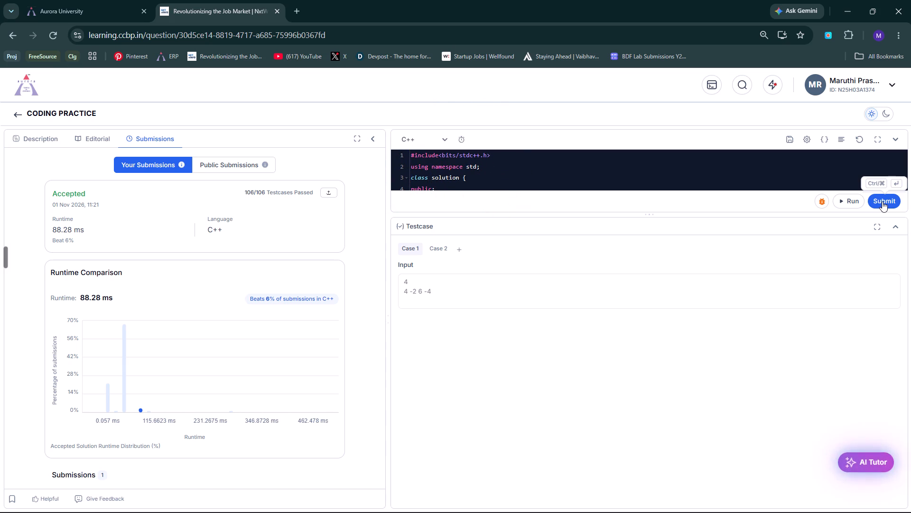
pyautogui.click(845, 204)
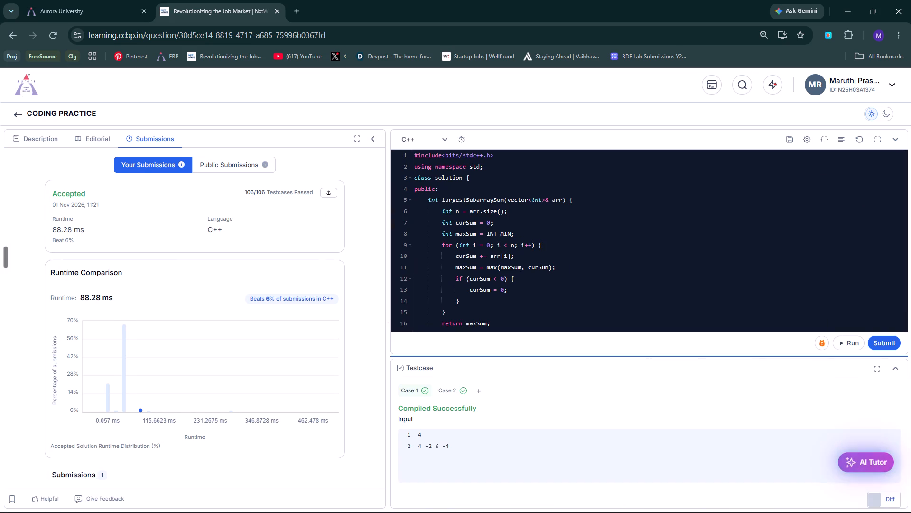
# Capture the Largest Subarray Sum test case area, including input, output and expected value, and paste the snip into the Word report.
pyautogui.moveTo(679, 356); pyautogui.dragTo(745, 192, button='right')
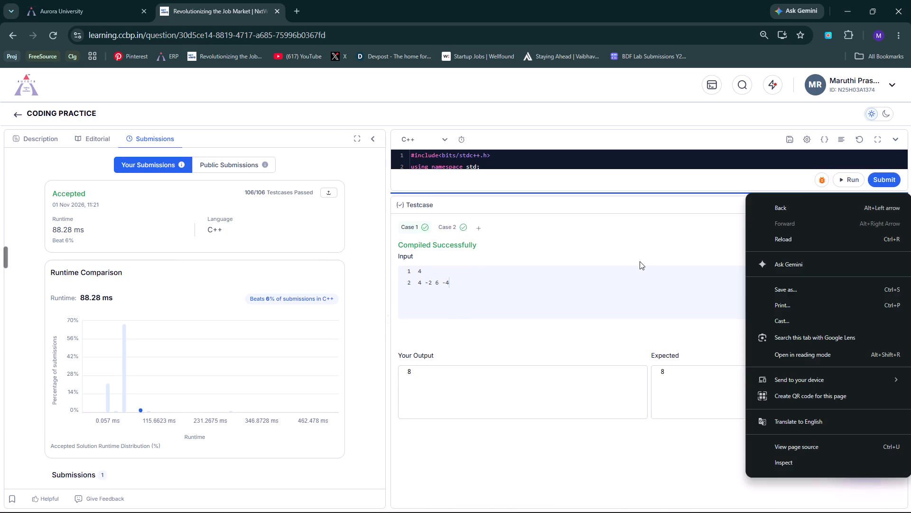
pyautogui.click(640, 261)
pyautogui.press('Print')
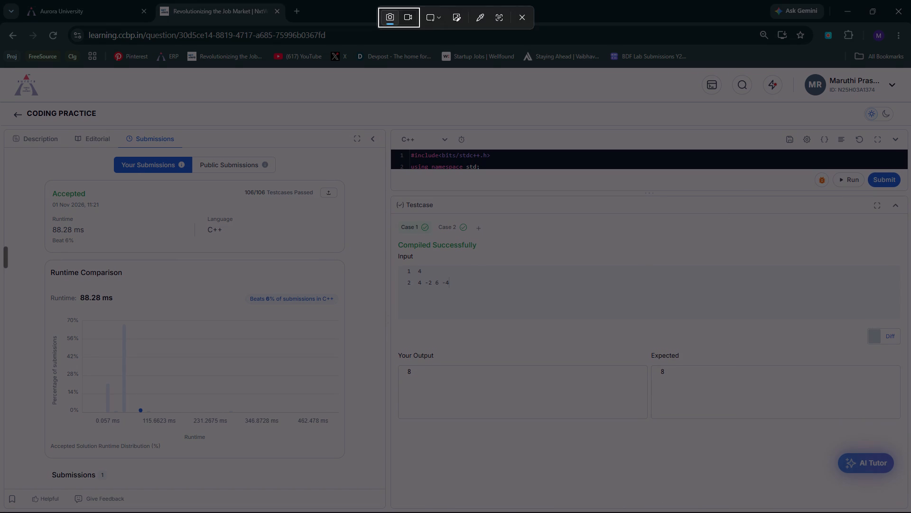
pyautogui.moveTo(393, 199); pyautogui.dragTo(588, 394)
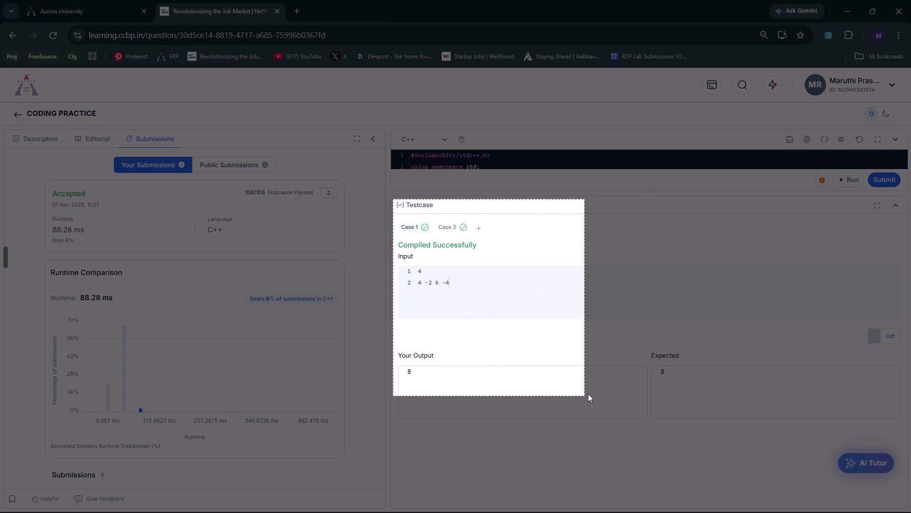
pyautogui.moveTo(588, 394); pyautogui.dragTo(685, 378)
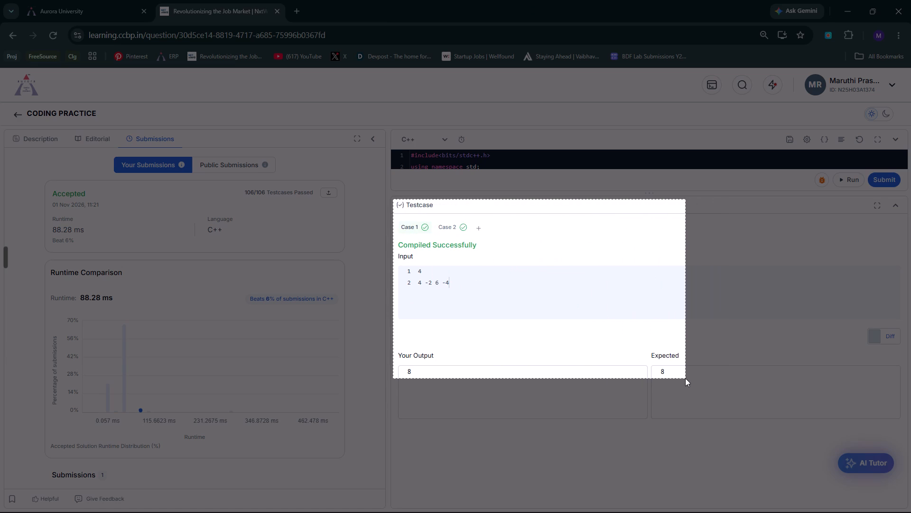
pyautogui.moveTo(685, 378); pyautogui.dragTo(684, 378)
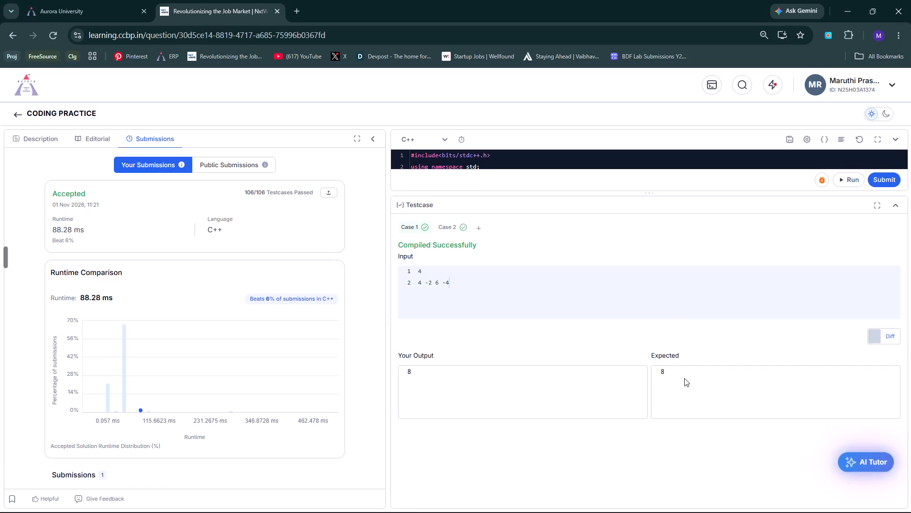
pyautogui.hotkey('alt', 'Tab')
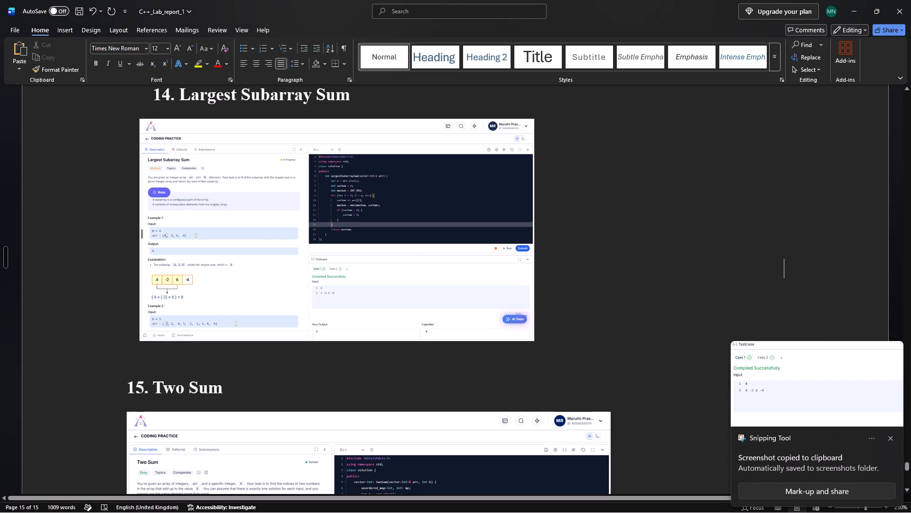
pyautogui.hotkey('ctrl', 'v')
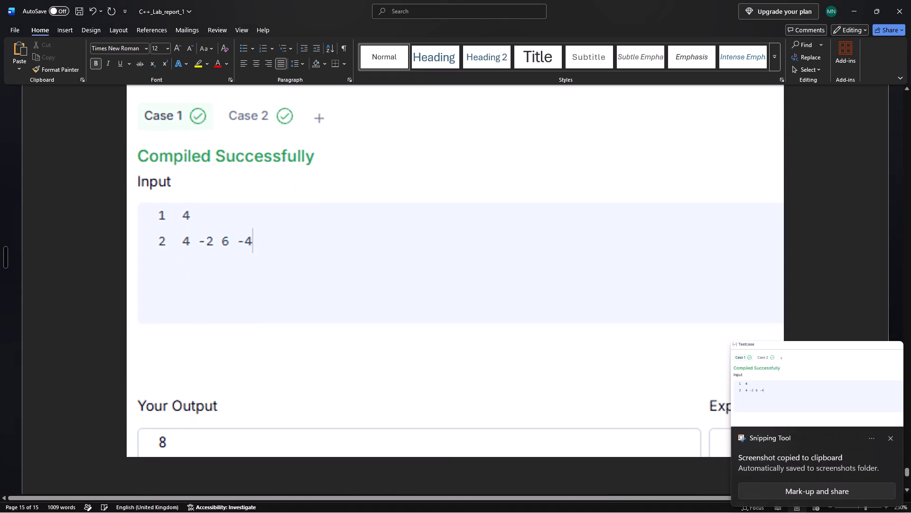
# Shrink the pasted output picture proportionally to about a third of its width and bring it up beside the Largest Subarray Sum problem picture.
pyautogui.click(425, 348)
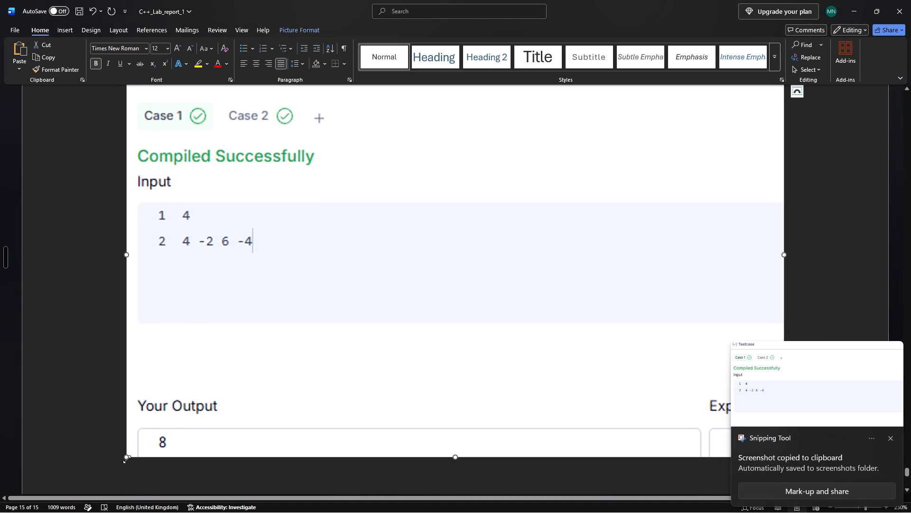
pyautogui.moveTo(127, 459); pyautogui.dragTo(515, 170)
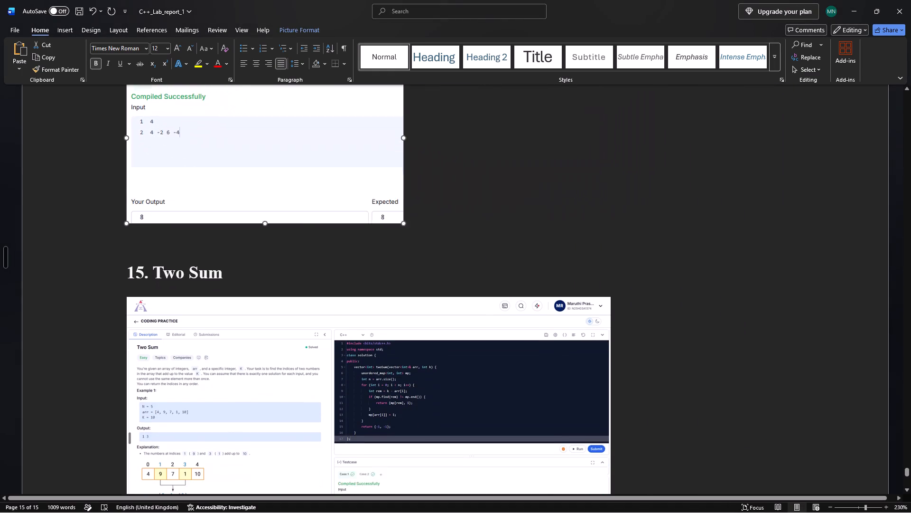
pyautogui.moveTo(515, 170); pyautogui.dragTo(639, 142)
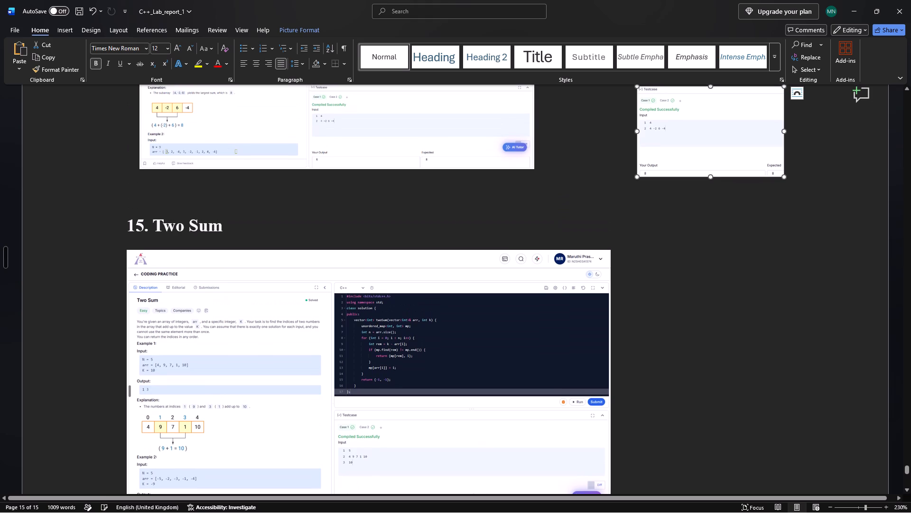
pyautogui.moveTo(638, 177); pyautogui.dragTo(608, 182)
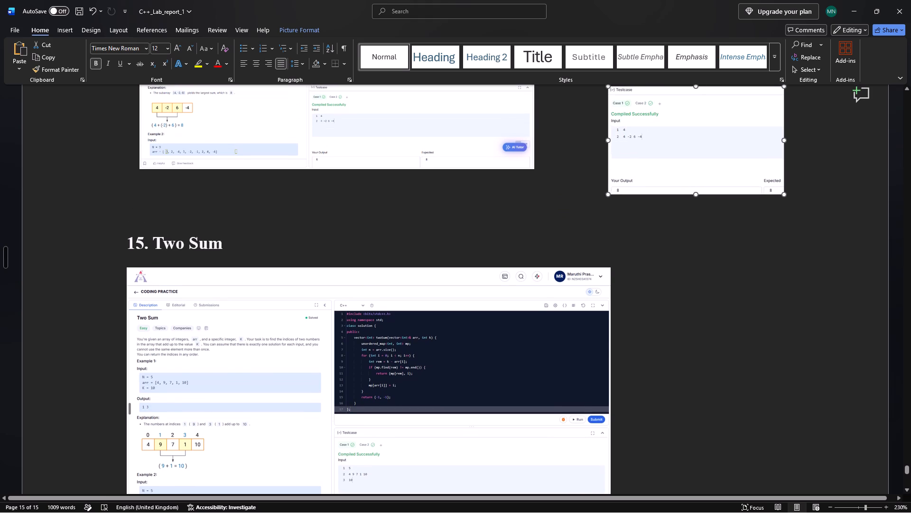
pyautogui.moveTo(608, 182); pyautogui.dragTo(558, 174)
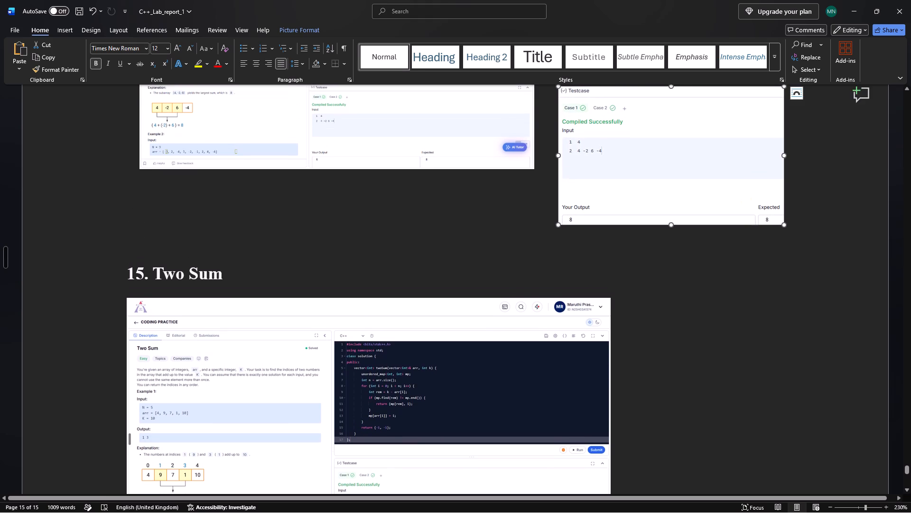
pyautogui.scroll(1, 541, 174)
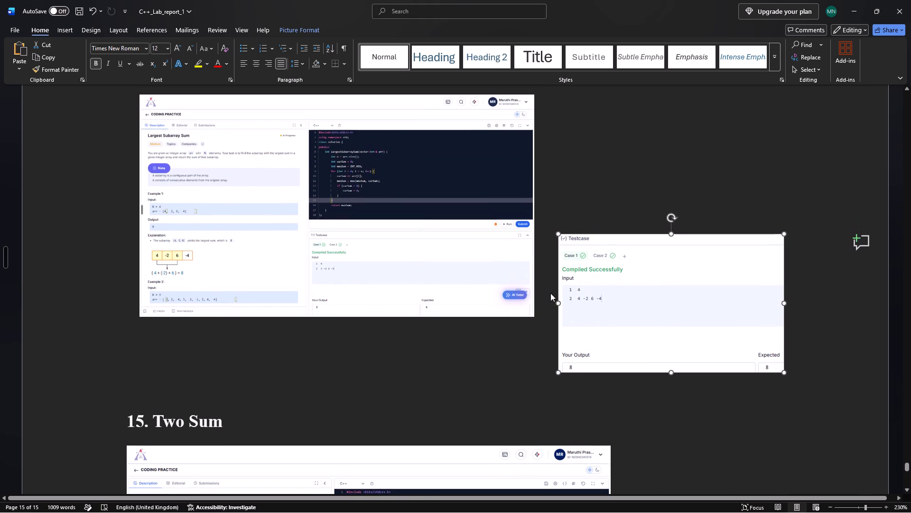
pyautogui.click(550, 293)
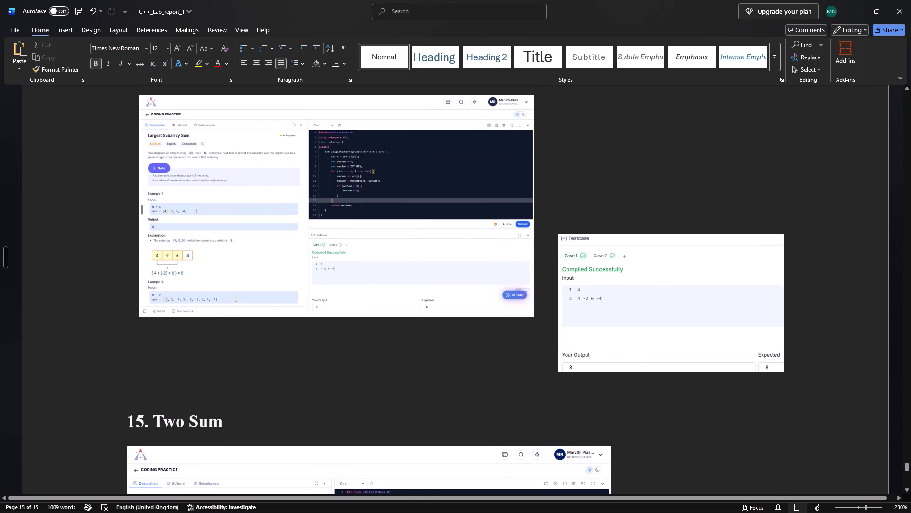
pyautogui.press('BackSpace')
pyautogui.press('BackSpace')
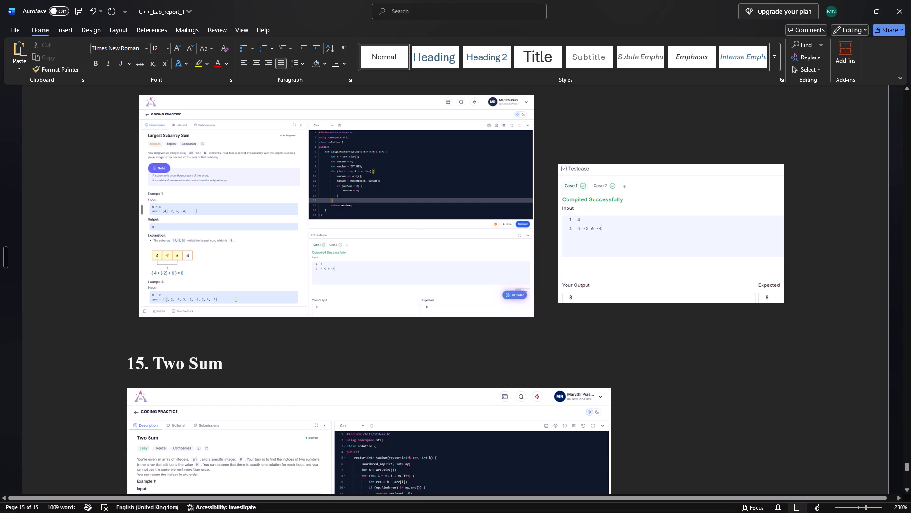
# Add a "Code :" line below the Largest Subarray Sum pictures.
pyautogui.click(800, 296)
pyautogui.press('Return')
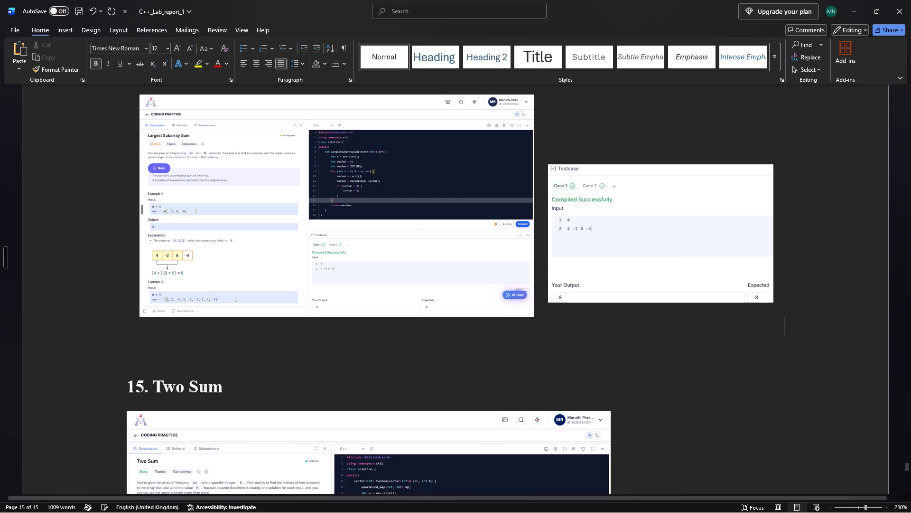
pyautogui.press('Return')
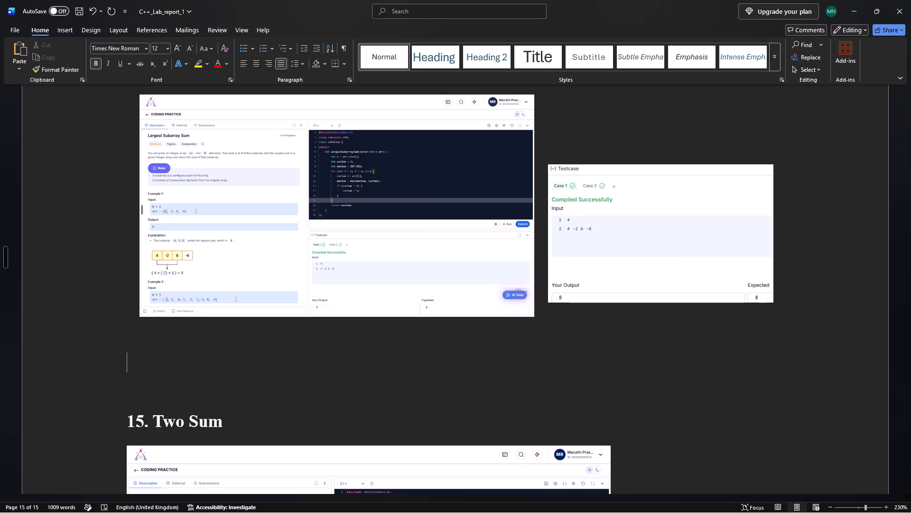
pyautogui.write('Code')
pyautogui.press('space')
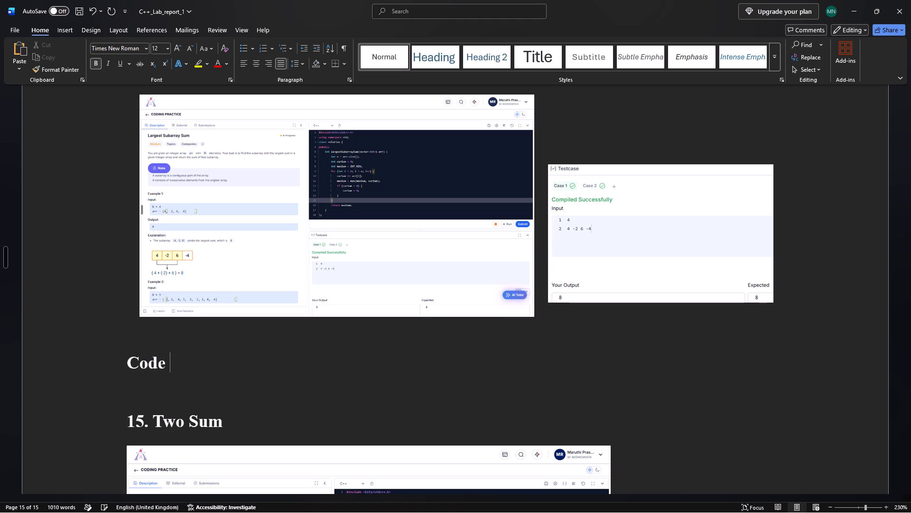
pyautogui.write(':')
pyautogui.press('space')
pyautogui.press('BackSpace')
pyautogui.press('BackSpace')
pyautogui.press('BackSpace')
pyautogui.press('space')
pyautogui.hotkey('shift', ':')
# Left-align the "Code :" line and start a new empty line below it.
pyautogui.moveTo(786, 362); pyautogui.dragTo(111, 361)
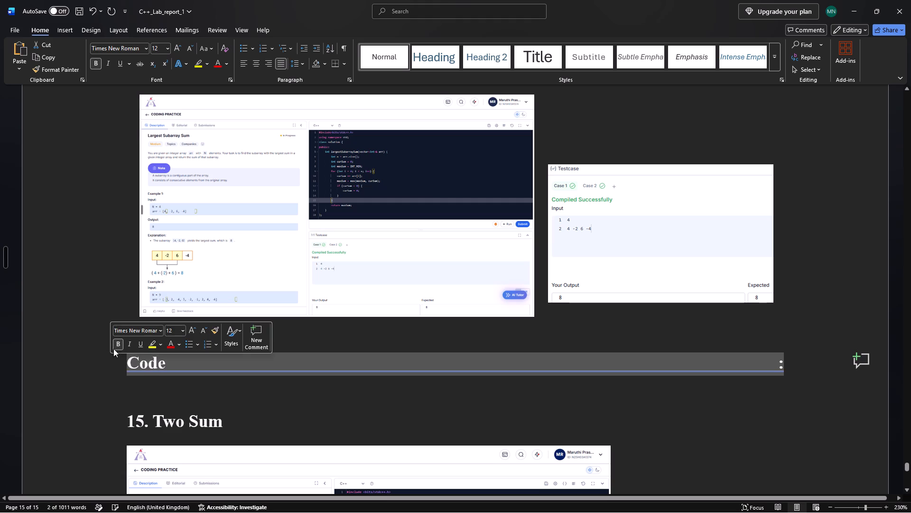
pyautogui.click(242, 61)
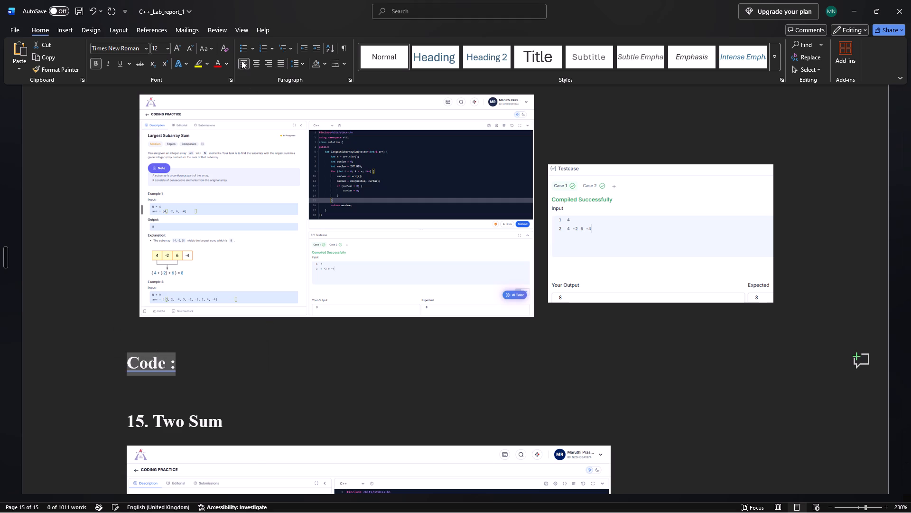
pyautogui.click(227, 351)
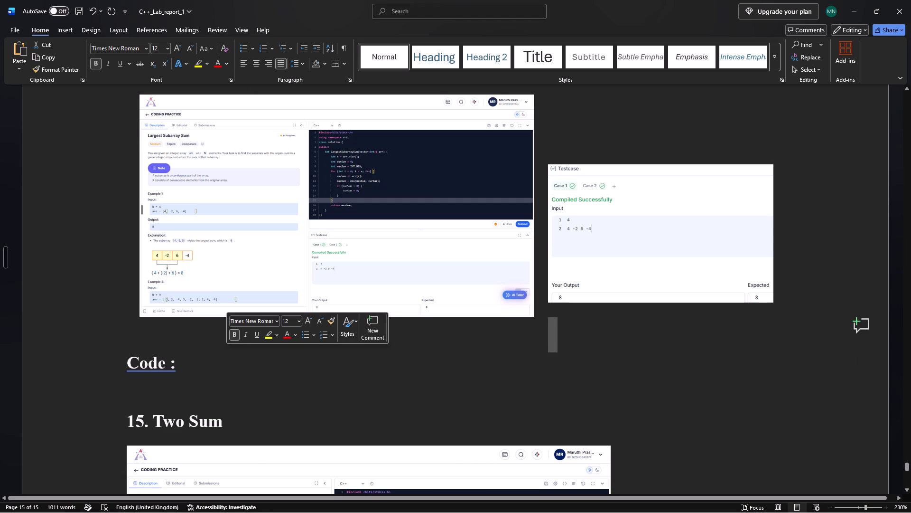
pyautogui.click(194, 367)
pyautogui.press('Return')
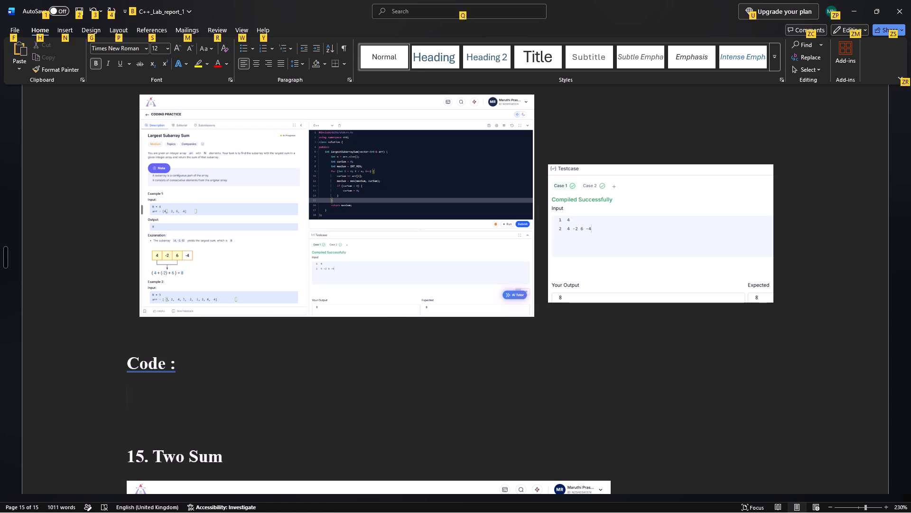
# Copy the complete Largest Subarray Sum solution class from the Chrome code editor and paste it under "Code :" in the Word report.
pyautogui.hotkey('alt', 'Tab')
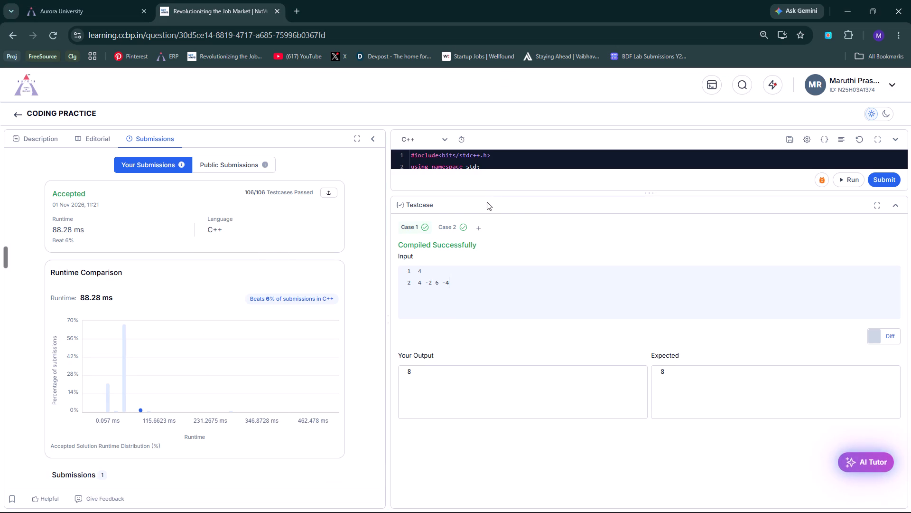
pyautogui.moveTo(485, 192); pyautogui.dragTo(486, 322)
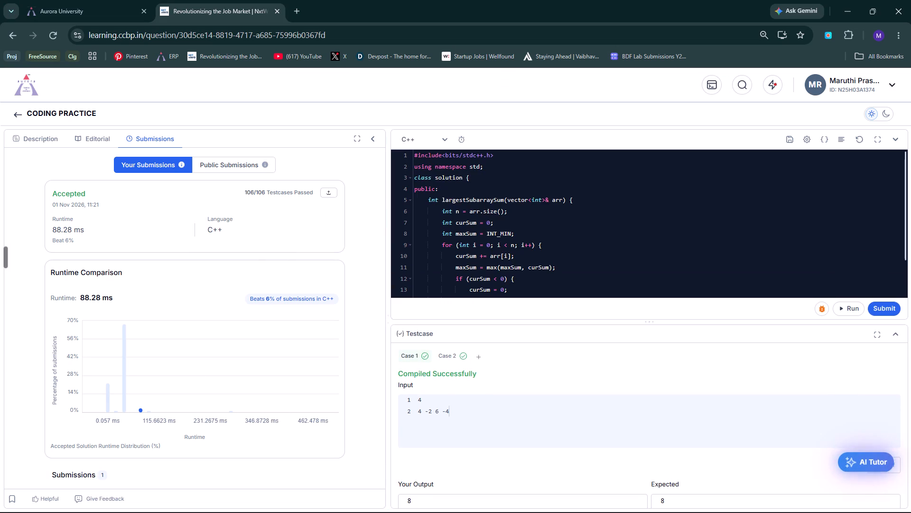
pyautogui.click(410, 179)
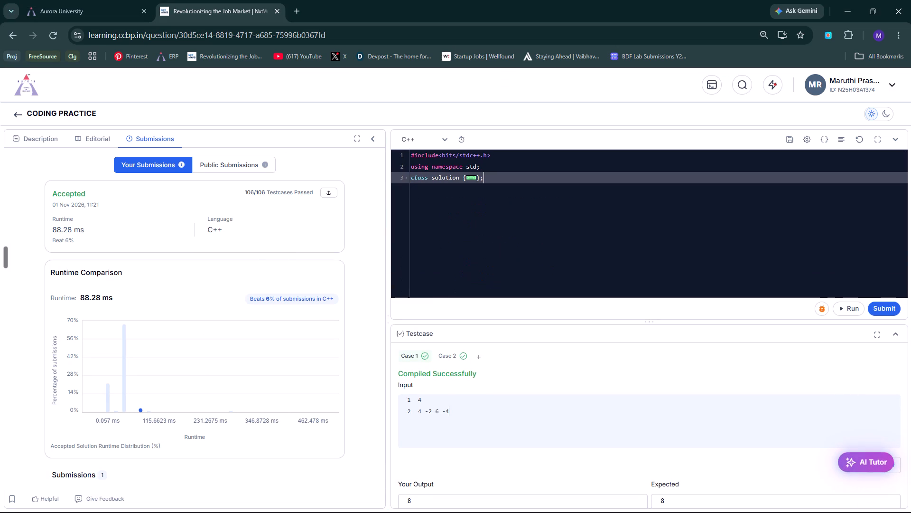
pyautogui.moveTo(411, 178); pyautogui.dragTo(490, 182)
pyautogui.hotkey('ctrl', 'c')
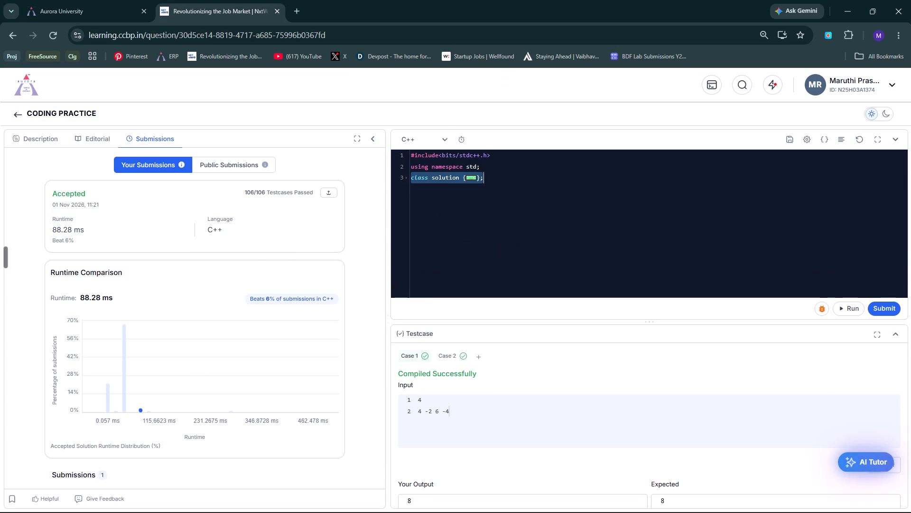
pyautogui.hotkey('alt', 'Tab')
pyautogui.hotkey('ctrl', 'v')
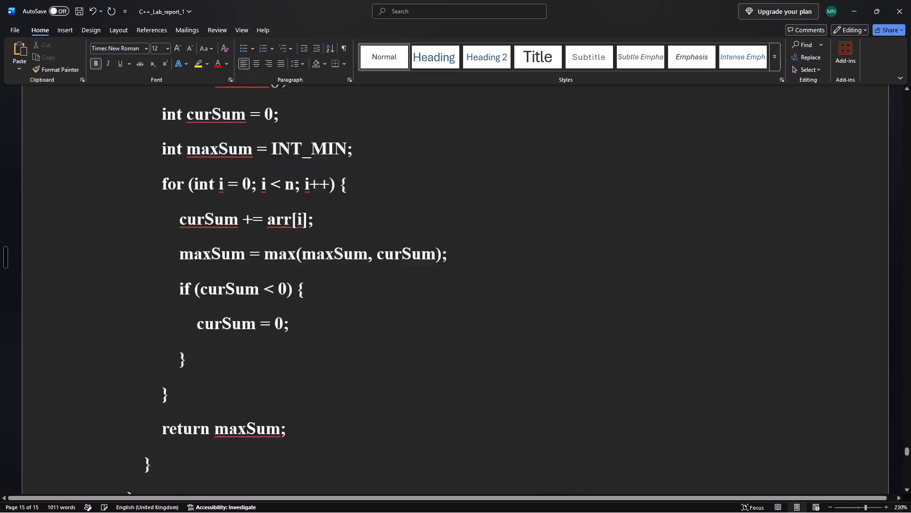
# Remove the bold from the pasted Largest Subarray Sum code below "Code :" and set its font size to 10.
pyautogui.moveTo(158, 461); pyautogui.dragTo(102, 327)
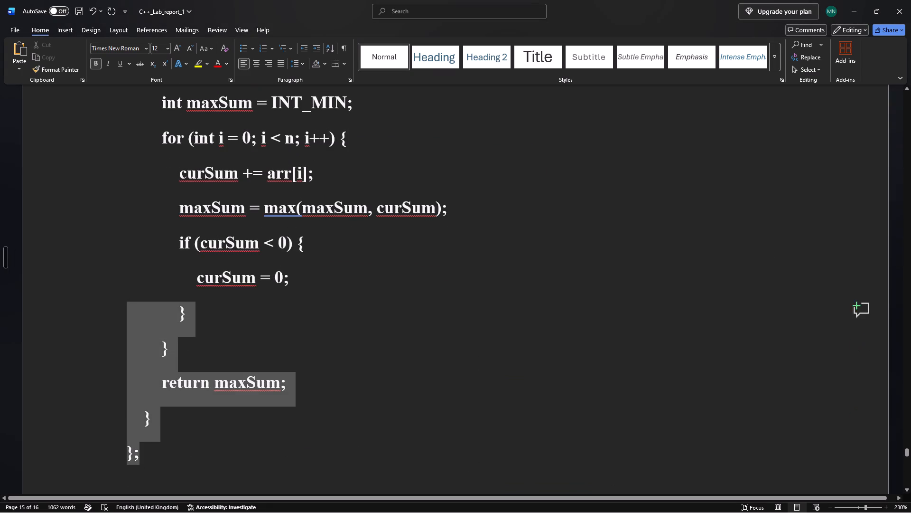
pyautogui.moveTo(102, 327); pyautogui.dragTo(131, 320)
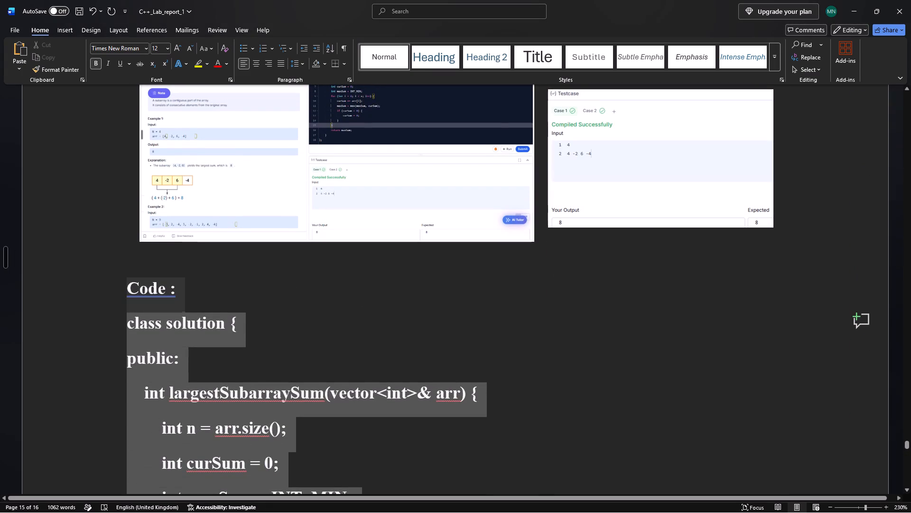
pyautogui.moveTo(131, 320); pyautogui.dragTo(128, 324)
pyautogui.click(137, 304)
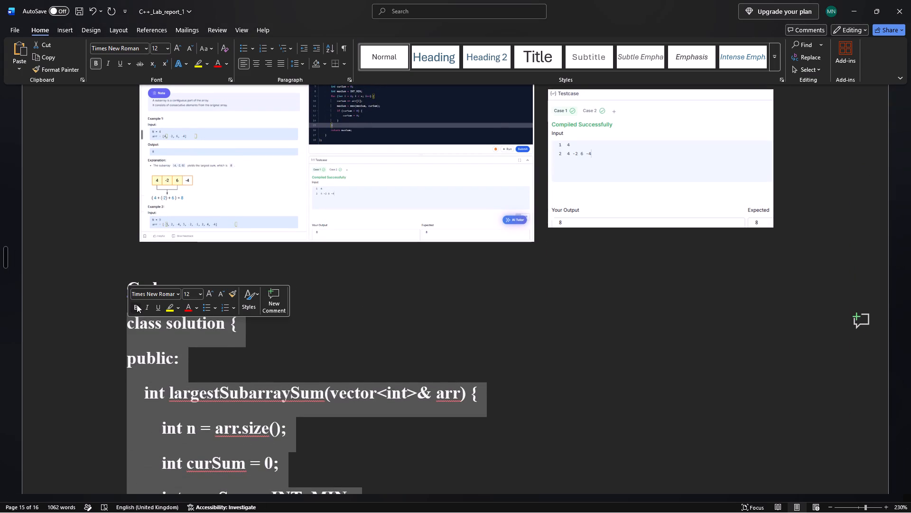
pyautogui.click(190, 294)
pyautogui.write('10')
pyautogui.press('Return')
pyautogui.click(271, 404)
# Shrink the Two Sum problem picture proportionally to about 70% of its width and add two spaces after it.
pyautogui.scroll(-1, 271, 404)
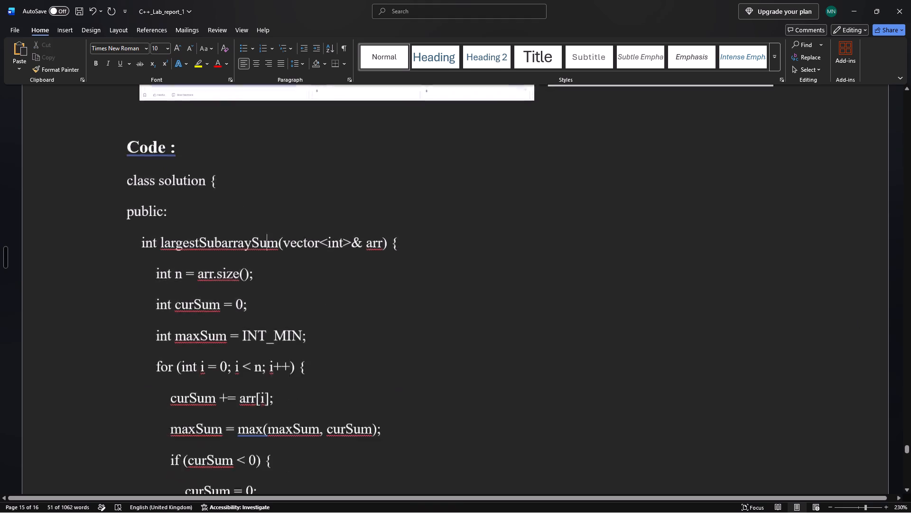
pyautogui.scroll(-3, 271, 404)
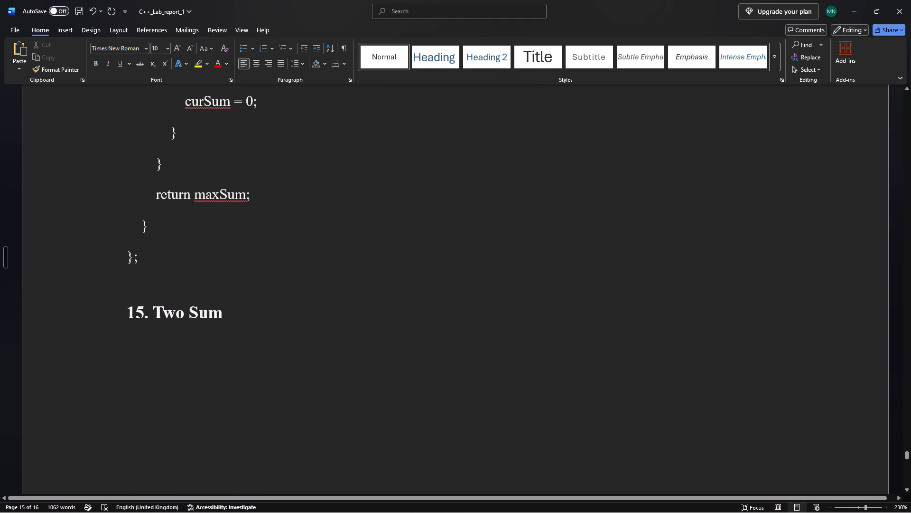
pyautogui.click(186, 279)
pyautogui.scroll(-3, 186, 279)
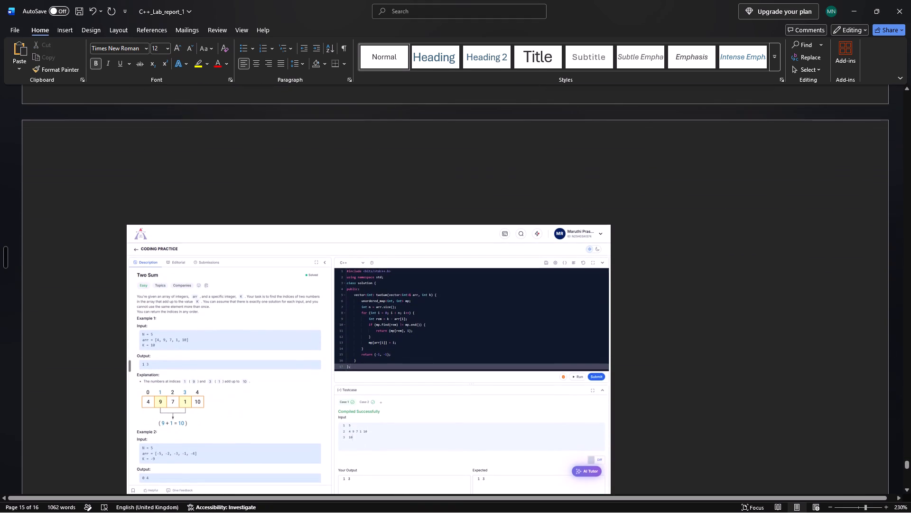
pyautogui.click(263, 353)
pyautogui.scroll(-1, 263, 353)
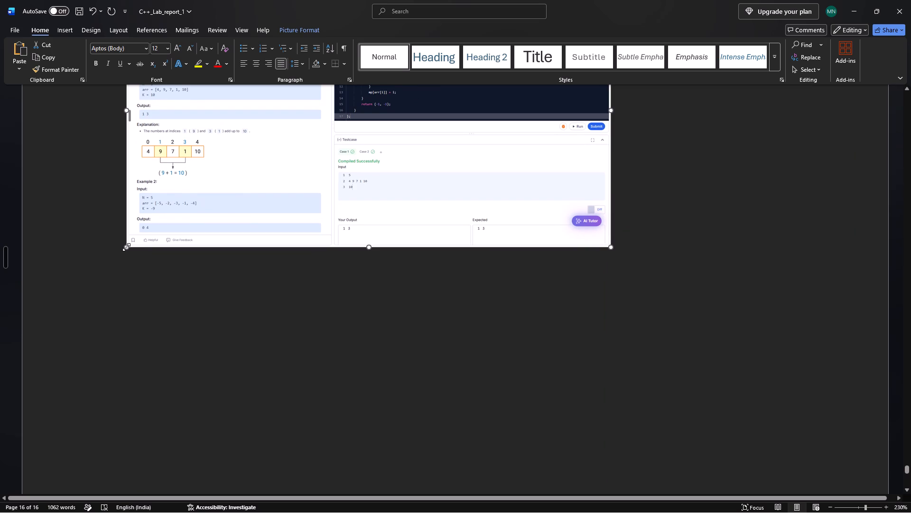
pyautogui.moveTo(126, 247); pyautogui.dragTo(271, 128)
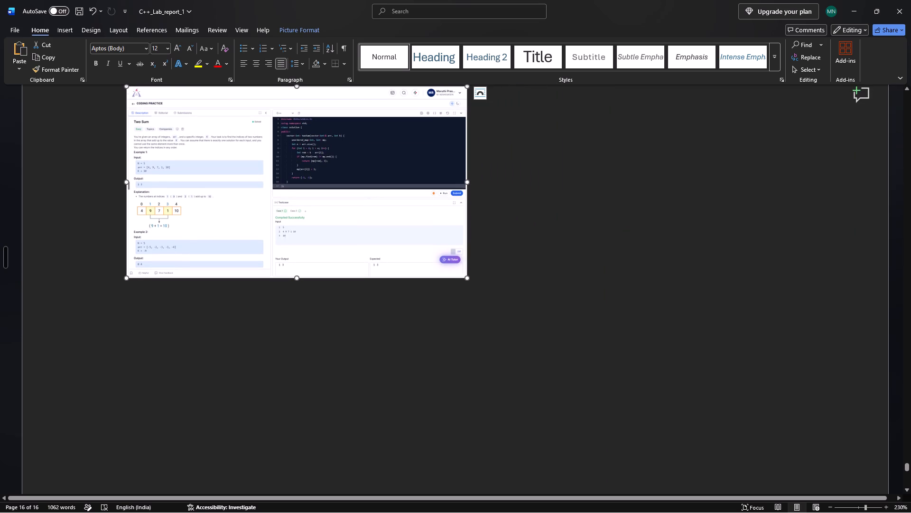
pyautogui.click(490, 269)
pyautogui.press('space')
pyautogui.press('space')
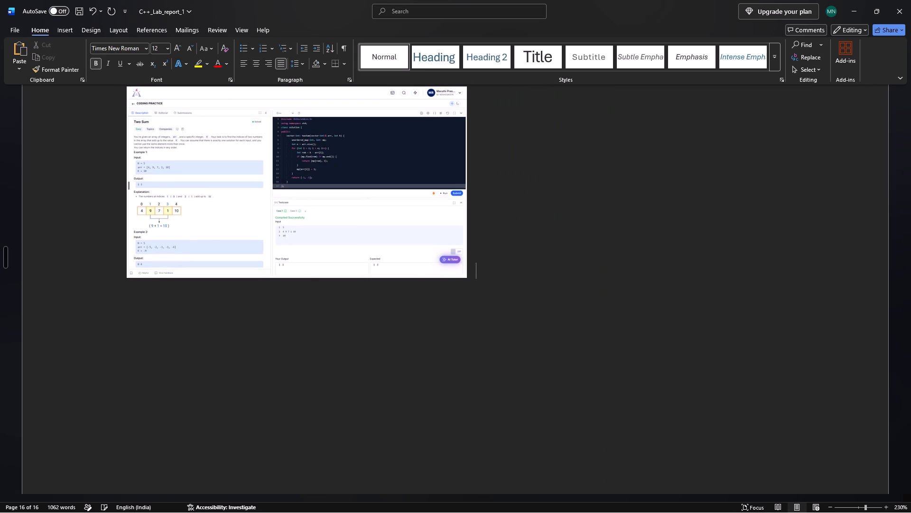
# In Chrome, open the Two Sum coding practice problem, run its C++ solution and enlarge the Testcase results area.
pyautogui.hotkey('alt', 'Tab')
pyautogui.hscroll(8, 260, 259)
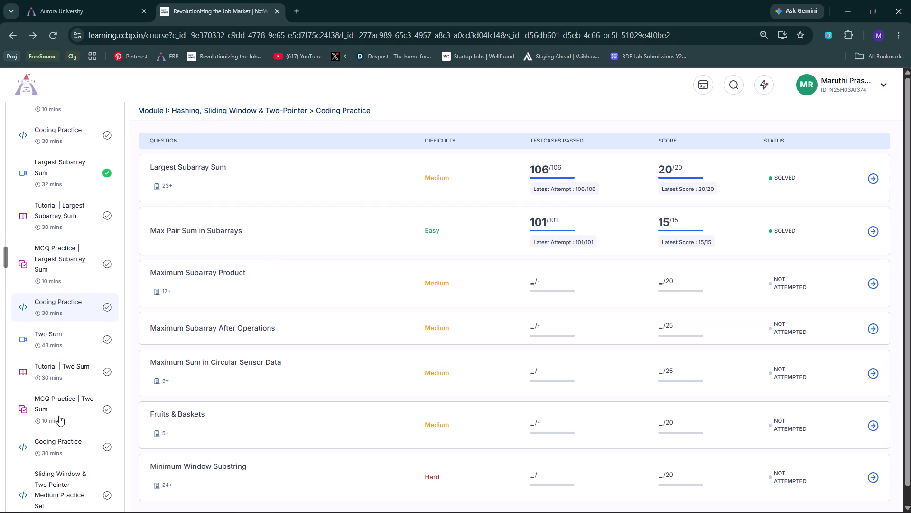
pyautogui.click(65, 455)
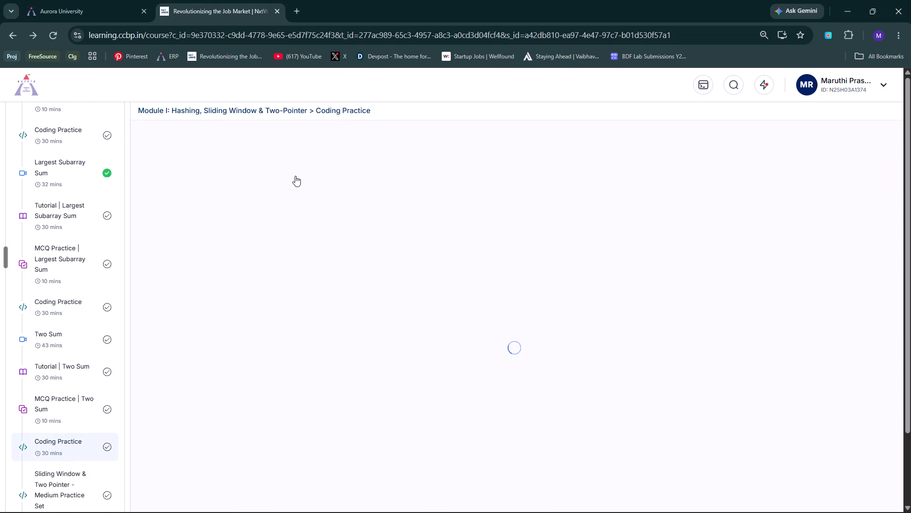
pyautogui.click(296, 176)
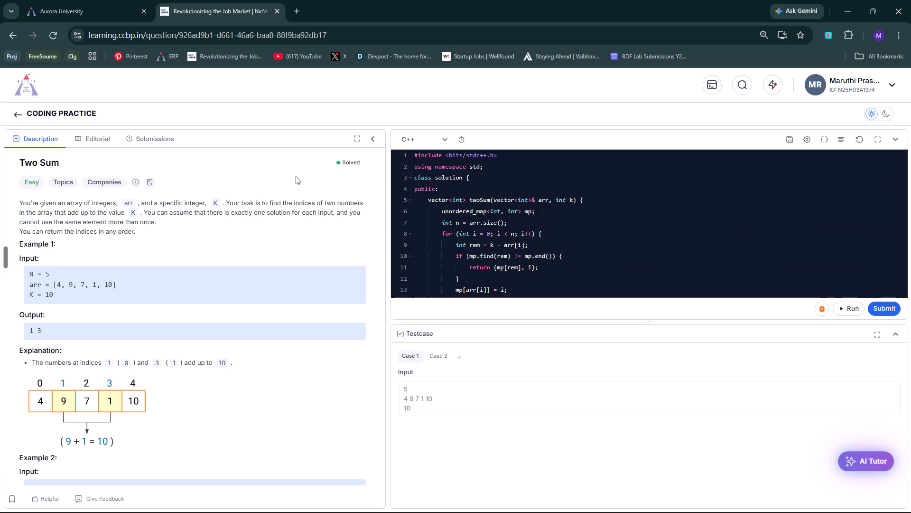
pyautogui.click(848, 304)
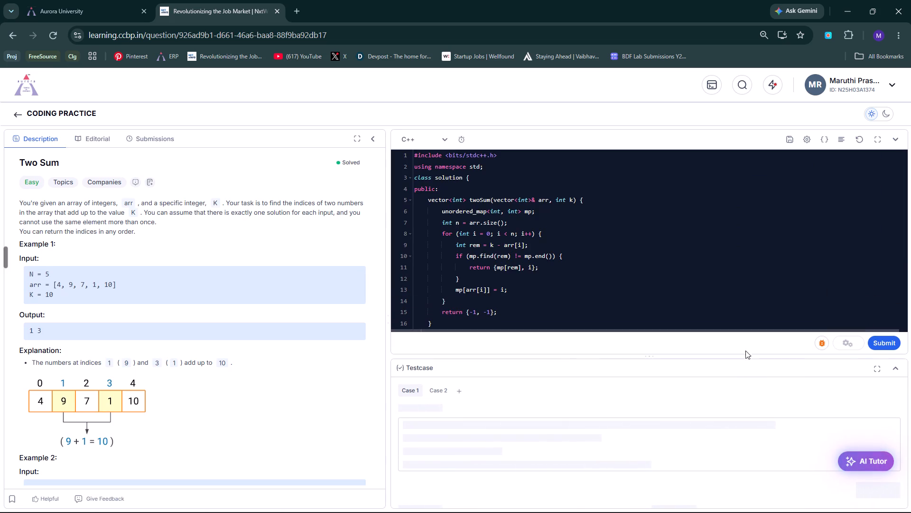
pyautogui.moveTo(745, 354); pyautogui.dragTo(750, 261, button='right')
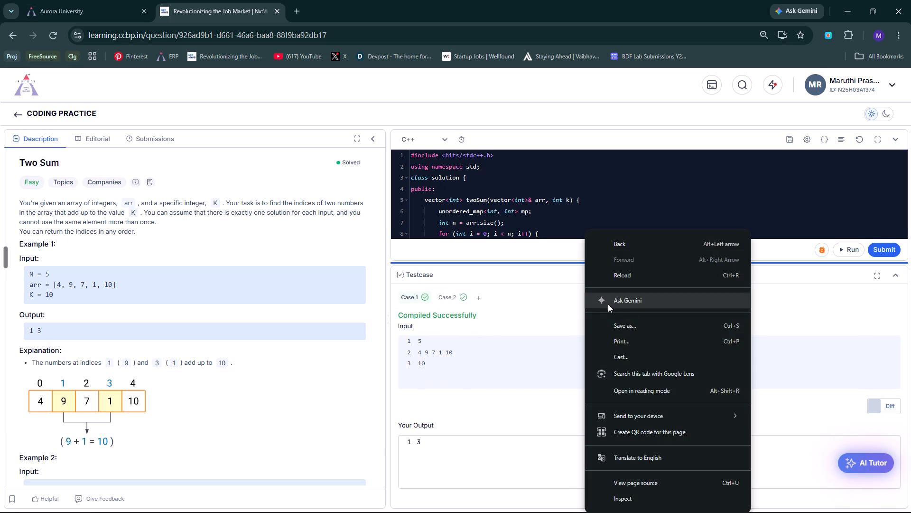
pyautogui.click(518, 285)
# Capture the Two Sum test results from the Testcase heading to the output values and paste them beside the problem picture in Word.
pyautogui.press('Print')
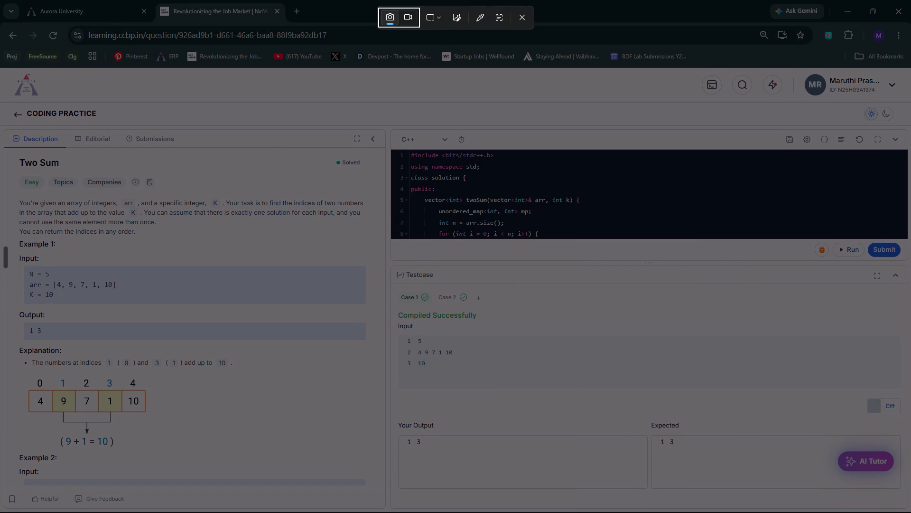
pyautogui.moveTo(393, 268); pyautogui.dragTo(622, 431)
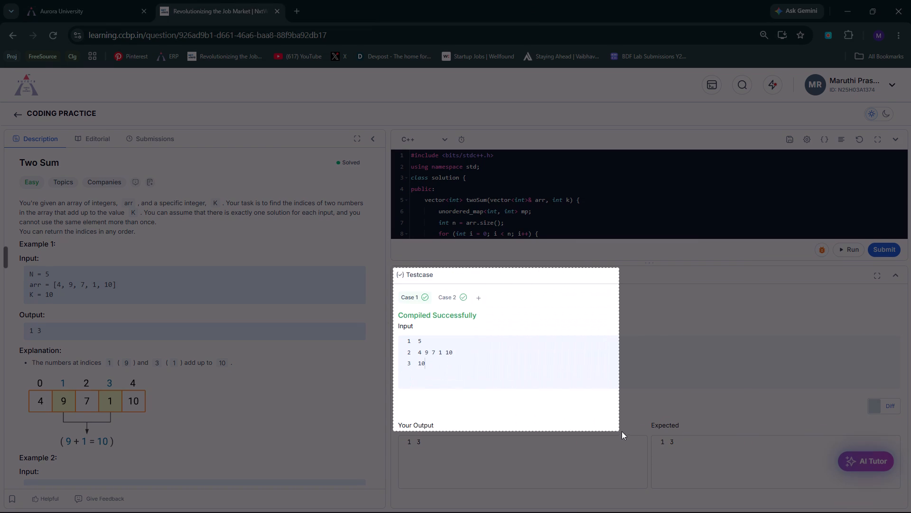
pyautogui.moveTo(622, 431); pyautogui.dragTo(695, 448)
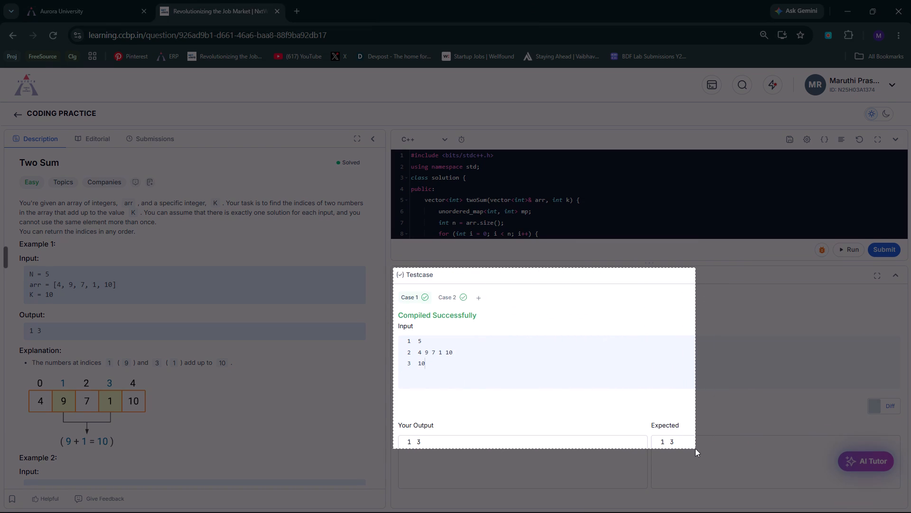
pyautogui.moveTo(695, 448); pyautogui.dragTo(685, 447)
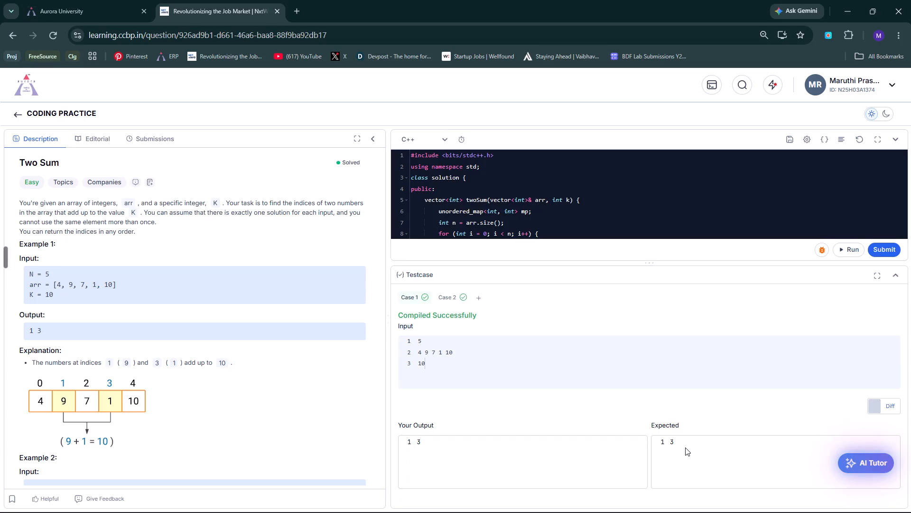
pyautogui.hotkey('alt', 'Tab')
pyautogui.hotkey('ctrl', 'v')
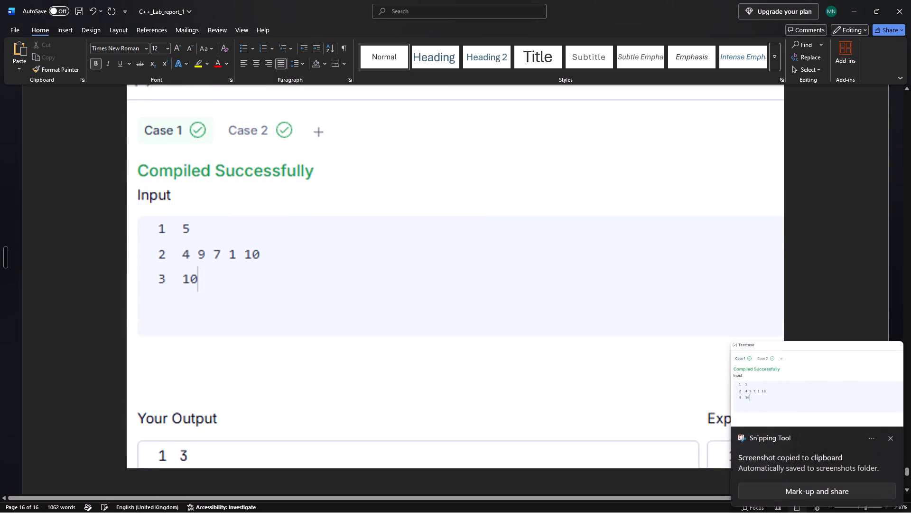
# Shrink the pasted Two Sum output picture proportionally to about two-fifths of its width so it sits beside the problem picture.
pyautogui.click(426, 351)
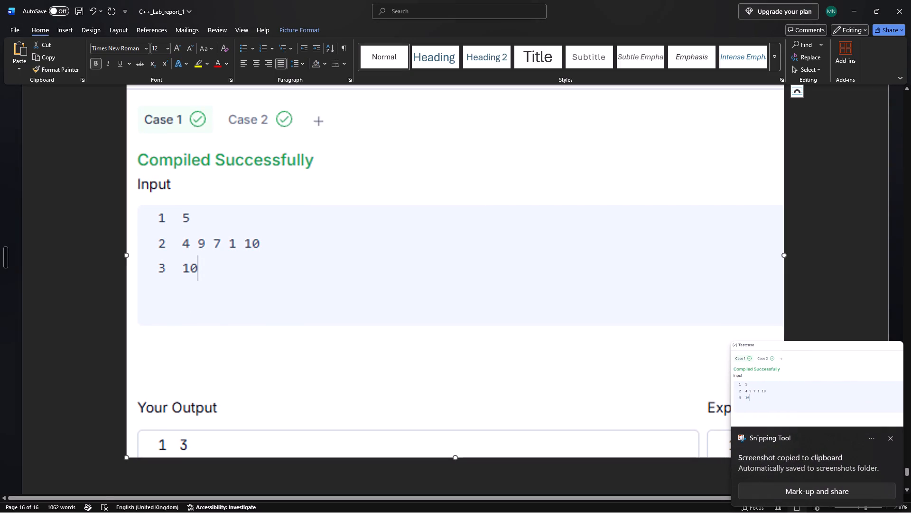
pyautogui.moveTo(128, 458); pyautogui.dragTo(451, 181)
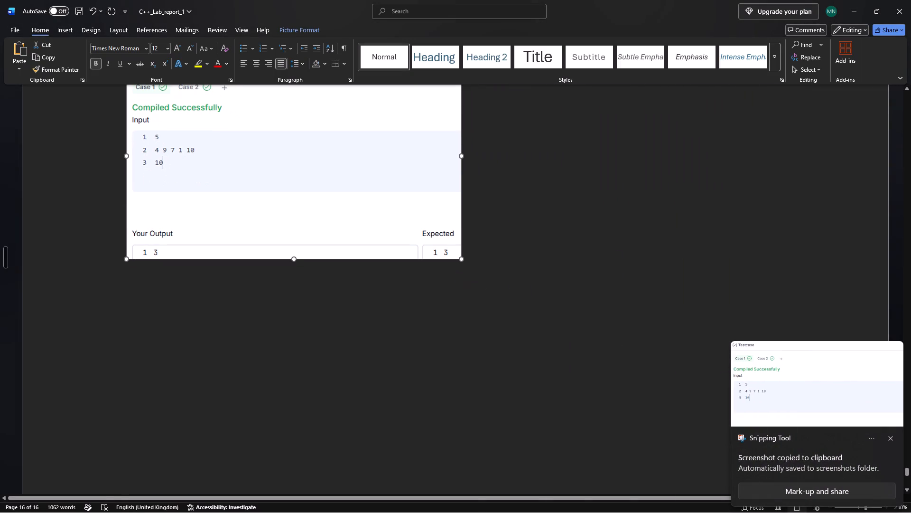
pyautogui.moveTo(128, 259); pyautogui.dragTo(208, 176)
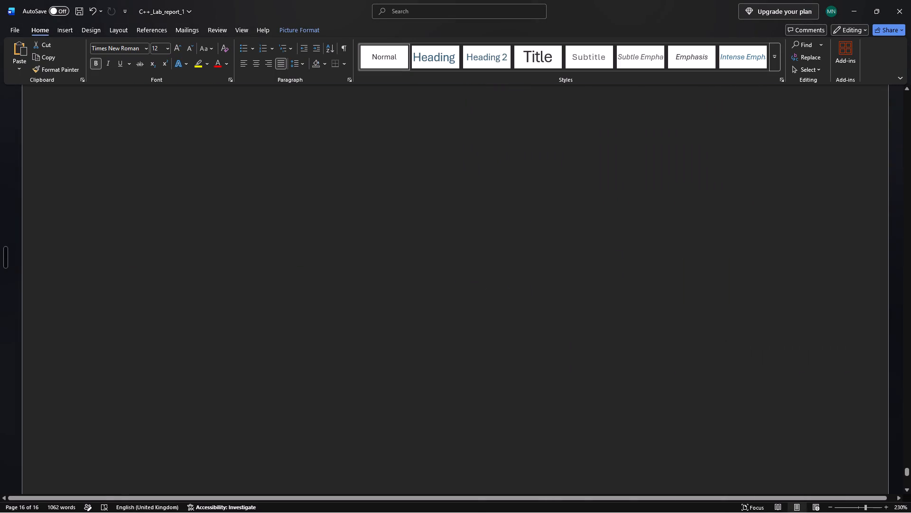
pyautogui.moveTo(208, 176); pyautogui.dragTo(225, 162)
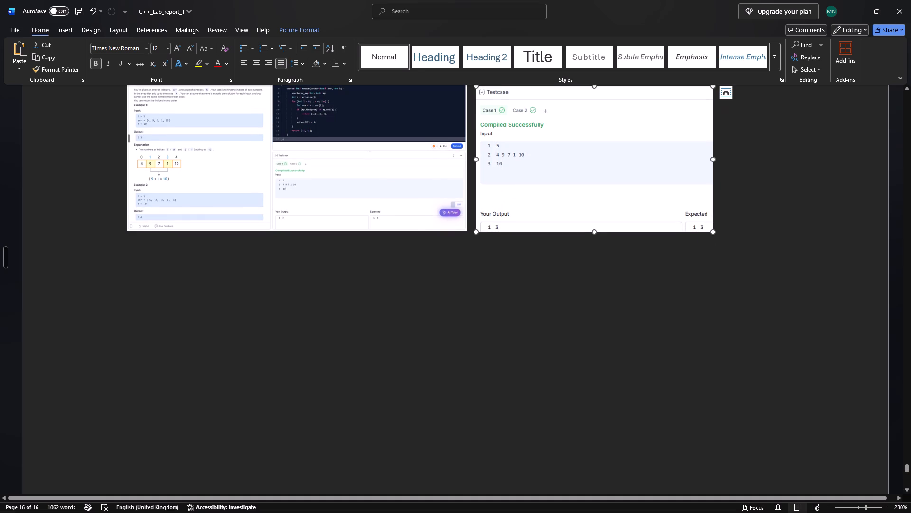
pyautogui.moveTo(713, 233); pyautogui.dragTo(746, 233)
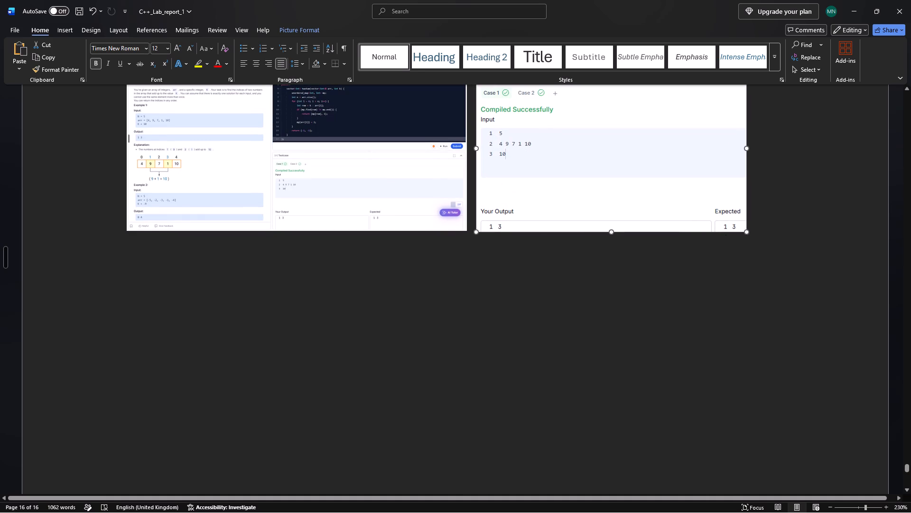
pyautogui.scroll(1, 579, 273)
# Add a "Code :" line below the Two Sum pictures and start a new empty line under it.
pyautogui.click(753, 367)
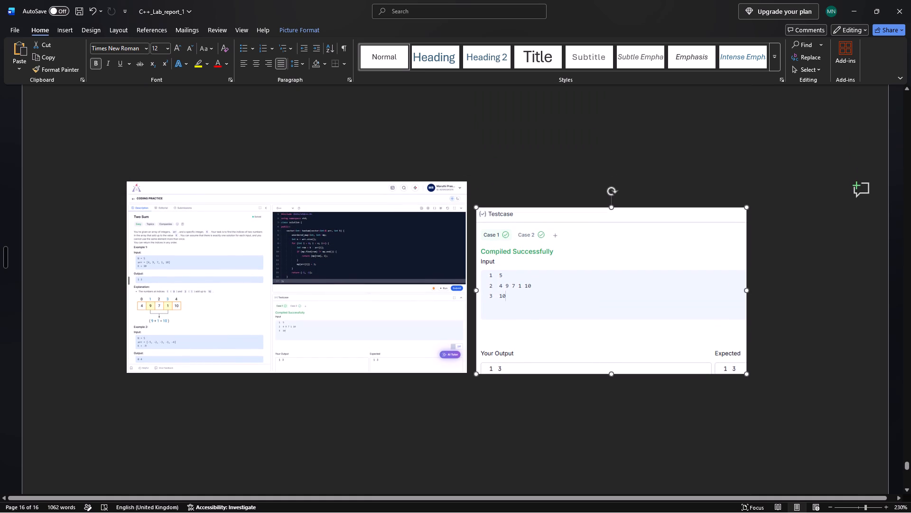
pyautogui.press('Return')
pyautogui.press('Return')
pyautogui.press('BackSpace')
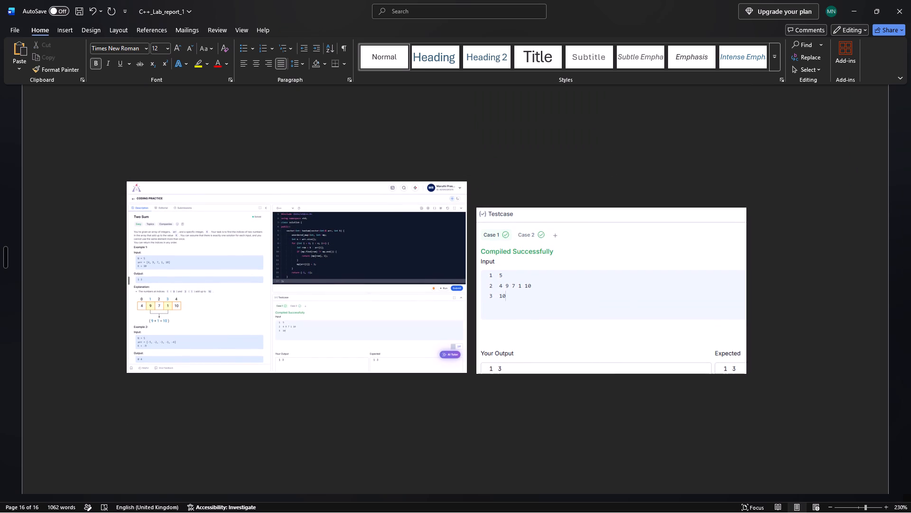
pyautogui.write('Code :')
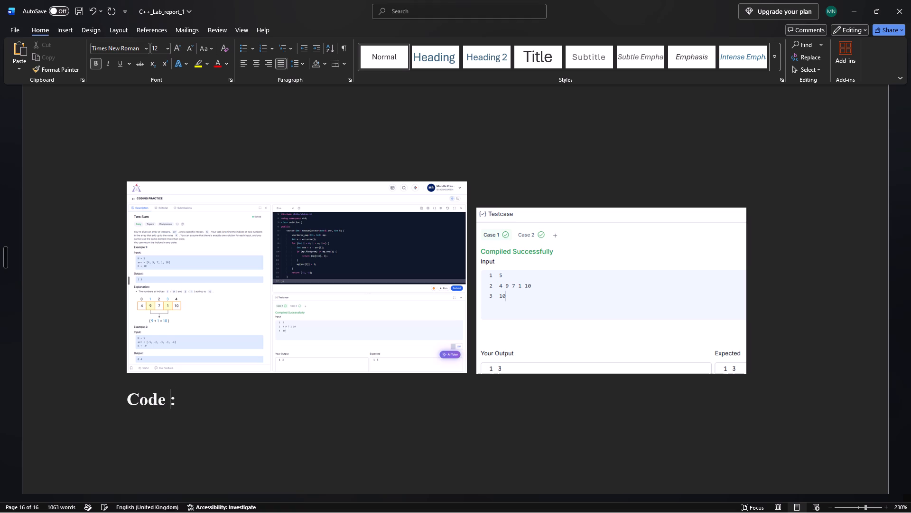
pyautogui.press('space')
pyautogui.press('Return')
# Copy the complete Two Sum solution class from the Chrome code editor and paste it under "Code :" in the Word report.
pyautogui.hotkey('alt', 'Tab')
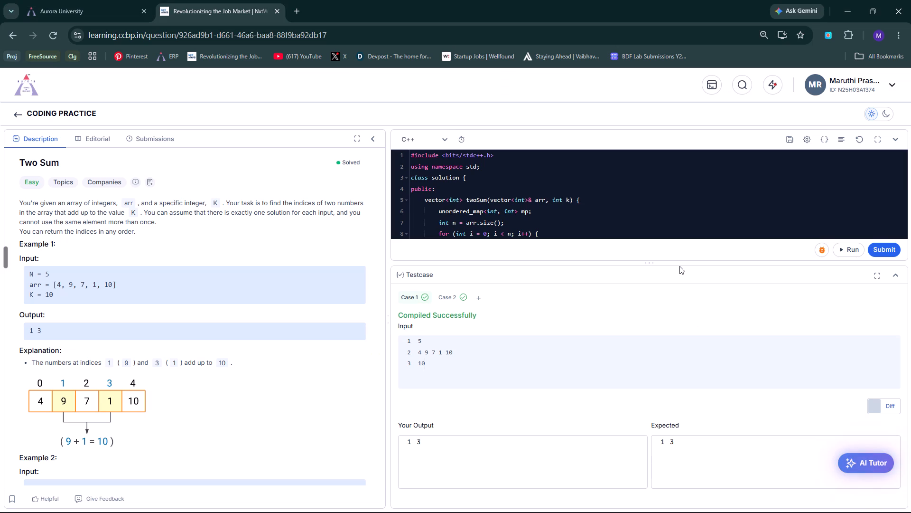
pyautogui.click(406, 178)
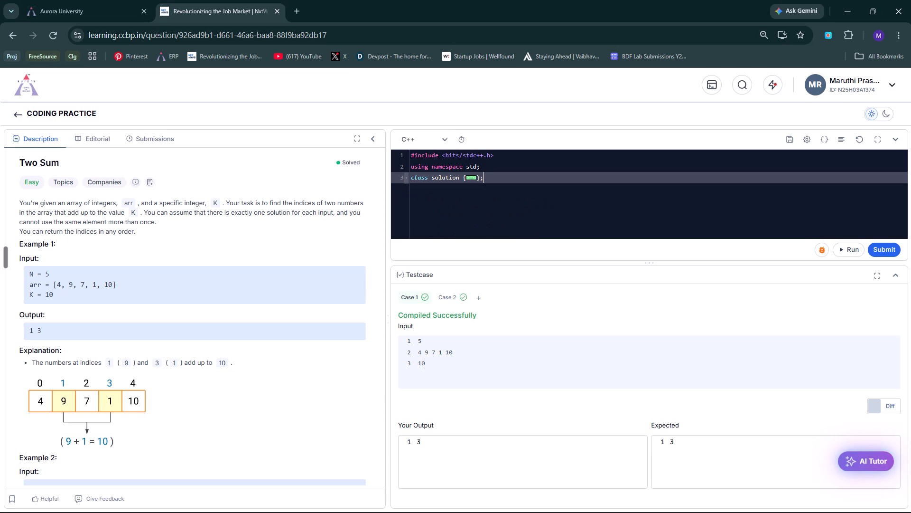
pyautogui.click(409, 179)
pyautogui.moveTo(411, 178); pyautogui.dragTo(499, 183)
pyautogui.hotkey('ctrl', 'c')
pyautogui.hotkey('alt', 'Tab')
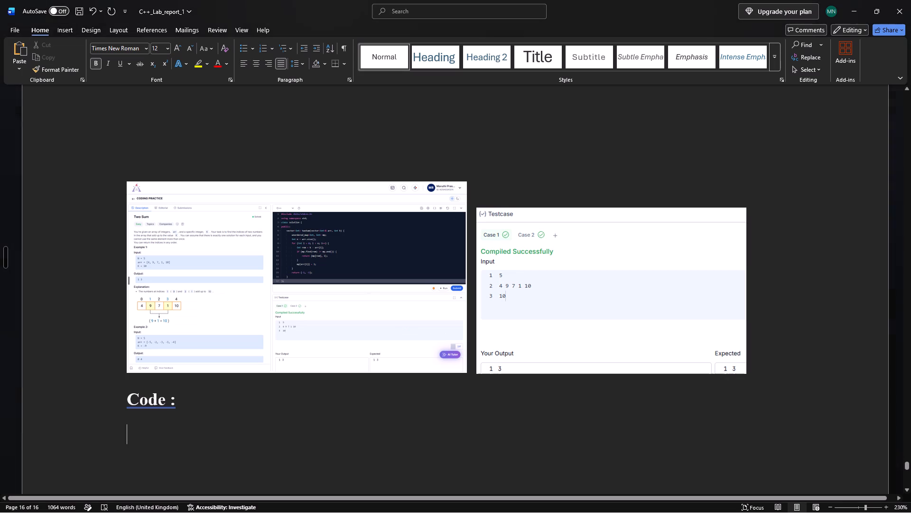
pyautogui.hotkey('ctrl', 'v')
# Remove the bold from the pasted Two Sum code and set its font size to 10.
pyautogui.moveTo(175, 455); pyautogui.dragTo(121, 324)
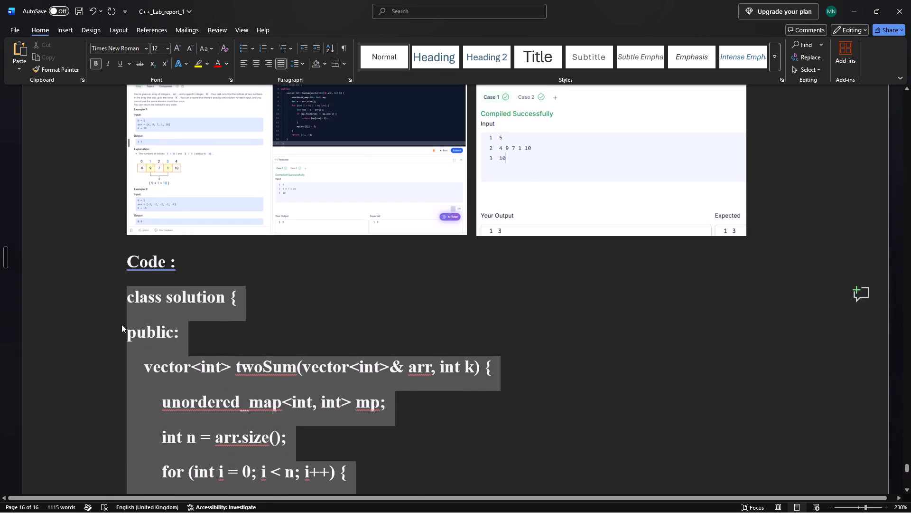
pyautogui.moveTo(121, 324); pyautogui.dragTo(127, 297)
pyautogui.click(133, 278)
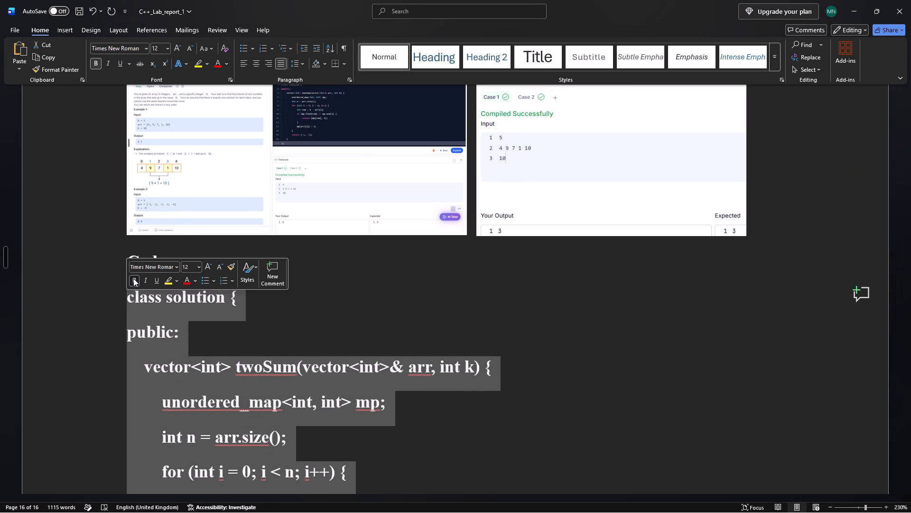
pyautogui.click(189, 266)
pyautogui.write('10')
pyautogui.press('Return')
pyautogui.click(414, 423)
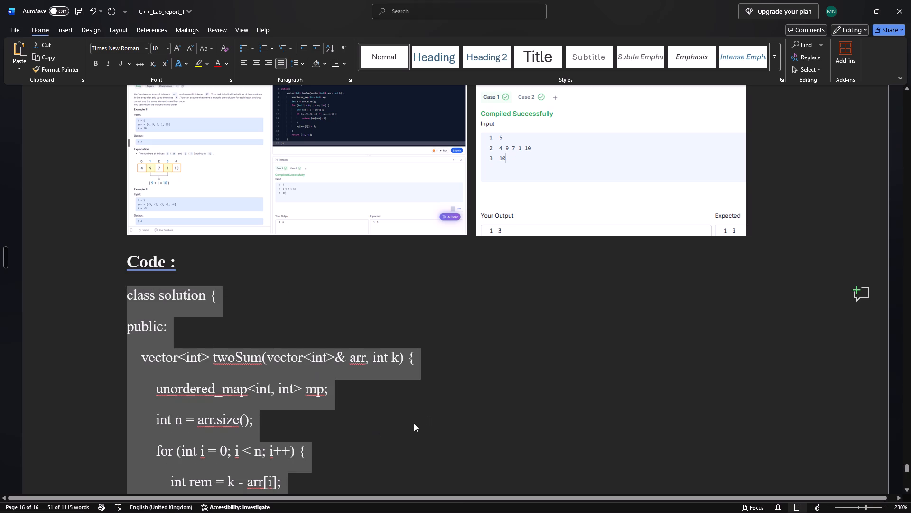
# Review the report's layout from the cover page to the Pattern Word Matching with Bijection problem.
pyautogui.scroll(20, 457, 359)
pyautogui.scroll(18, 457, 359)
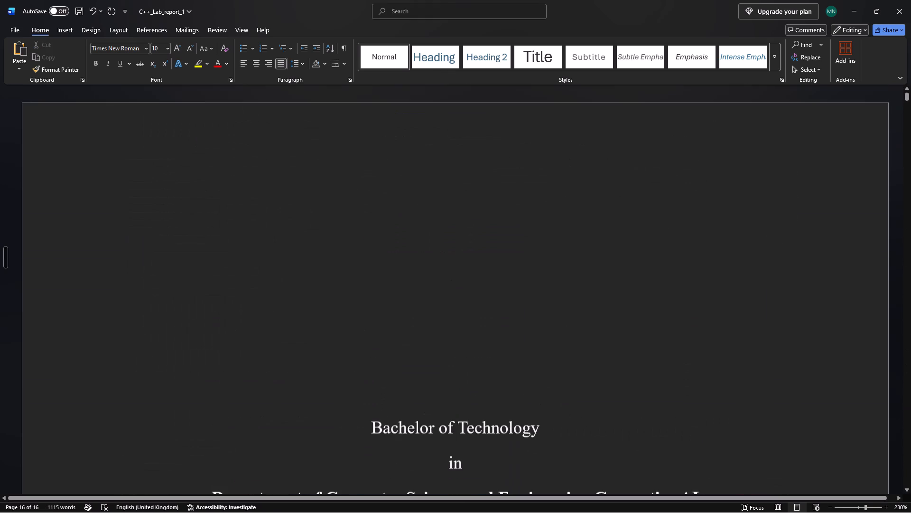
pyautogui.scroll(-3, 457, 359)
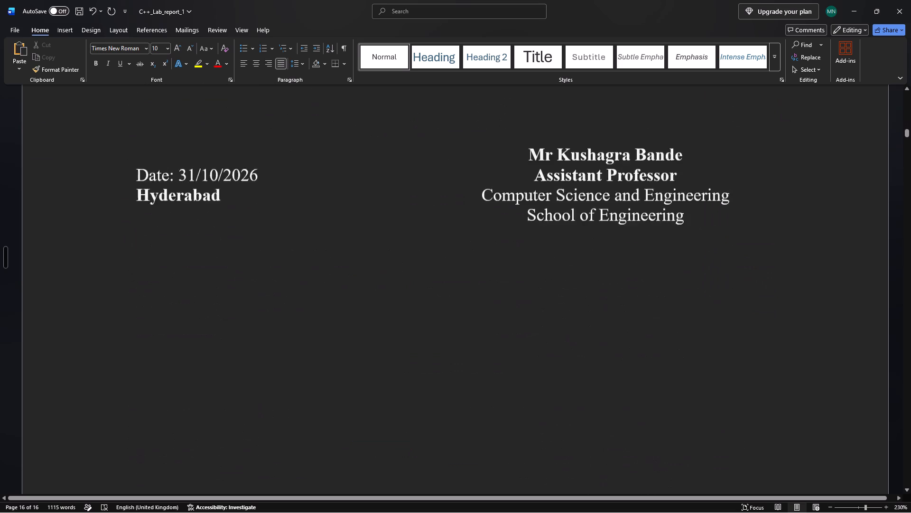
pyautogui.scroll(-3, 457, 359)
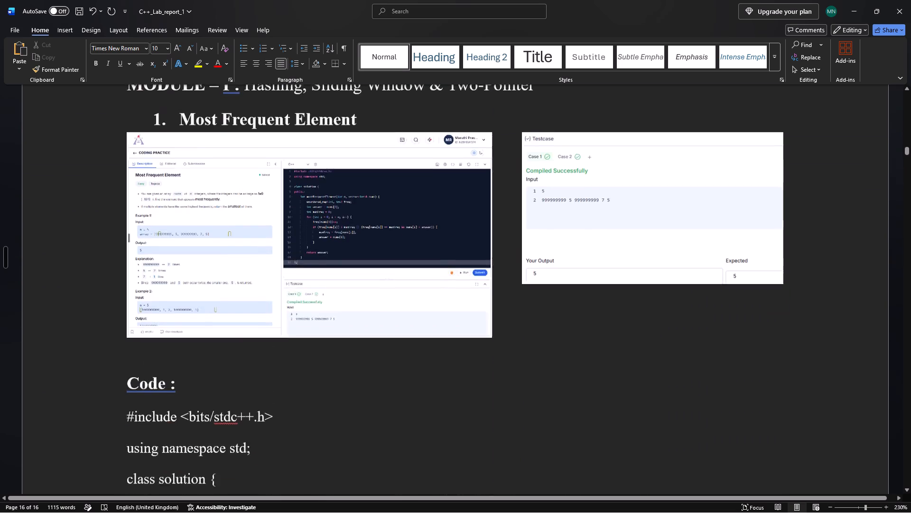
pyautogui.scroll(-3, 457, 359)
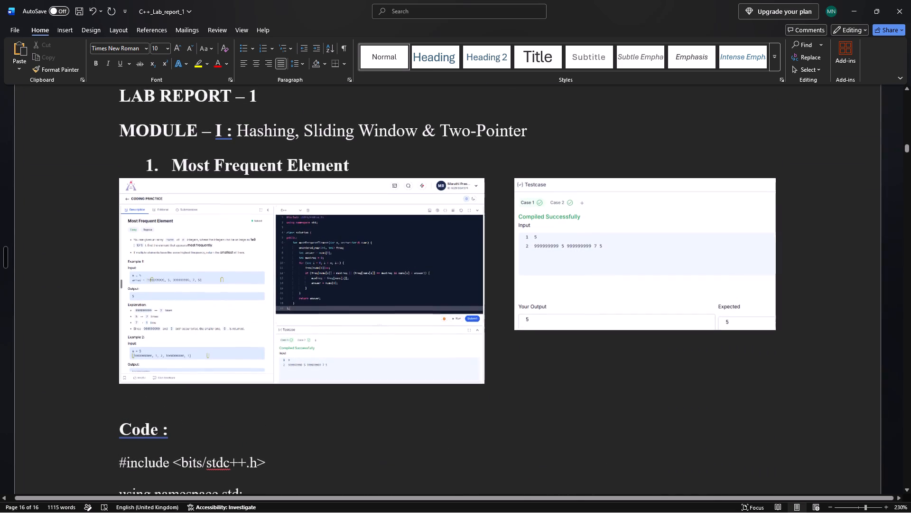
pyautogui.click(366, 306)
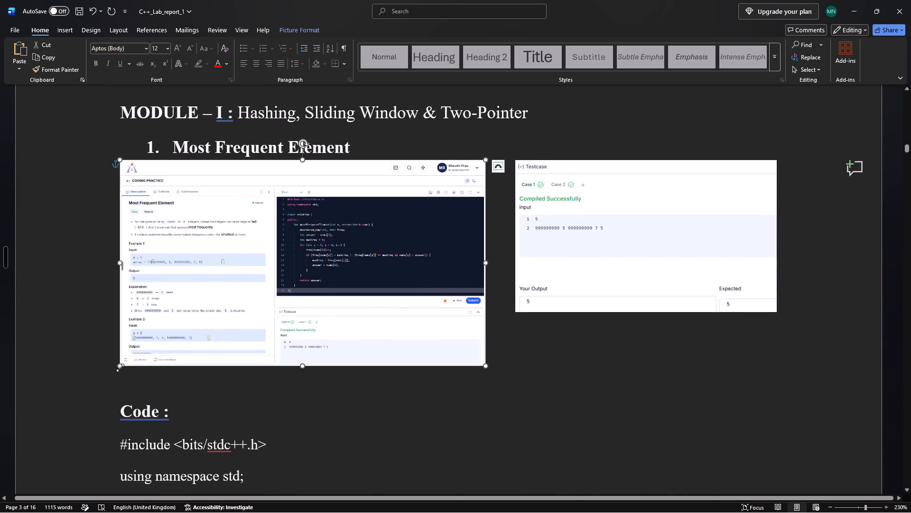
pyautogui.scroll(-4, 205, 426)
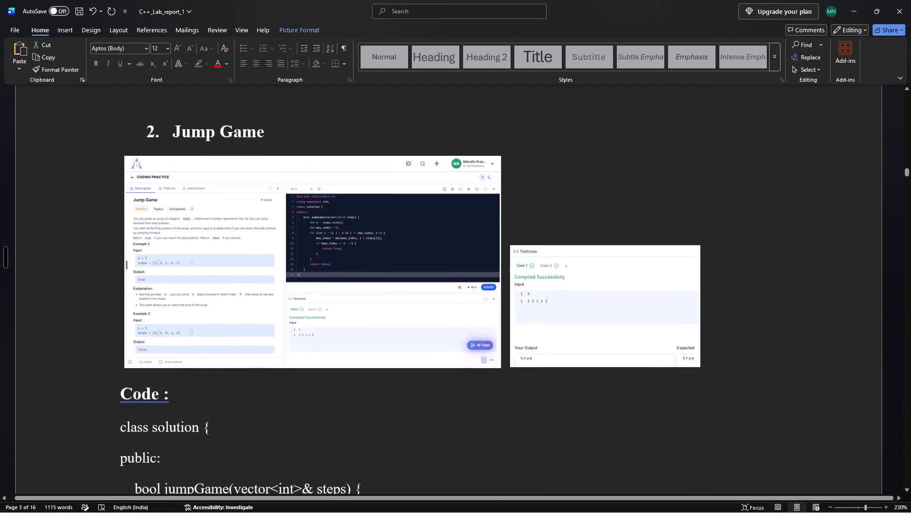
pyautogui.scroll(-4, 205, 426)
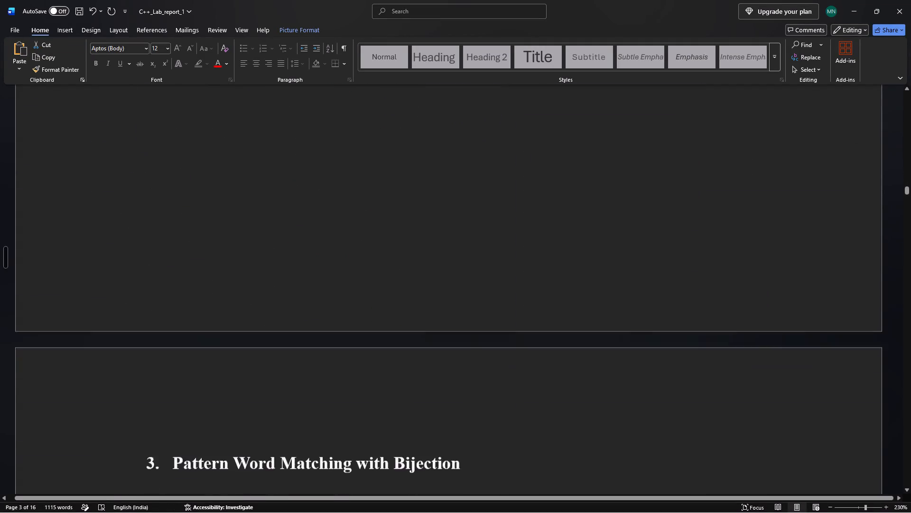
pyautogui.scroll(-1, 205, 426)
# Remove the page break after the Jump Game code, leaving one empty line before the Pattern Word Matching with Bijection heading.
pyautogui.scroll(2, 205, 426)
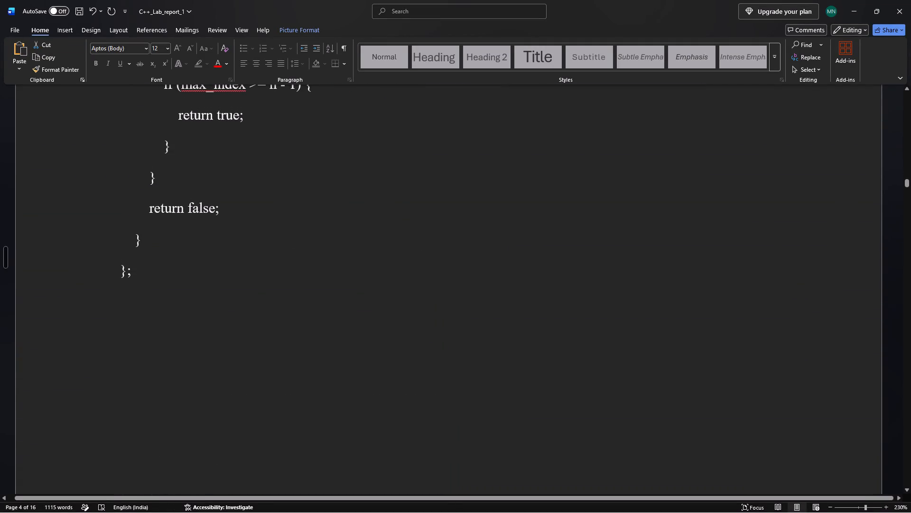
pyautogui.click(178, 275)
pyautogui.press('Return')
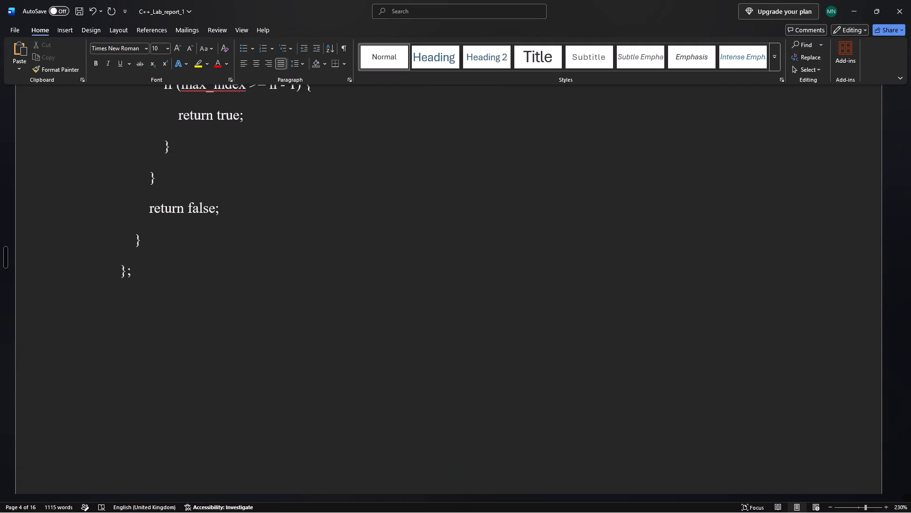
pyautogui.press('Delete')
pyautogui.press('Delete')
# Insert an empty line between the Pattern Word Matching with Bijection pictures and their "Code :" line.
pyautogui.scroll(-1, 178, 275)
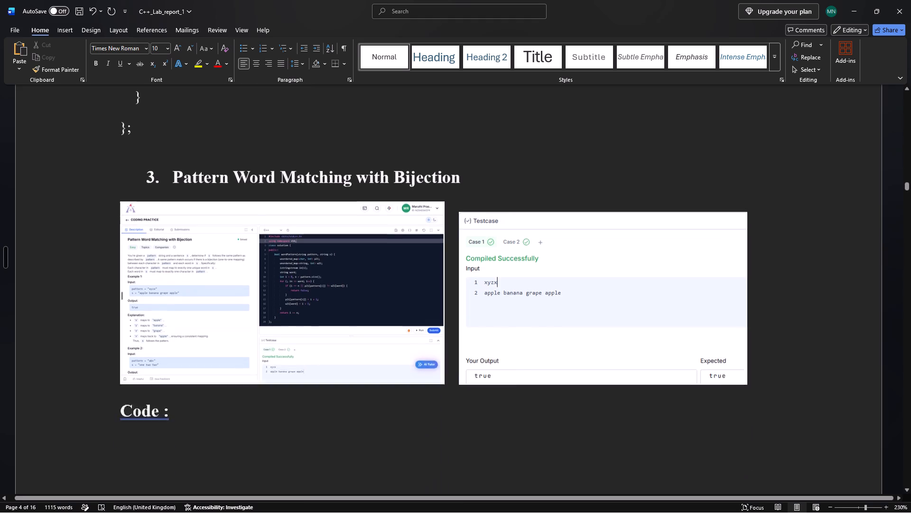
pyautogui.scroll(-1, 178, 275)
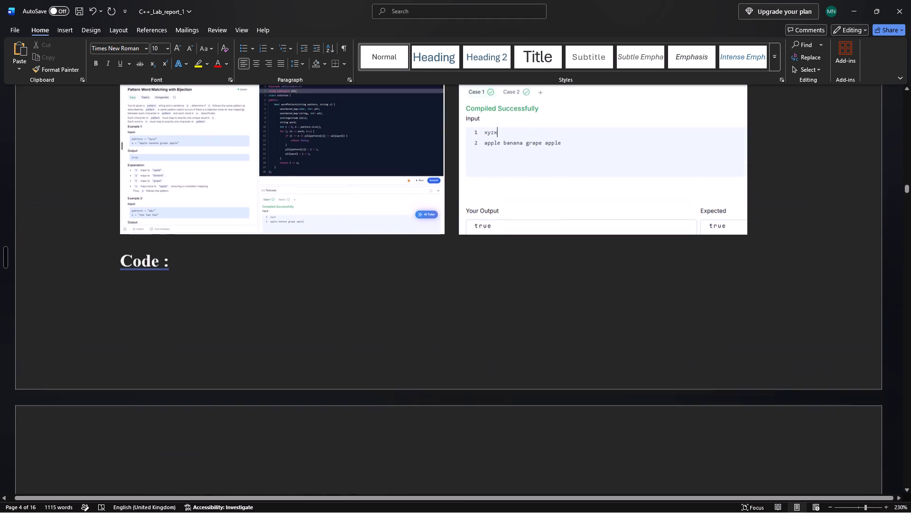
pyautogui.scroll(-1, 178, 275)
pyautogui.click(120, 303)
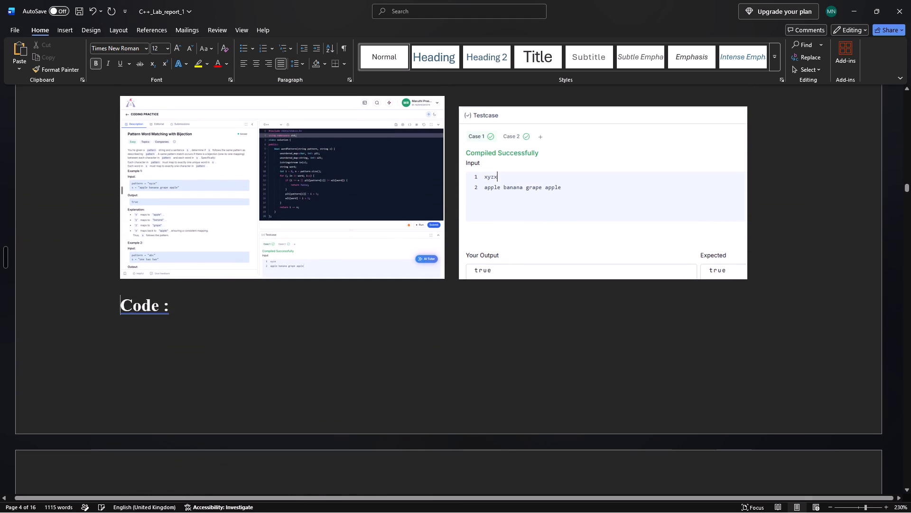
pyautogui.press('Return')
# Remove the page break after the Pattern Word Matching code, leaving one empty line before the Largest Subarray With Zero Sum heading.
pyautogui.scroll(-3, 120, 303)
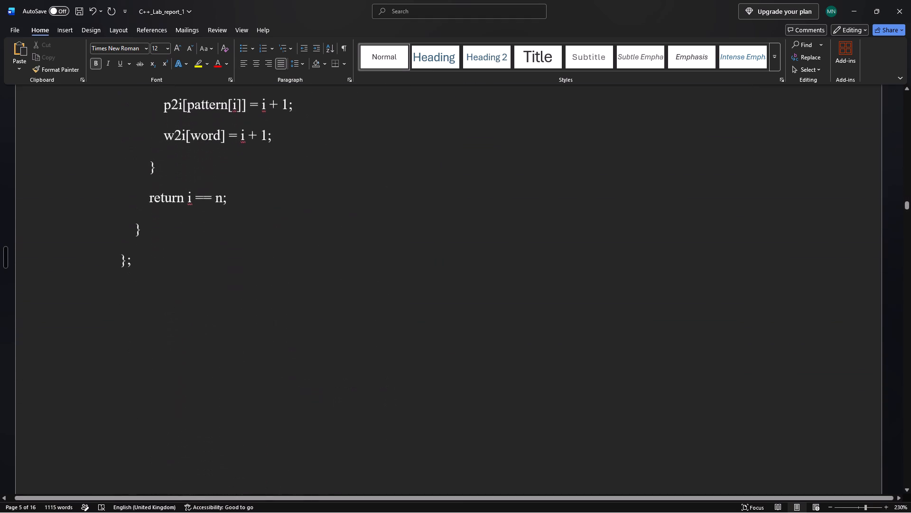
pyautogui.scroll(-2, 120, 303)
pyautogui.click(163, 218)
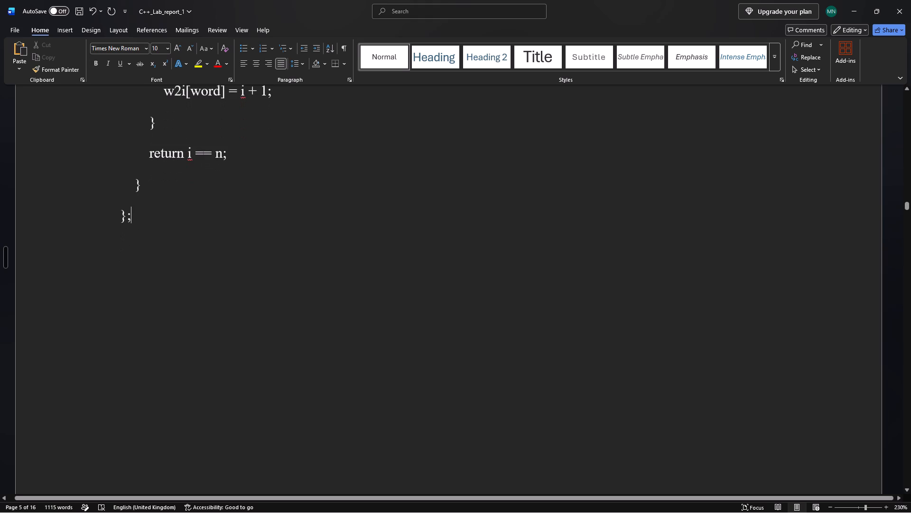
pyautogui.press('Return')
pyautogui.press('Delete')
pyautogui.press('Delete')
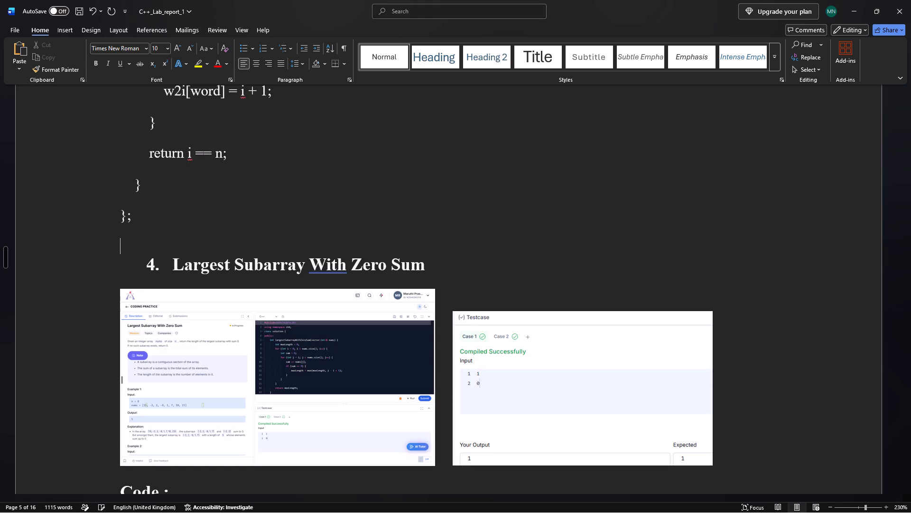
# Remove the page break after the Largest Subarray With Zero Sum code, leaving one empty line before the next problem.
pyautogui.scroll(-3, 163, 218)
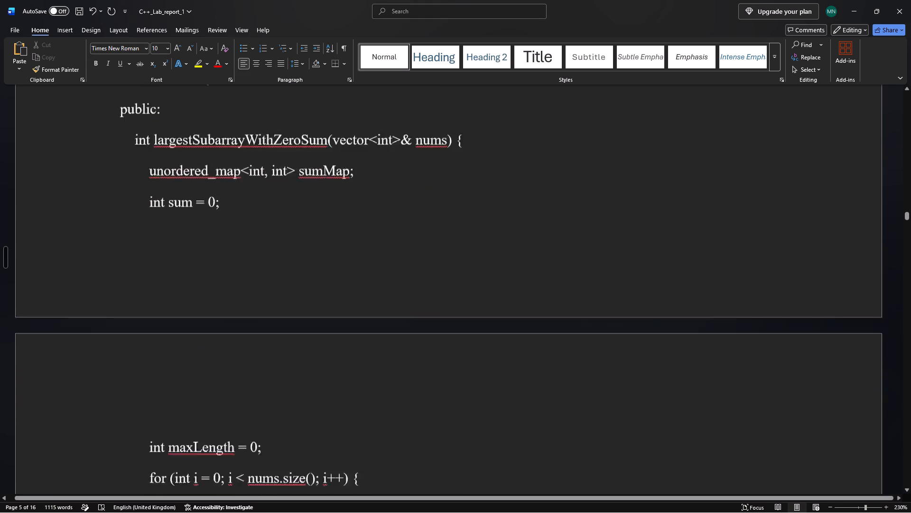
pyautogui.scroll(-3, 163, 218)
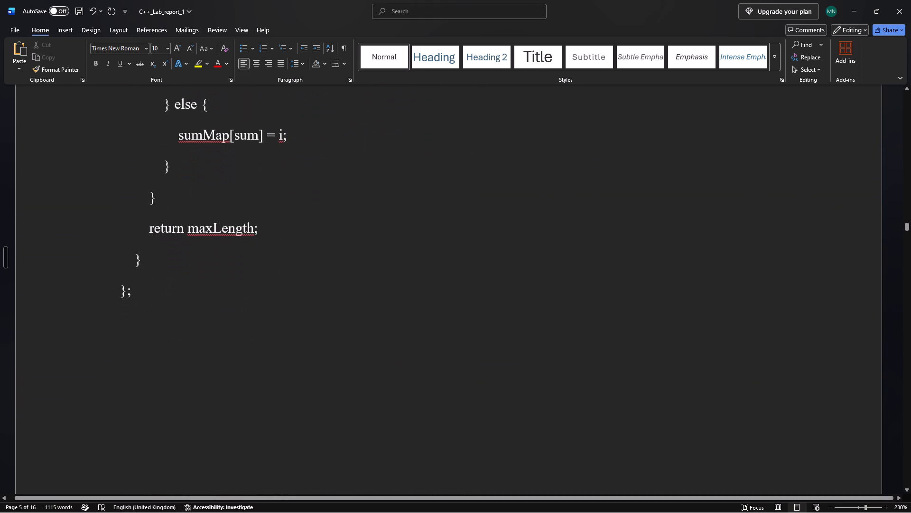
pyautogui.click(146, 296)
pyautogui.press('Return')
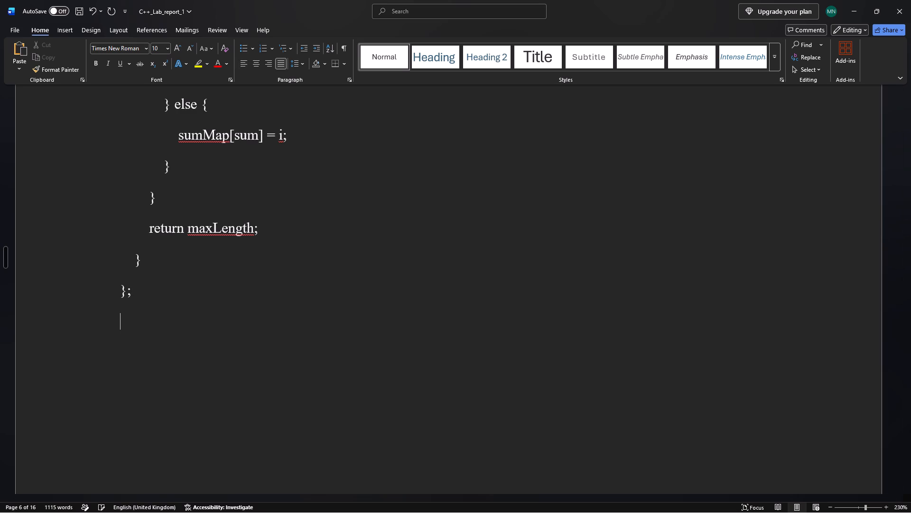
pyautogui.press('Delete')
pyautogui.press('Delete')
# Examine the layout from the scoreboard problem back up to the Jump Game heading.
pyautogui.scroll(-2, 146, 296)
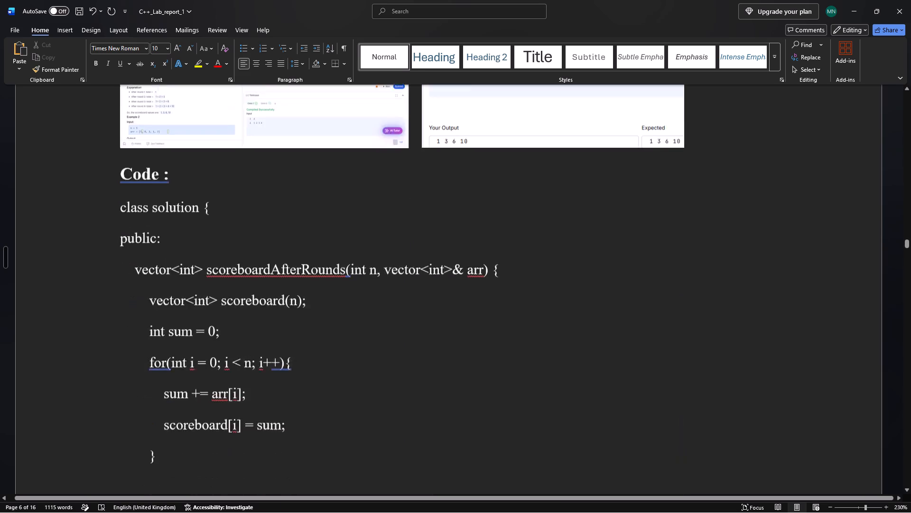
pyautogui.scroll(-2, 146, 296)
pyautogui.scroll(1, 146, 296)
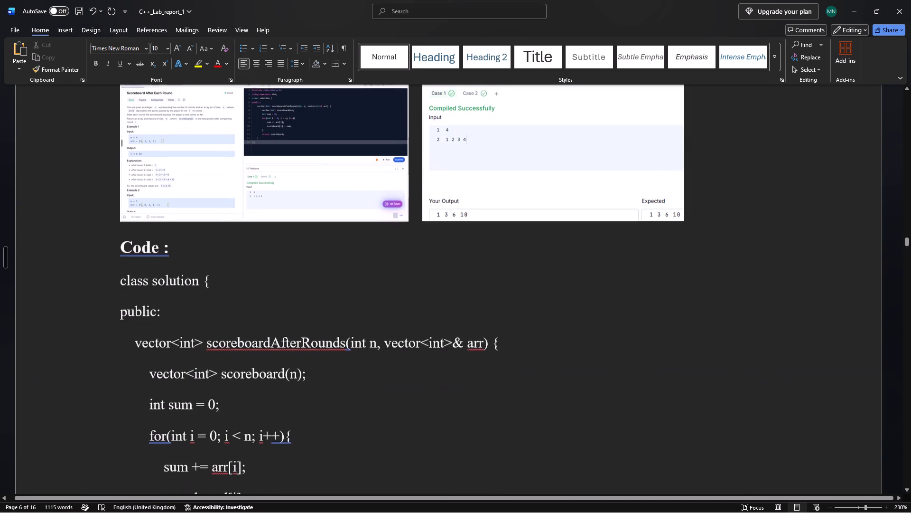
pyautogui.hscroll(1, 184, 310)
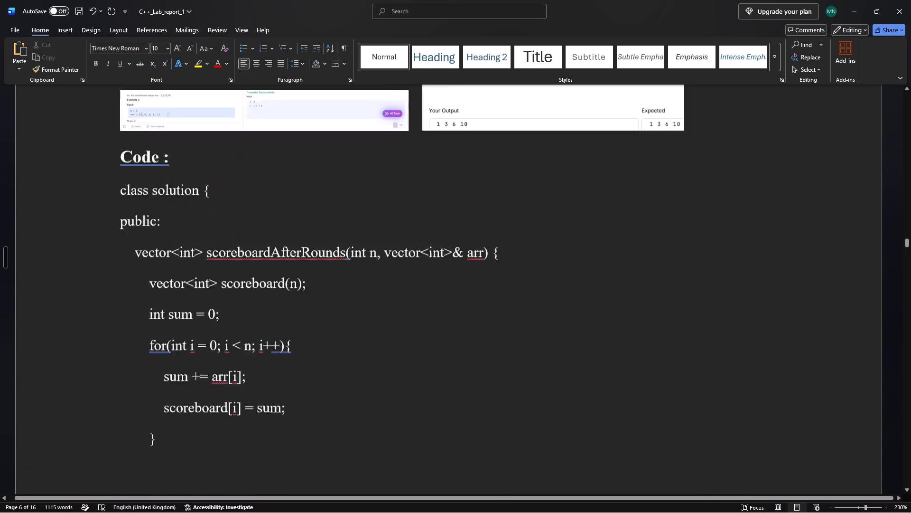
pyautogui.hscroll(1, 184, 310)
pyautogui.scroll(4, 184, 310)
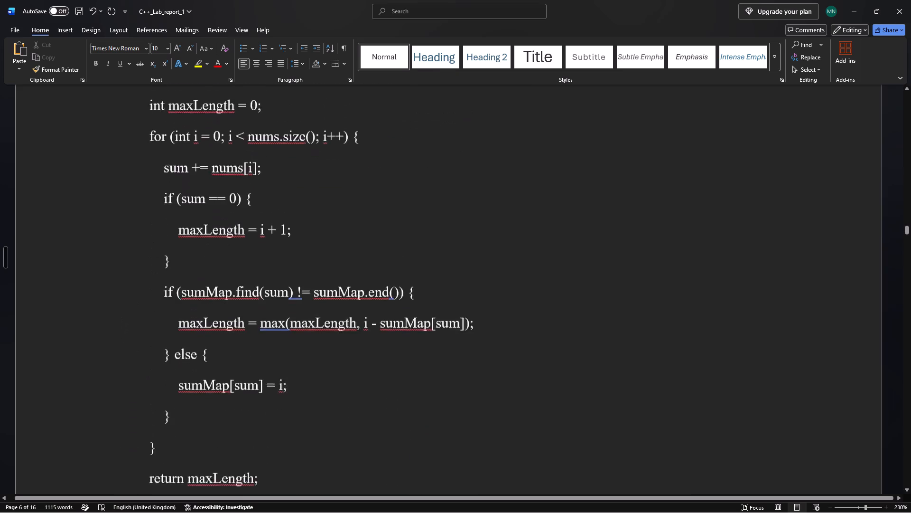
pyautogui.scroll(5, 184, 310)
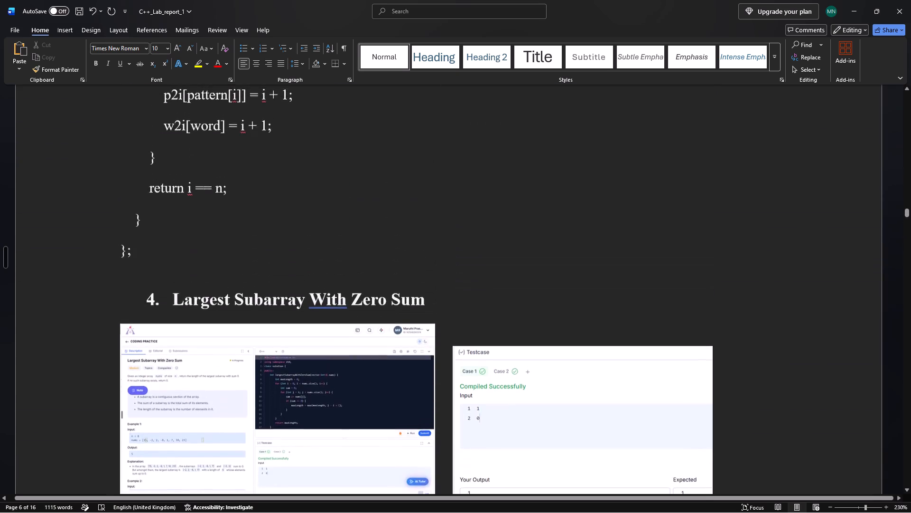
pyautogui.scroll(5, 184, 310)
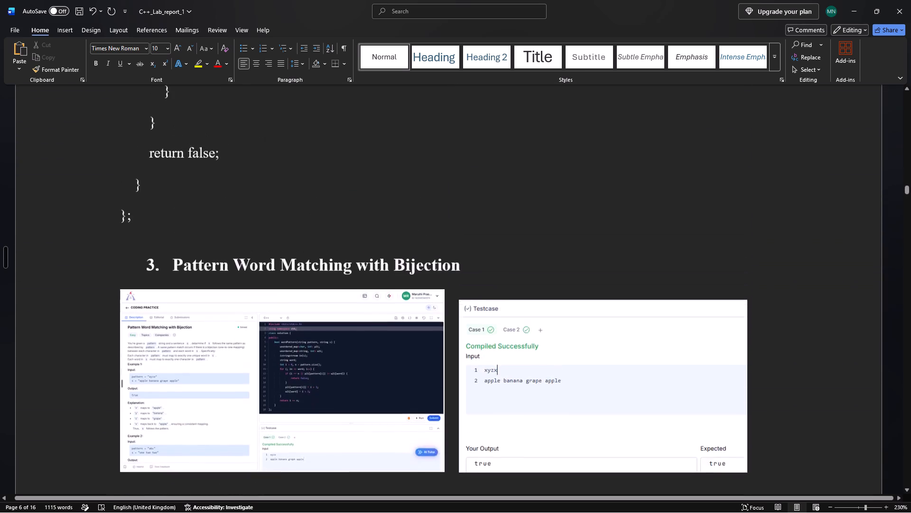
pyautogui.scroll(5, 184, 310)
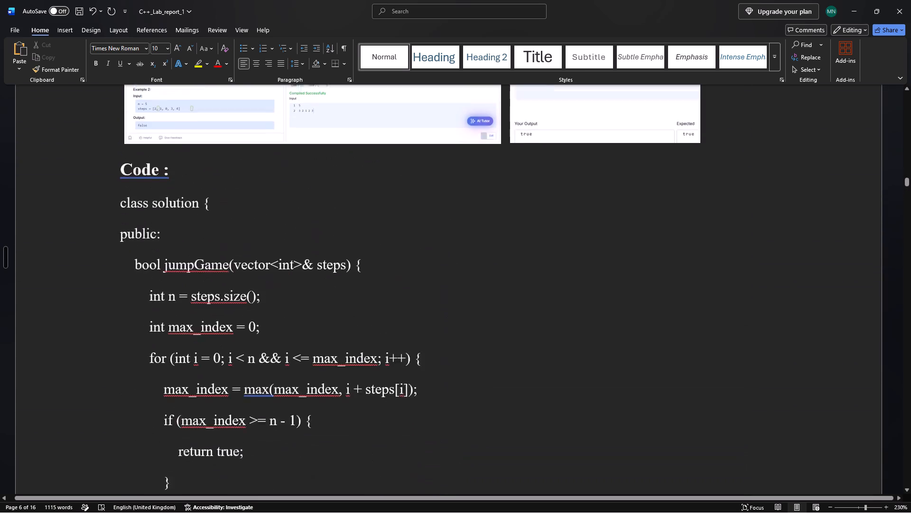
pyautogui.scroll(5, 184, 310)
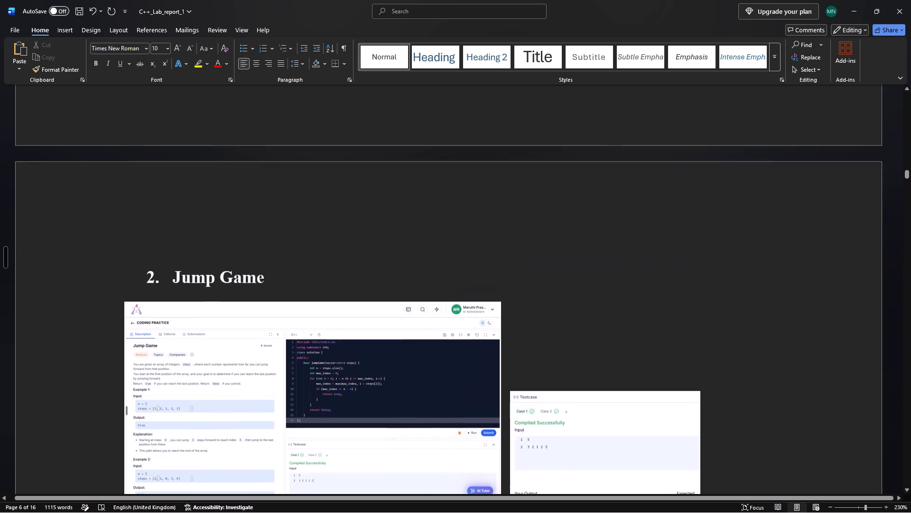
pyautogui.click(178, 261)
pyautogui.press('Left')
pyautogui.press('Left')
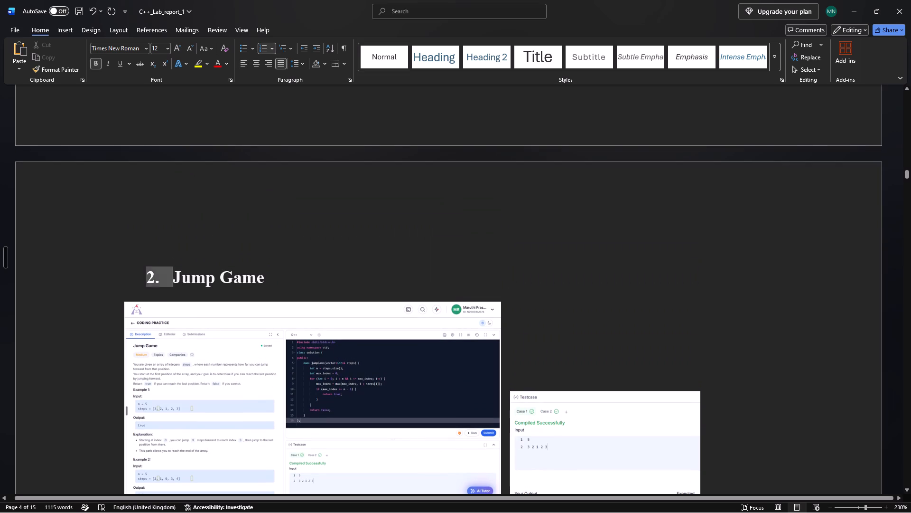
pyautogui.press('Left')
# Shrink the Jump Game problem picture proportionally by about 5 percent.
pyautogui.hscroll(1, 178, 261)
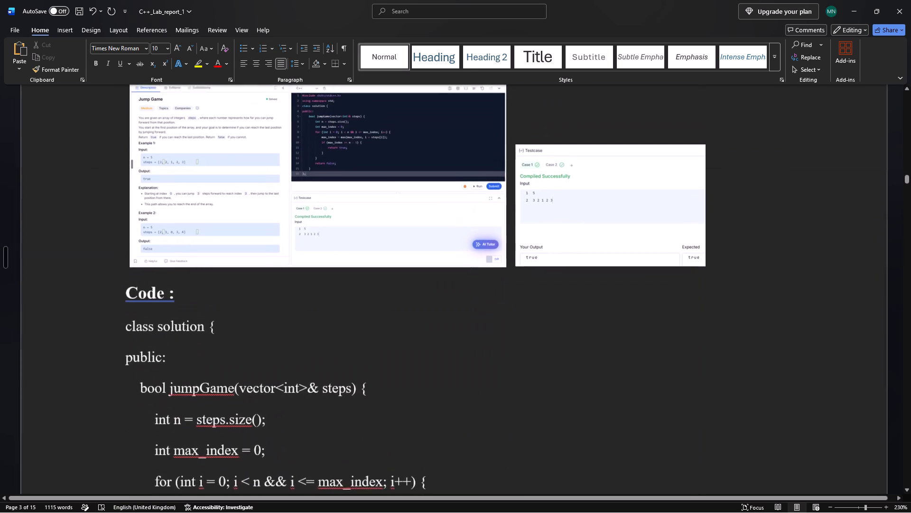
pyautogui.hscroll(1, 178, 261)
pyautogui.click(217, 236)
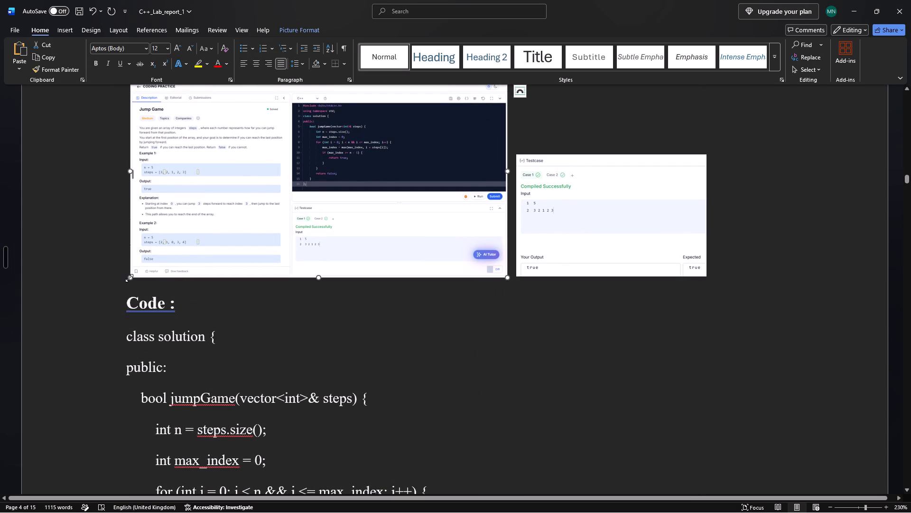
pyautogui.moveTo(130, 278); pyautogui.dragTo(148, 264)
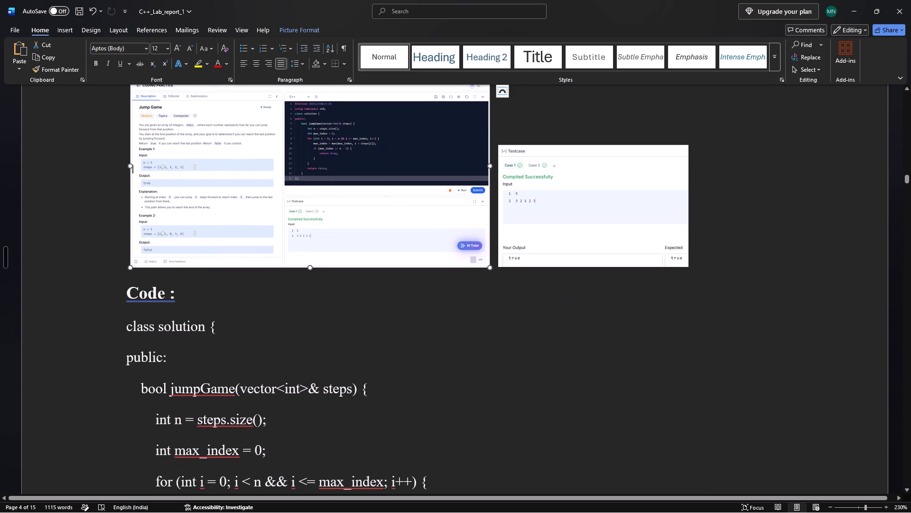
# Delete the empty line between the Jump Game code and the Pattern Word Matching with Bijection heading.
pyautogui.scroll(-3, 228, 315)
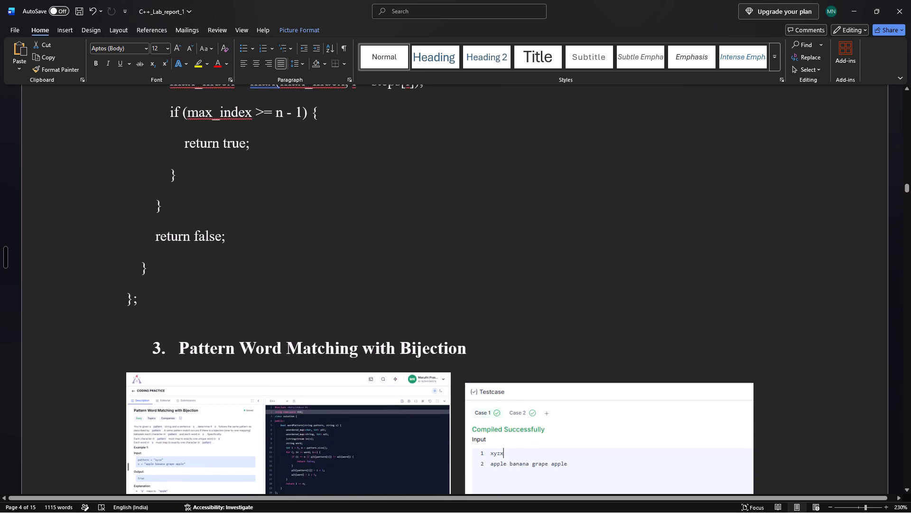
pyautogui.click(164, 304)
pyautogui.press('Right')
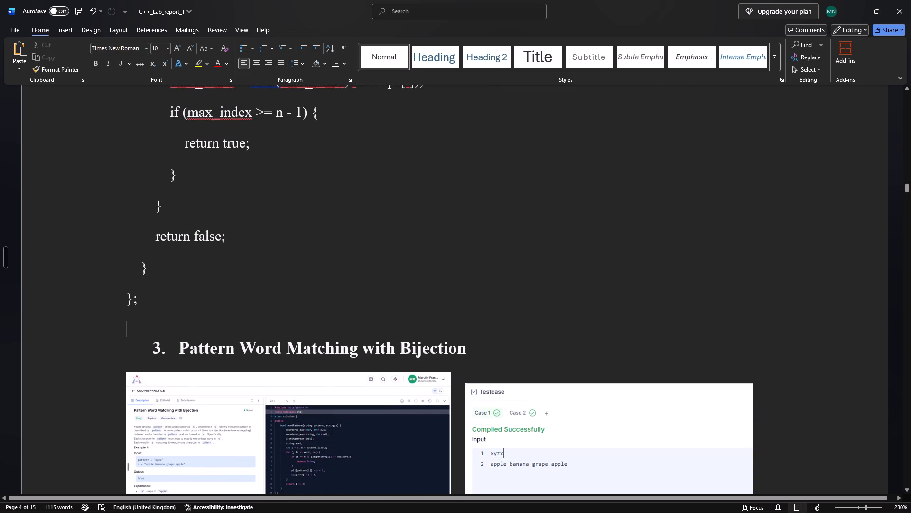
pyautogui.press('Delete')
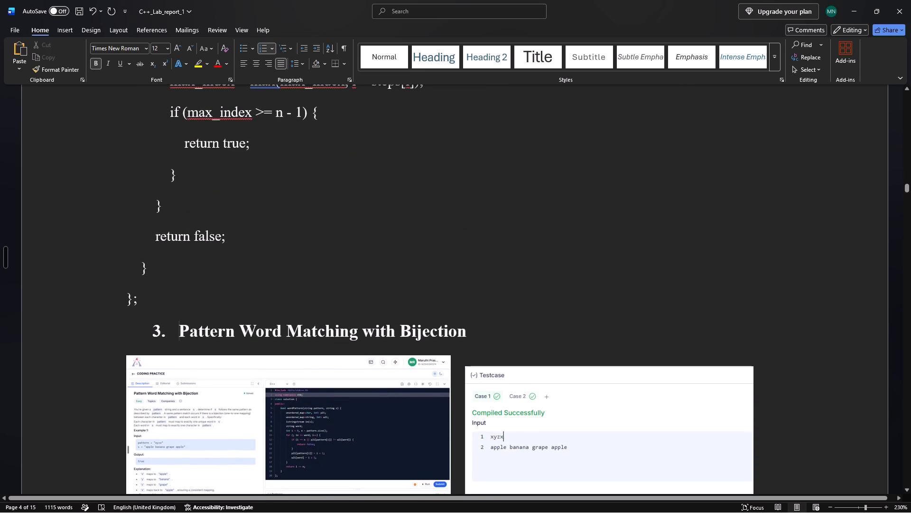
# Remove the empty space between the Pattern Word Matching with Bijection pictures and their Code heading, keeping the heading text "Code :".
pyautogui.scroll(-2, 150, 306)
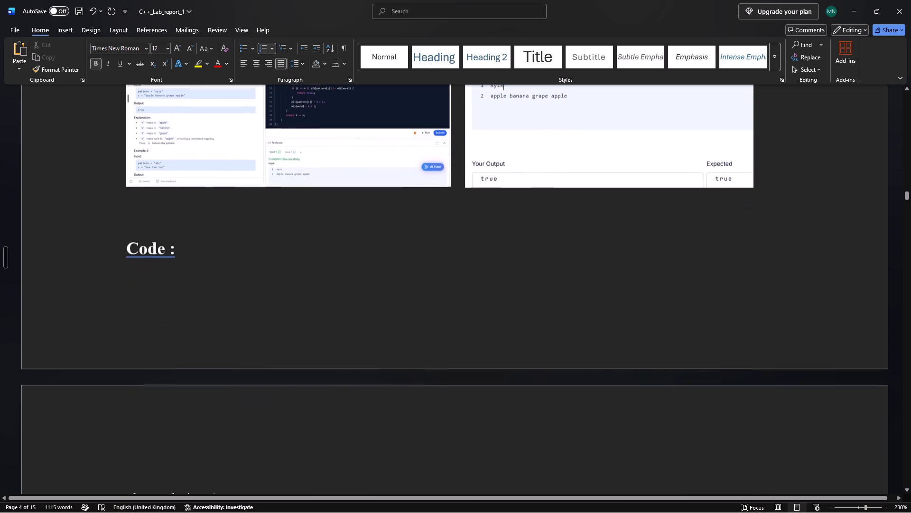
pyautogui.scroll(-1, 150, 306)
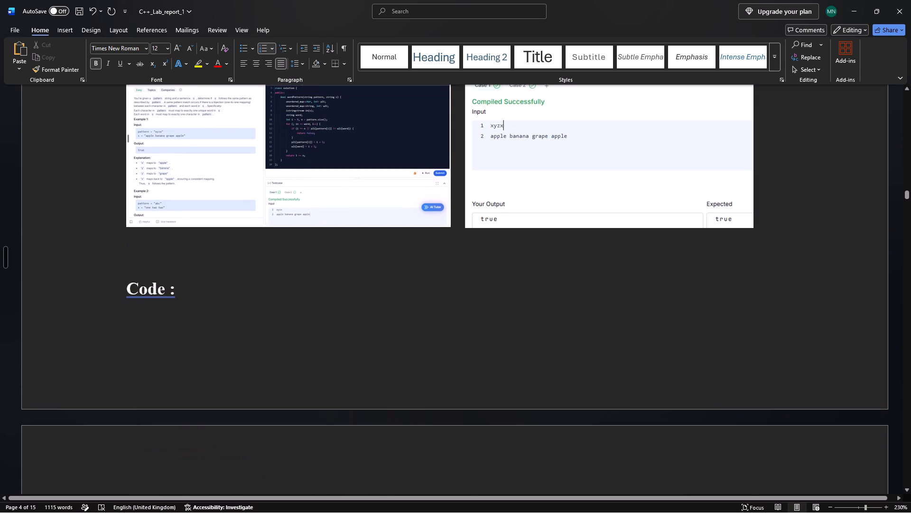
pyautogui.click(135, 247)
pyautogui.press('Delete')
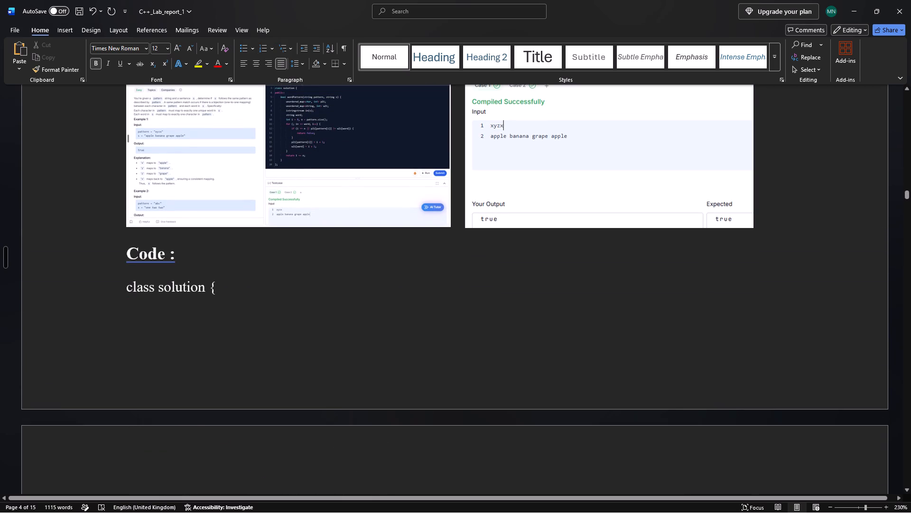
pyautogui.press('Delete')
pyautogui.hotkey('ctrl', 'c')
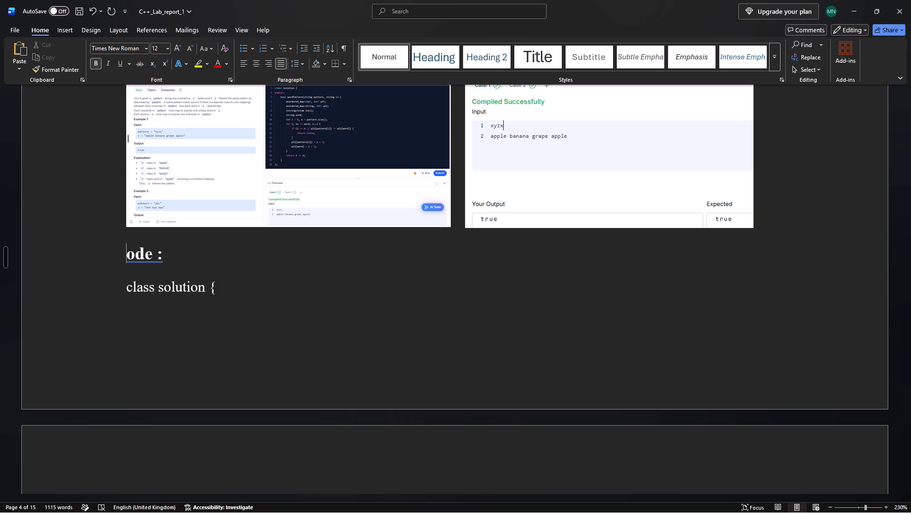
pyautogui.hotkey('ctrl', 'c')
pyautogui.hotkey('shift', 'c')
pyautogui.press('Left')
pyautogui.press('BackSpace')
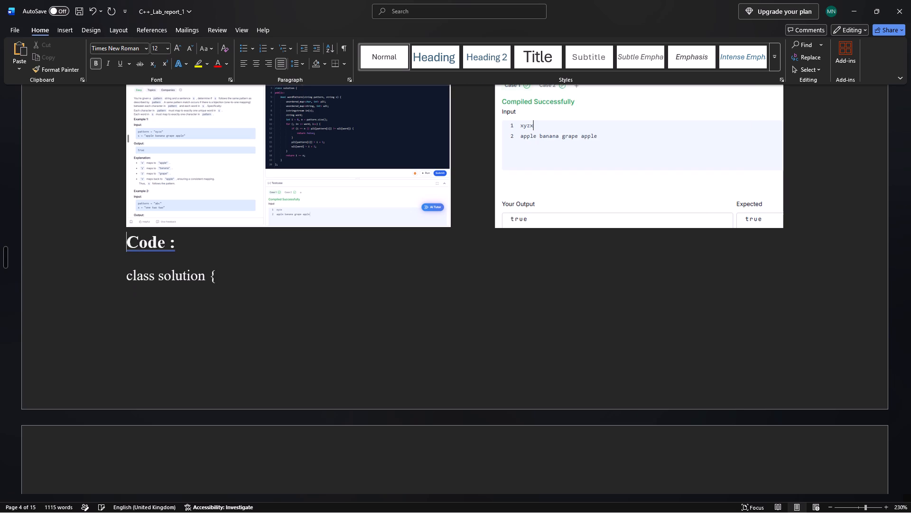
# Examine the page layout from the Pattern Word Matching problem through the end of the Scoreboard After Each Round code.
pyautogui.scroll(1, 135, 247)
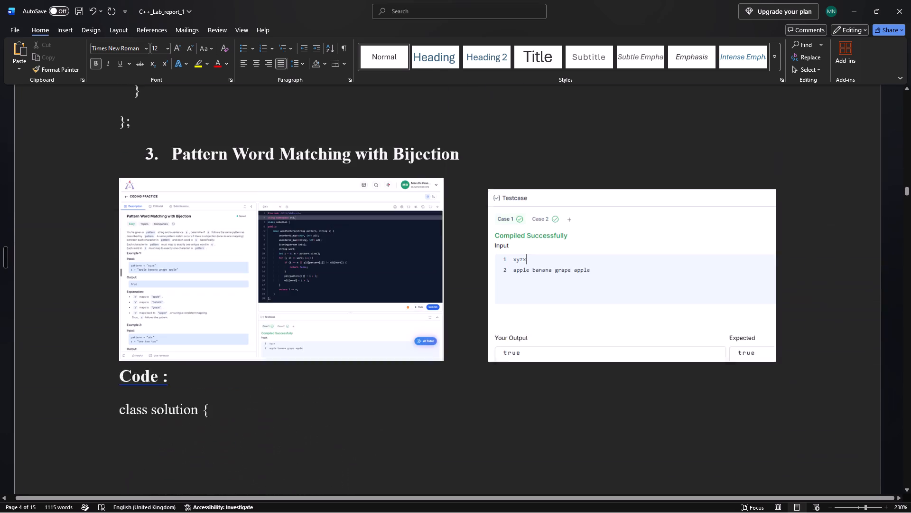
pyautogui.scroll(1, 135, 247)
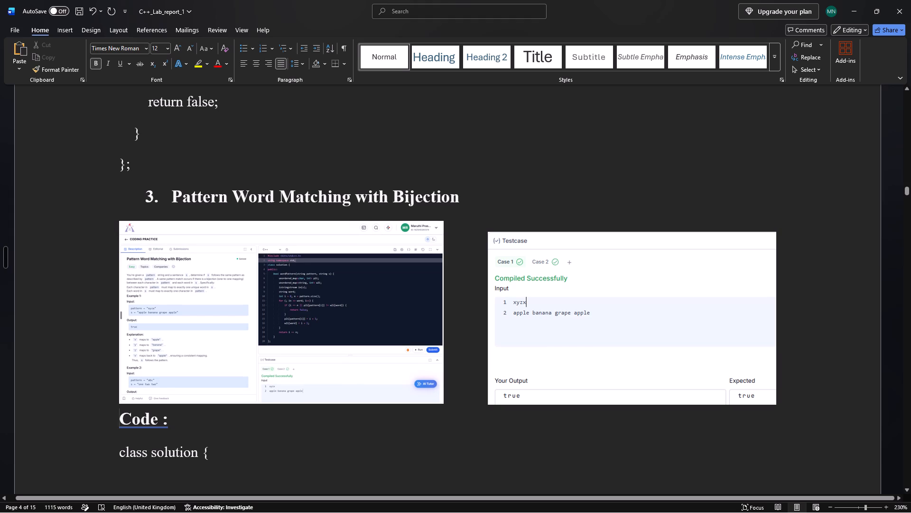
pyautogui.scroll(-1, 278, 304)
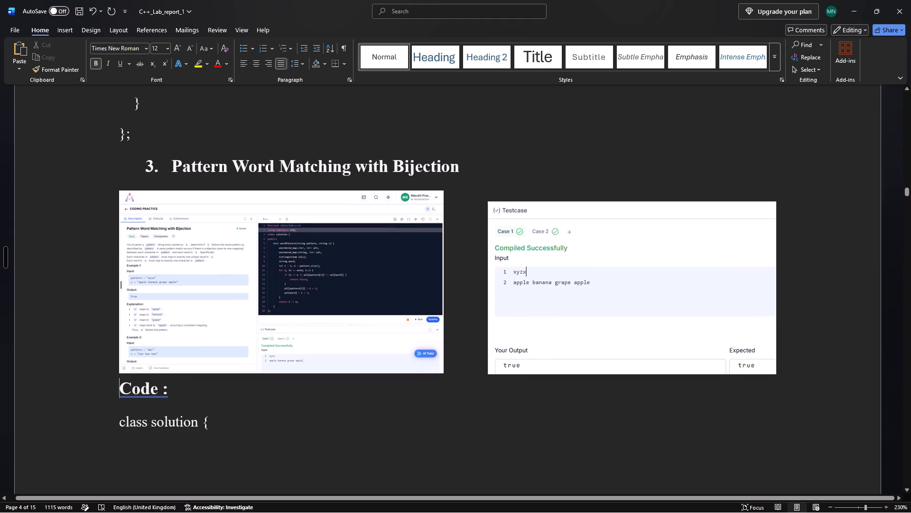
pyautogui.scroll(-1, 266, 306)
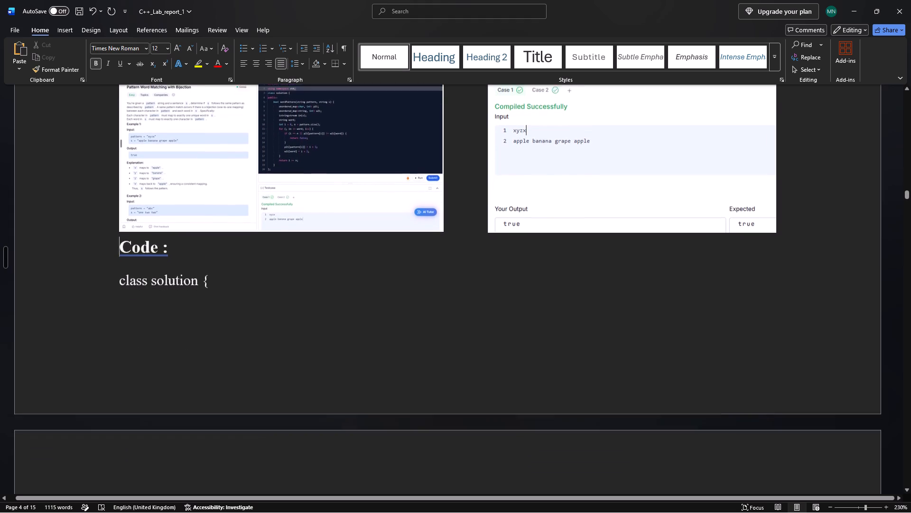
pyautogui.scroll(-3, 266, 306)
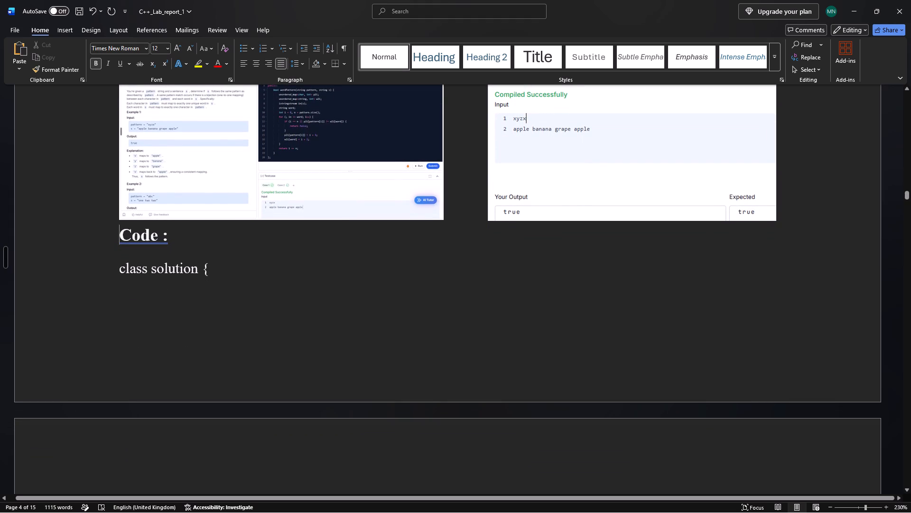
pyautogui.scroll(-5, 266, 306)
pyautogui.hscroll(-1, 266, 306)
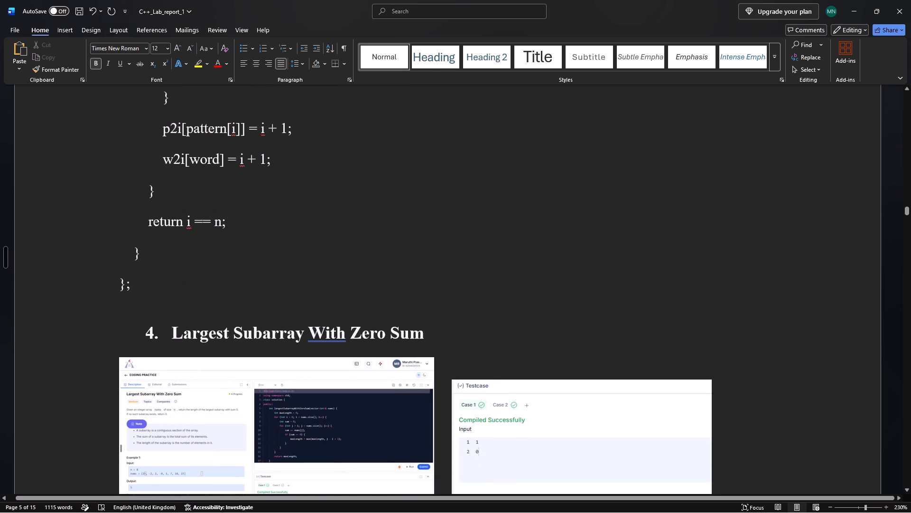
pyautogui.scroll(-3, 266, 306)
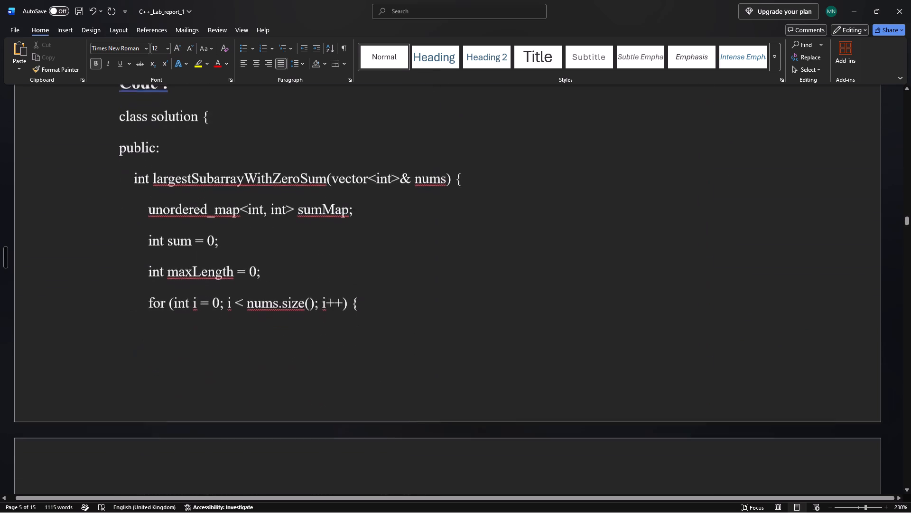
pyautogui.scroll(-4, 266, 306)
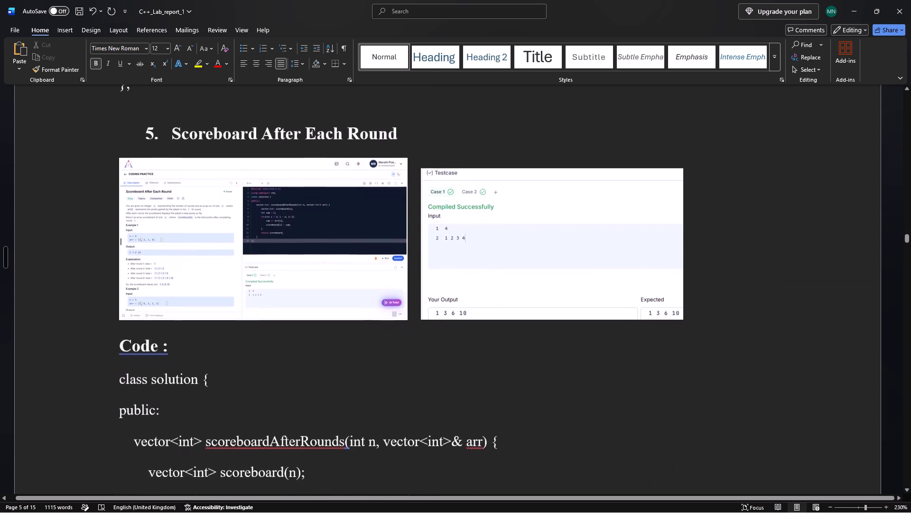
pyautogui.scroll(-3, 266, 306)
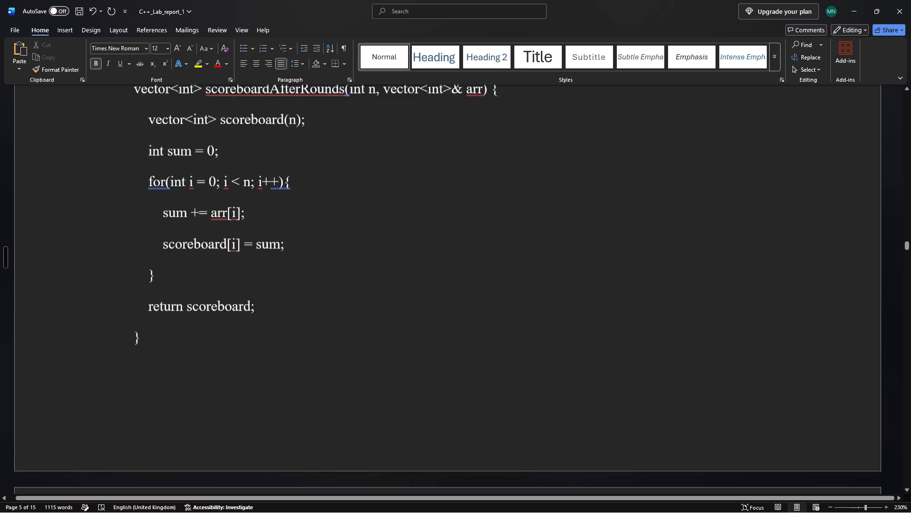
# Shrink the Largest Subarray With Zero Sum problem picture slightly and its test case picture by about 22 percent, keeping their proportions.
pyautogui.scroll(5, 266, 306)
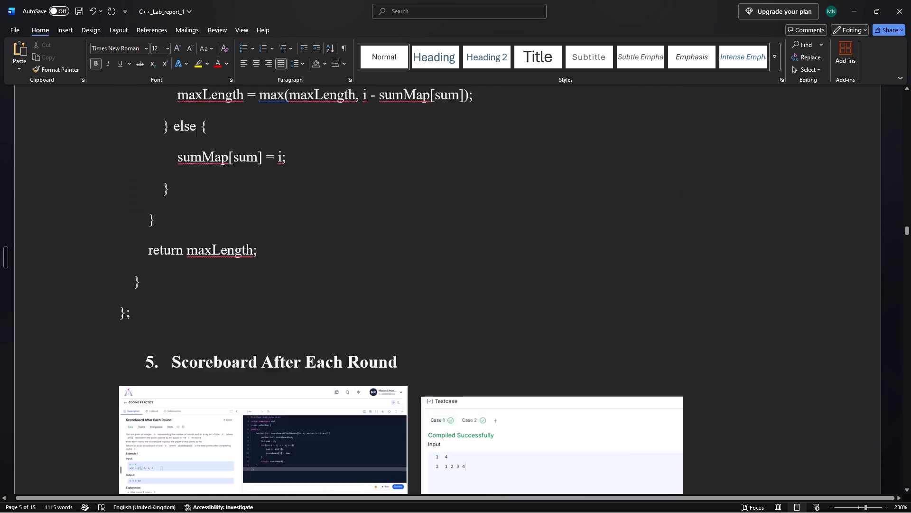
pyautogui.scroll(5, 243, 290)
pyautogui.click(227, 275)
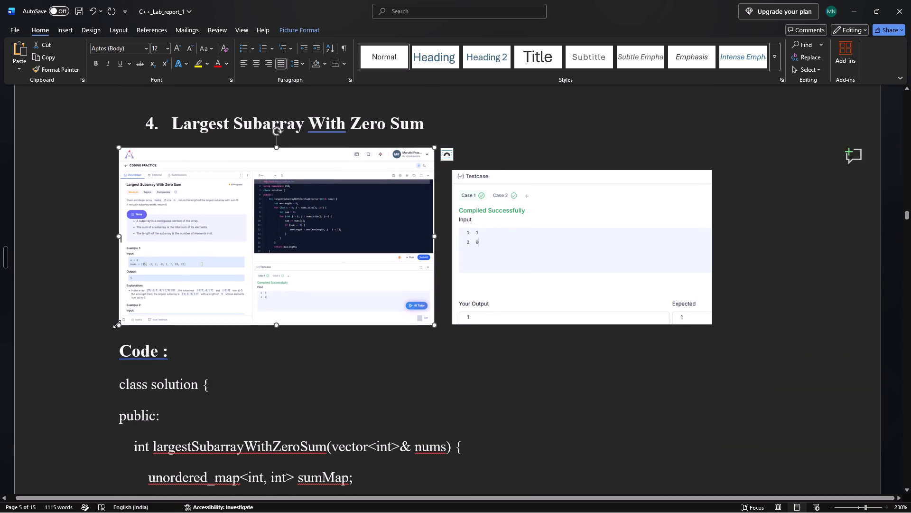
pyautogui.moveTo(117, 324); pyautogui.dragTo(139, 313)
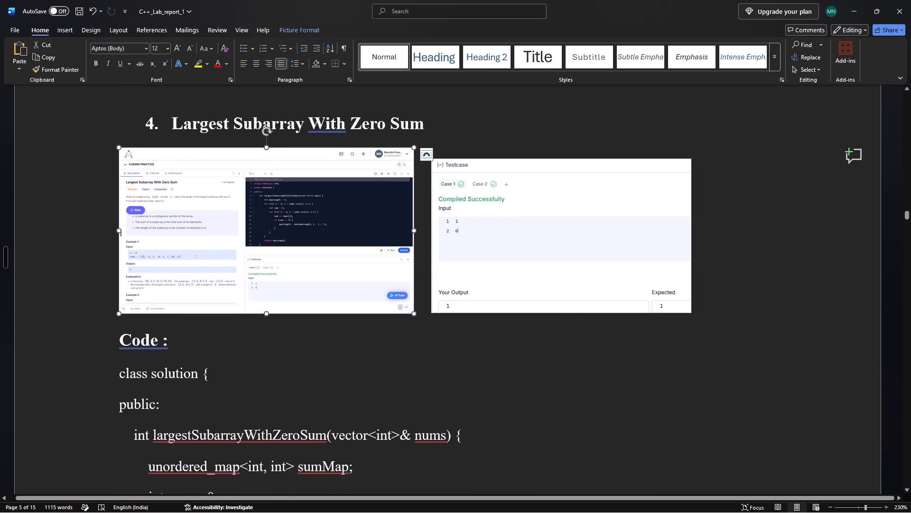
pyautogui.click(468, 277)
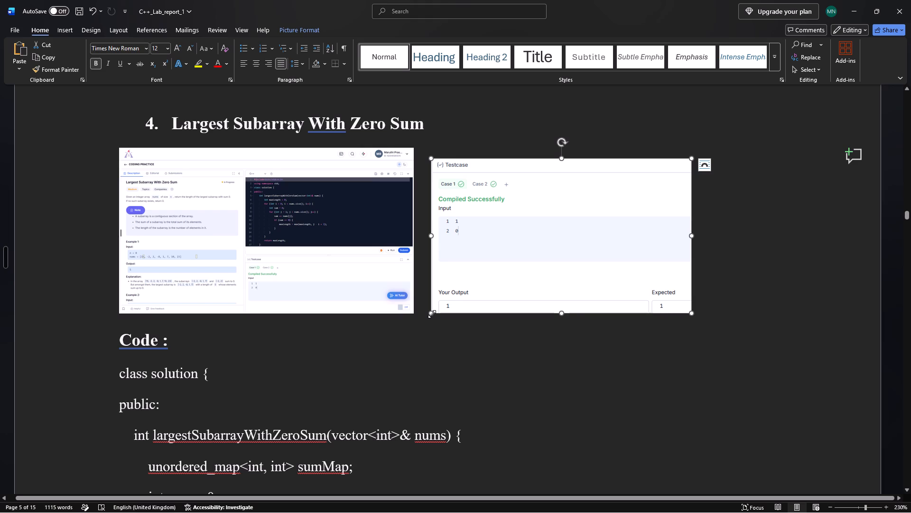
pyautogui.moveTo(432, 314); pyautogui.dragTo(489, 277)
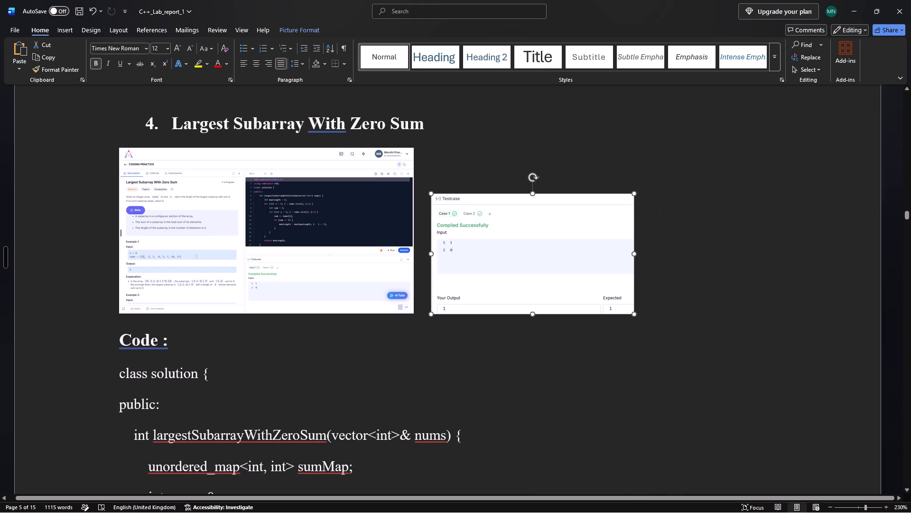
pyautogui.click(383, 294)
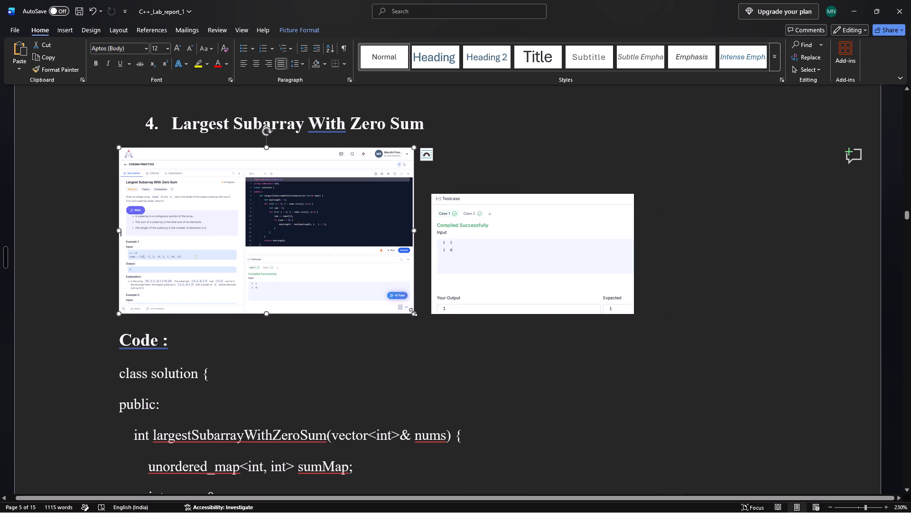
pyautogui.moveTo(413, 312); pyautogui.dragTo(421, 301)
# In the Largest Subarray With Zero Sum code, join sumMap[sum] = i; onto the "} else {" line, separated by one space.
pyautogui.scroll(-4, 370, 332)
pyautogui.scroll(1, 370, 332)
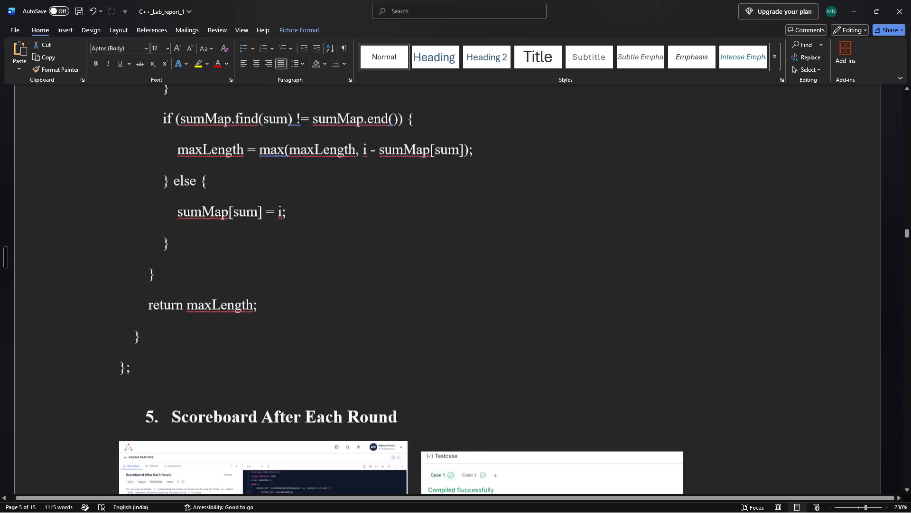
pyautogui.scroll(1, 370, 332)
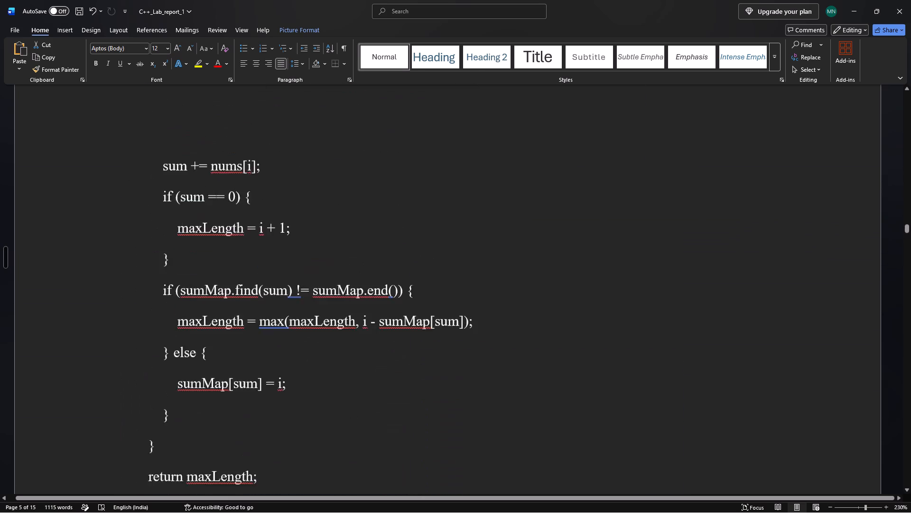
pyautogui.scroll(1, 370, 332)
pyautogui.scroll(-1, 370, 332)
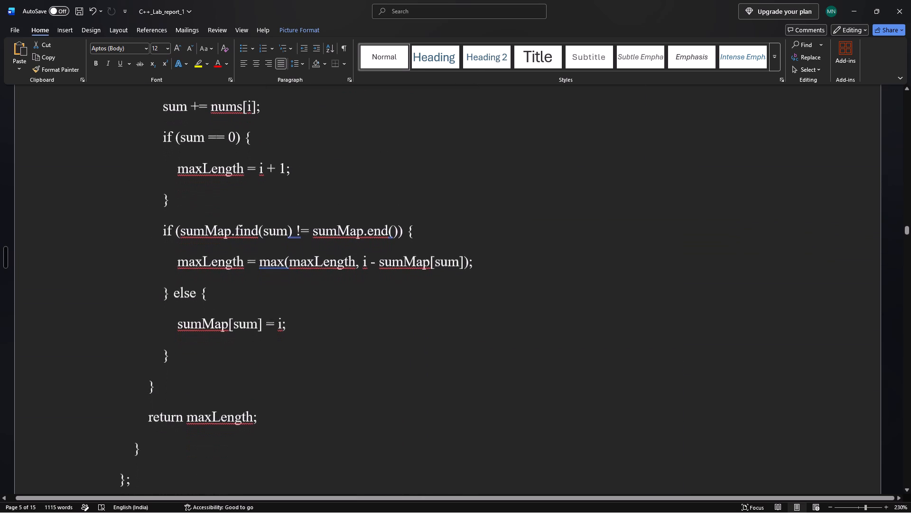
pyautogui.scroll(-1, 370, 332)
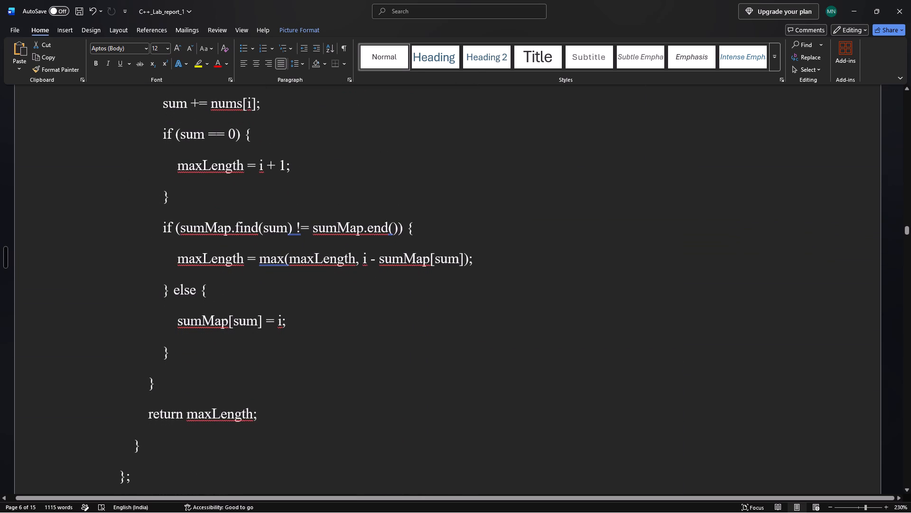
pyautogui.click(231, 286)
pyautogui.press('space')
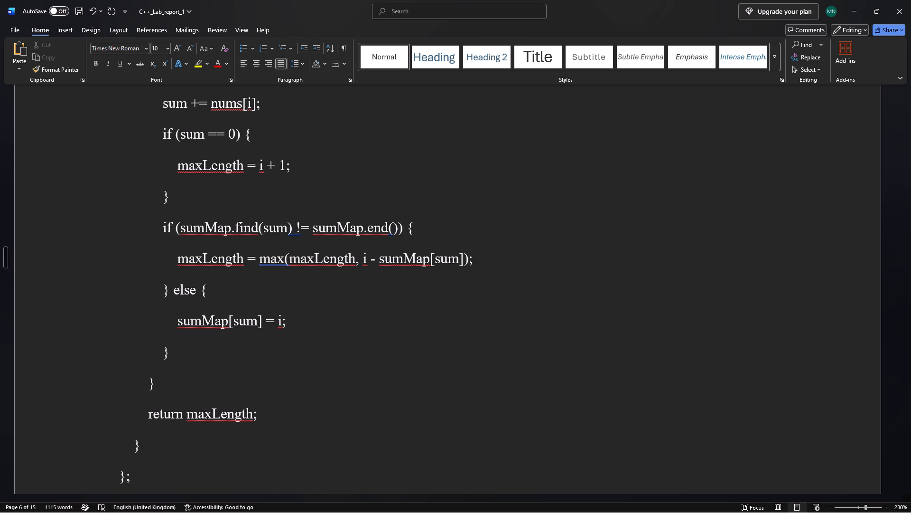
pyautogui.press('Delete')
pyautogui.hotkey('ctrl', 'Delete')
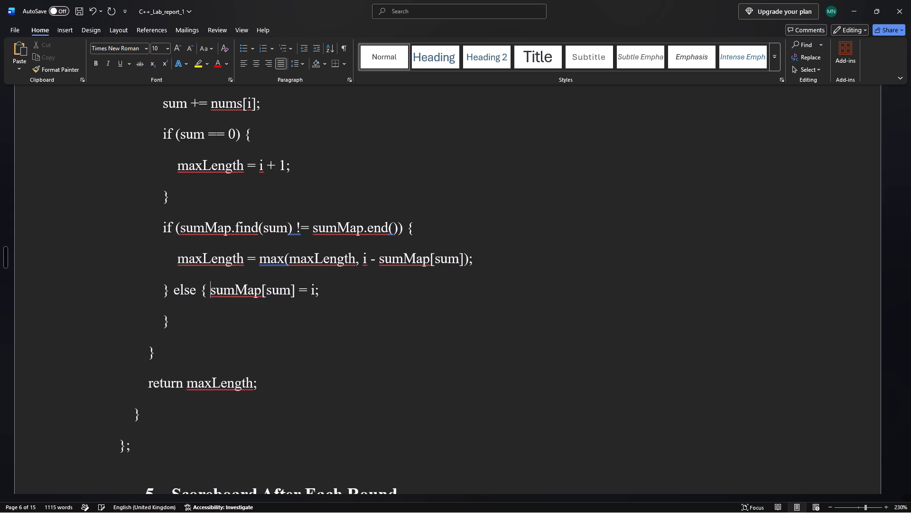
# Bring the else block's closing brace up after sumMap[sum] = i; with a single space before it.
pyautogui.click(325, 291)
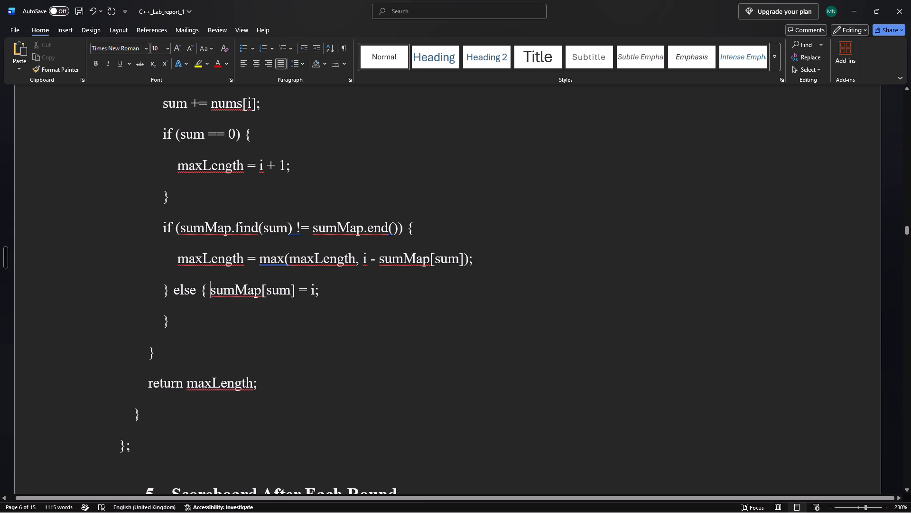
pyautogui.press('space')
pyautogui.press('Delete')
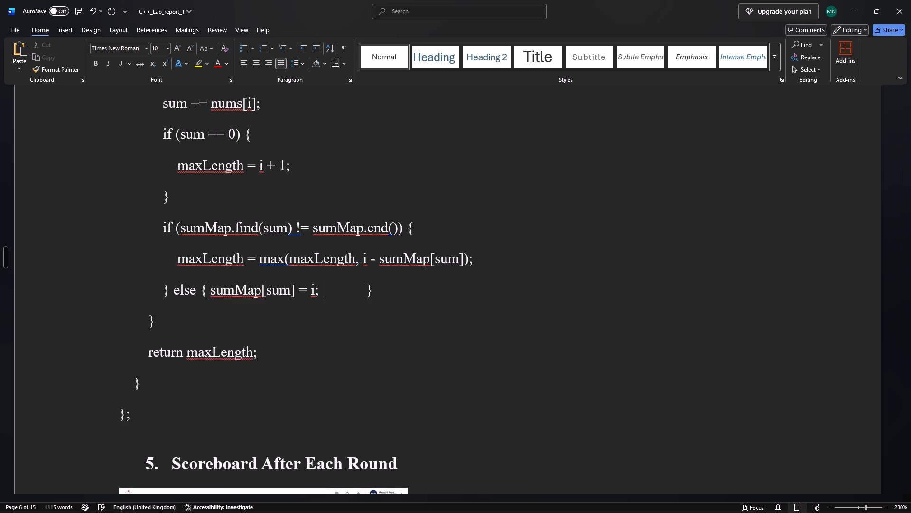
pyautogui.press('Delete')
pyautogui.press('Delete')
pyautogui.press('Delete')
pyautogui.press('Delete')
pyautogui.press('Delete')
pyautogui.press('Delete')
pyautogui.press('Delete')
pyautogui.press('Delete')
pyautogui.press('Delete')
pyautogui.press('Delete')
pyautogui.press('Delete')
pyautogui.press('Delete')
# Insert an empty line between the Scoreboard After Each Round code and the Maximum Sum After One Skip heading.
pyautogui.scroll(-4, 325, 300)
pyautogui.scroll(1, 325, 300)
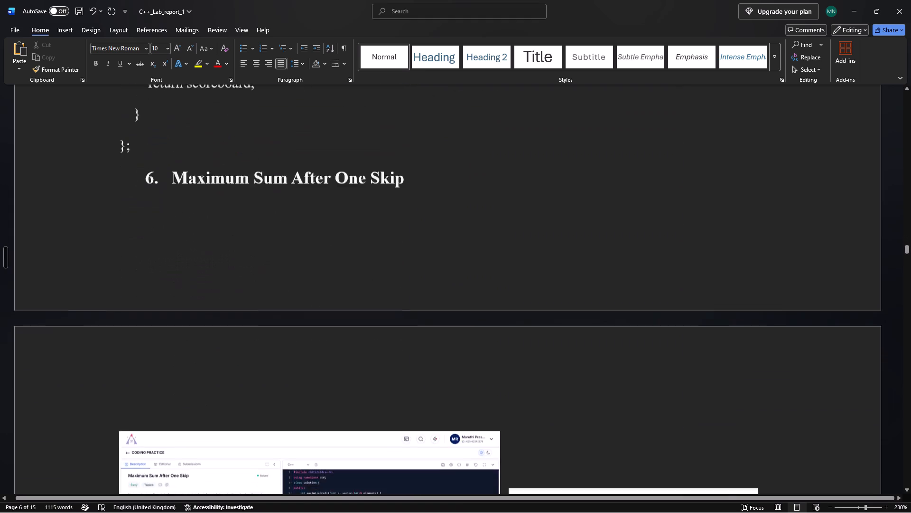
pyautogui.scroll(1, 325, 300)
pyautogui.click(192, 294)
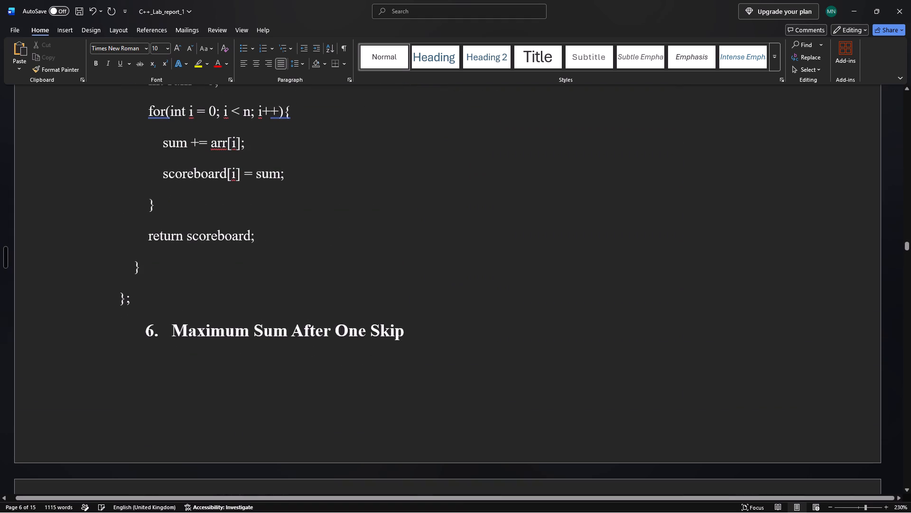
pyautogui.press('Return')
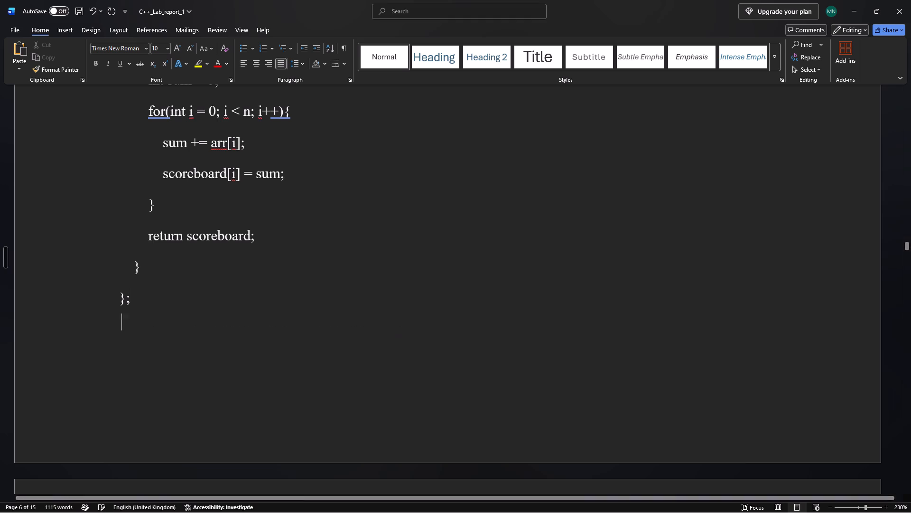
# Shrink the Maximum Sum After One Skip problem picture by about 5 percent, keeping its proportions.
pyautogui.scroll(-1, 164, 308)
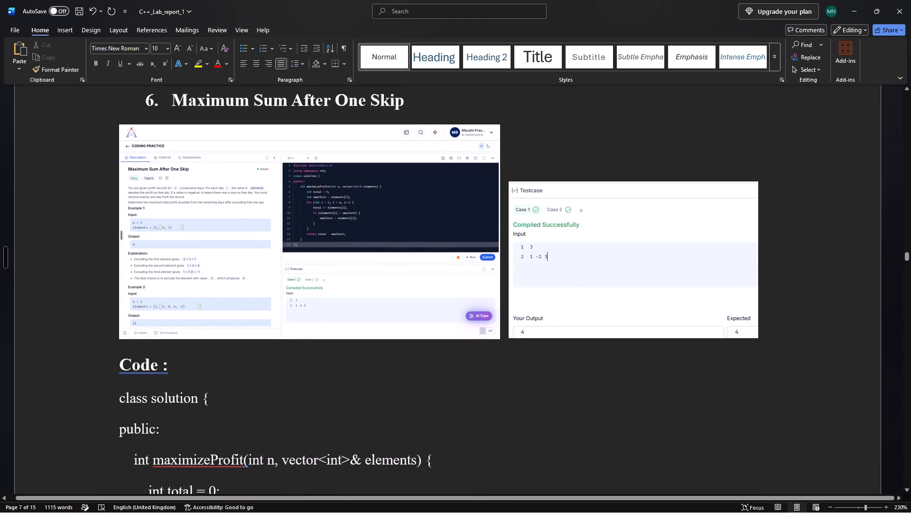
pyautogui.click(189, 324)
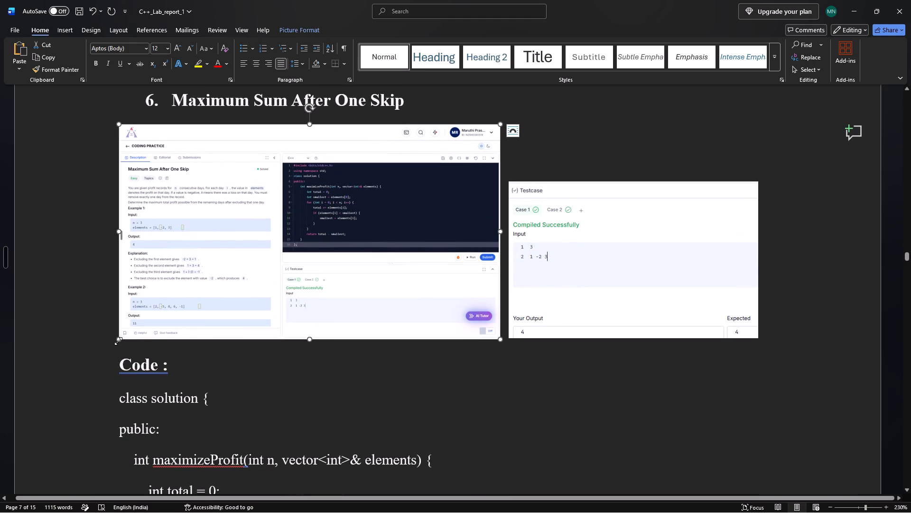
pyautogui.moveTo(118, 341); pyautogui.dragTo(142, 327)
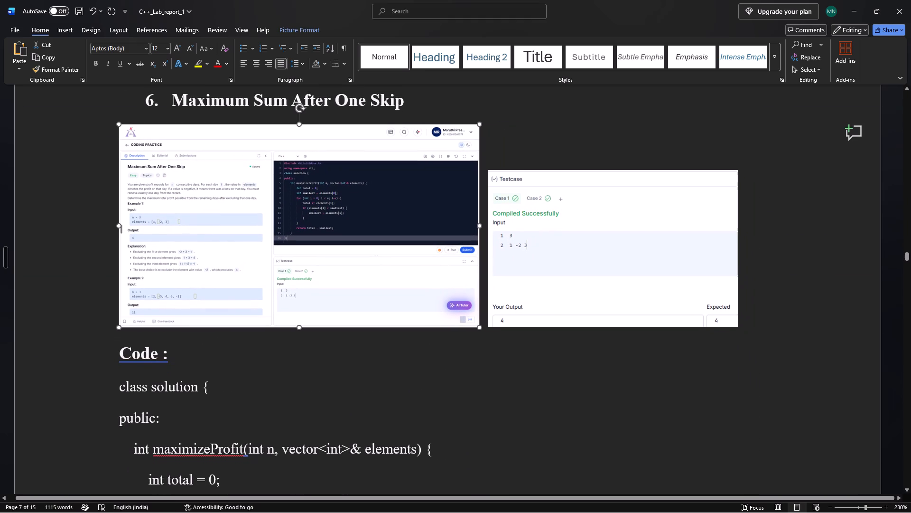
pyautogui.click(197, 359)
# Review the layout, page breaks and gaps from the Maximum Sum After One Skip code through the Sub String With All Three Characters code.
pyautogui.scroll(-1, 197, 359)
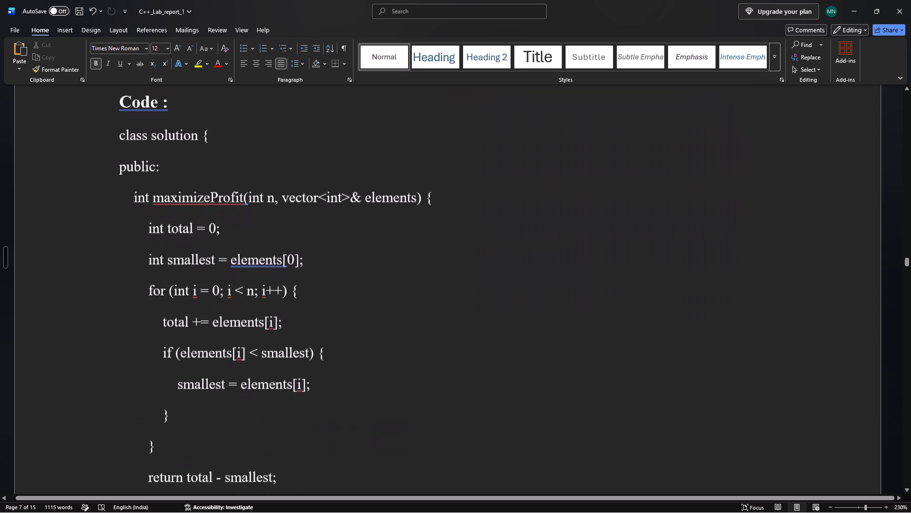
pyautogui.scroll(-3, 197, 359)
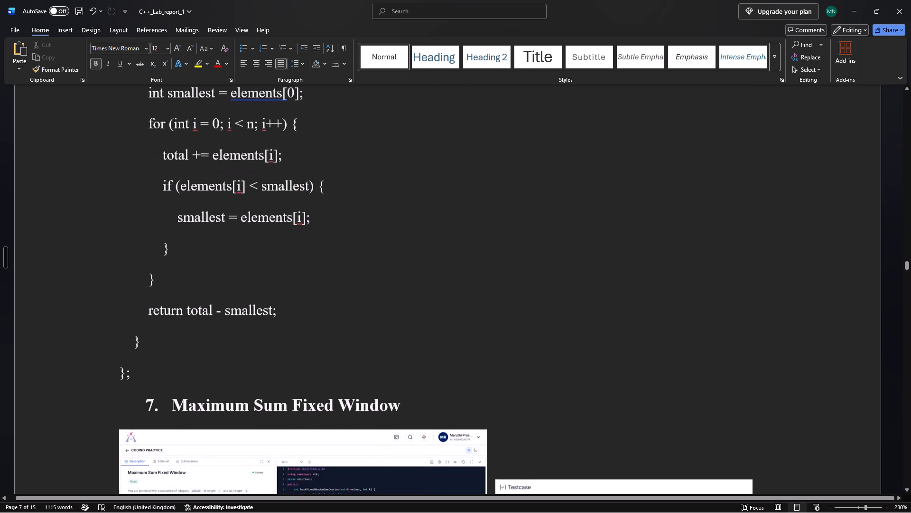
pyautogui.scroll(-2, 197, 359)
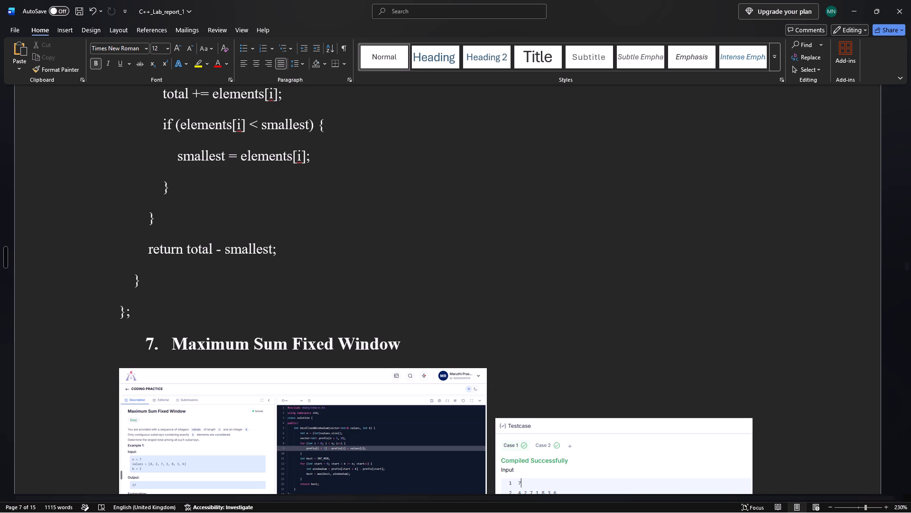
pyautogui.hscroll(1, 227, 317)
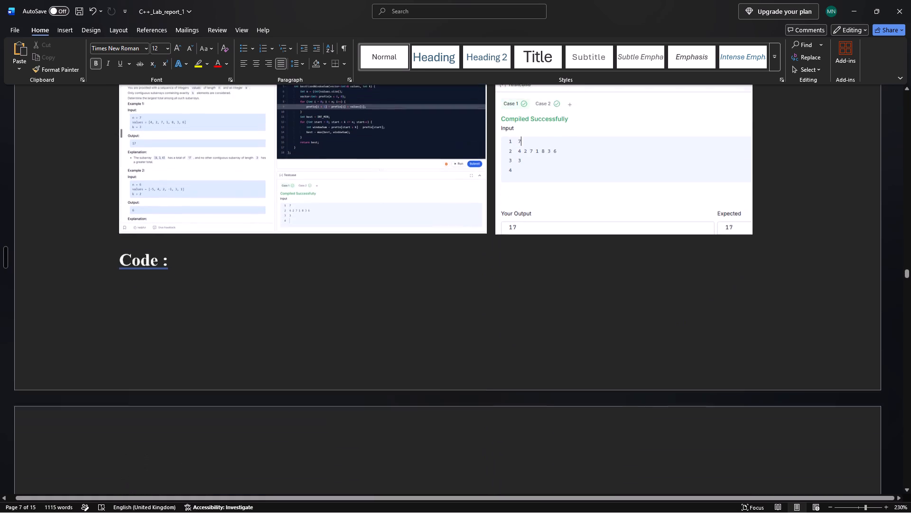
pyautogui.hscroll(2, 227, 317)
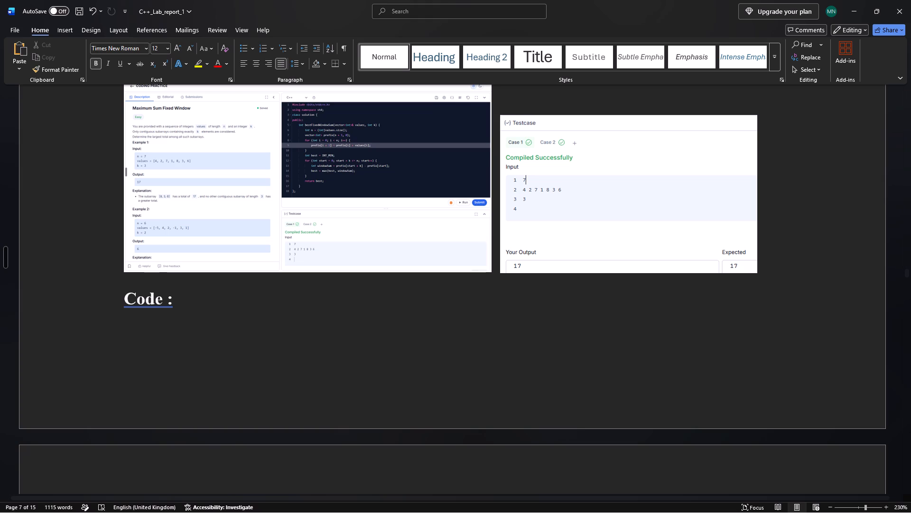
pyautogui.scroll(-4, 227, 317)
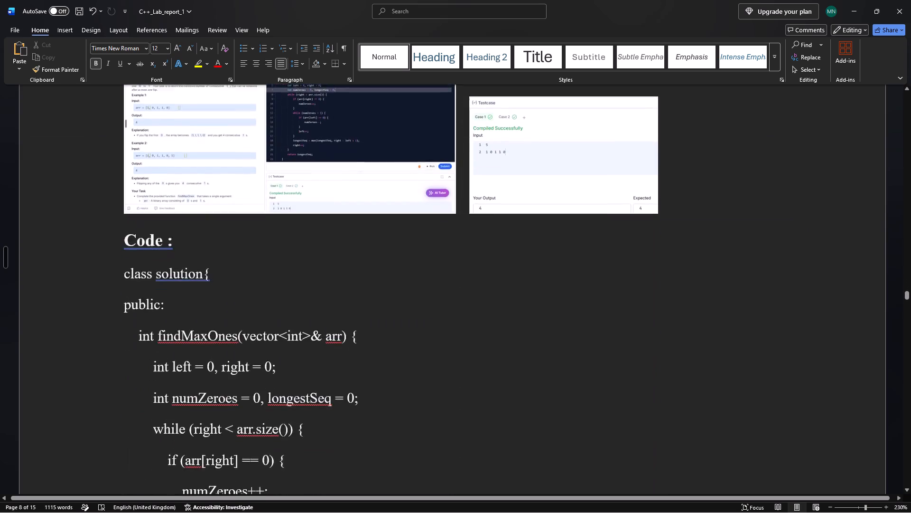
pyautogui.scroll(-4, 227, 317)
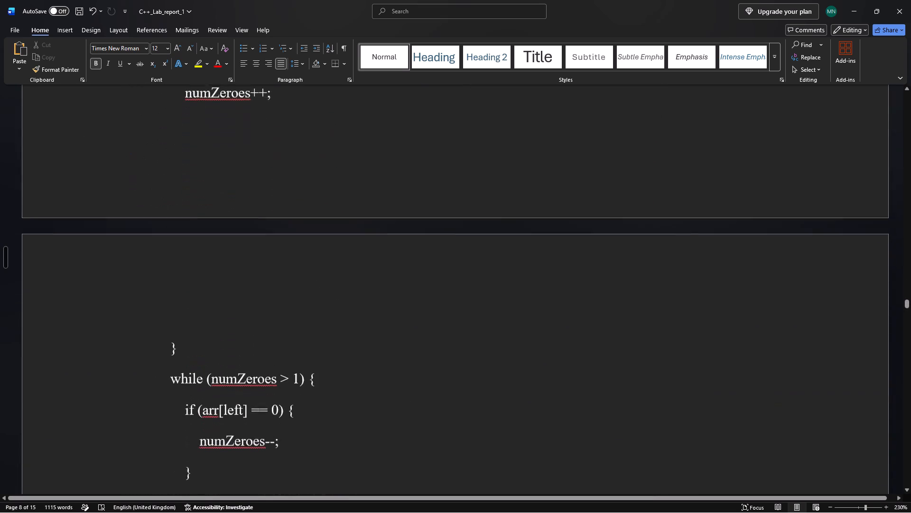
pyautogui.scroll(-3, 227, 317)
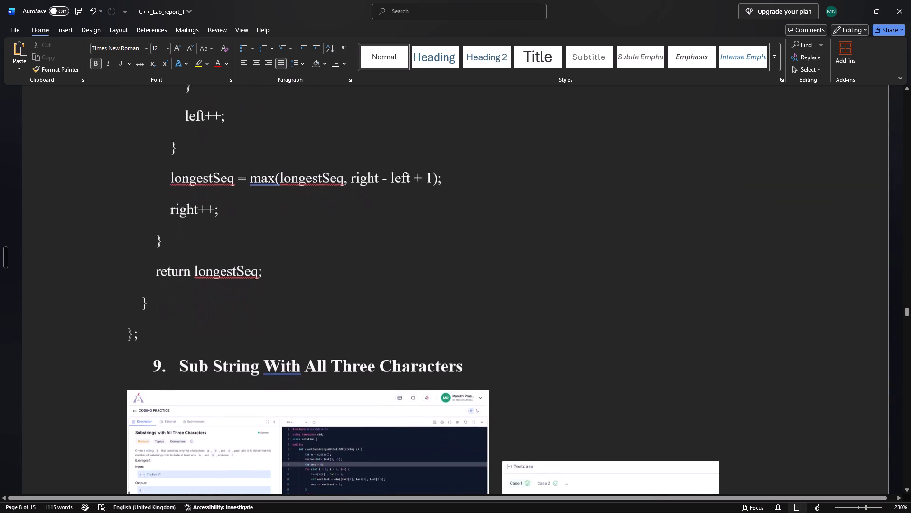
pyautogui.scroll(-3, 227, 317)
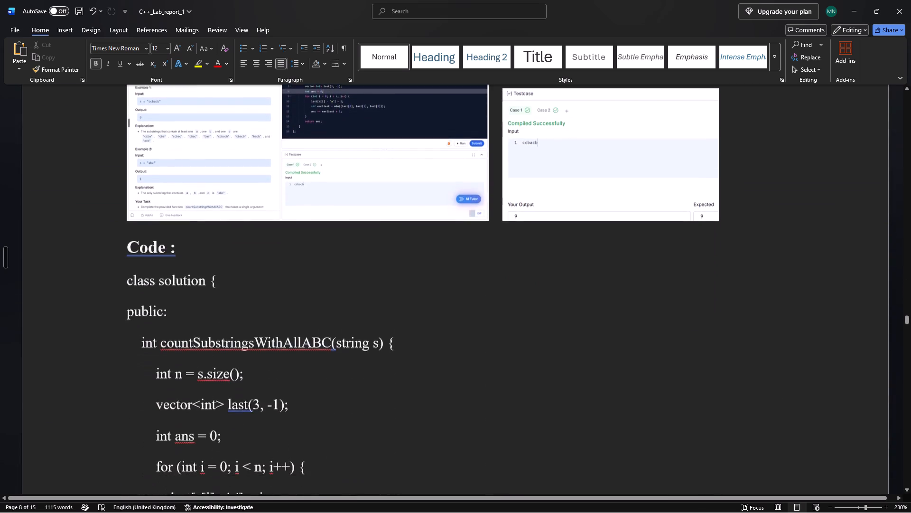
pyautogui.scroll(-1, 227, 317)
pyautogui.scroll(2, 227, 317)
pyautogui.scroll(-1, 227, 317)
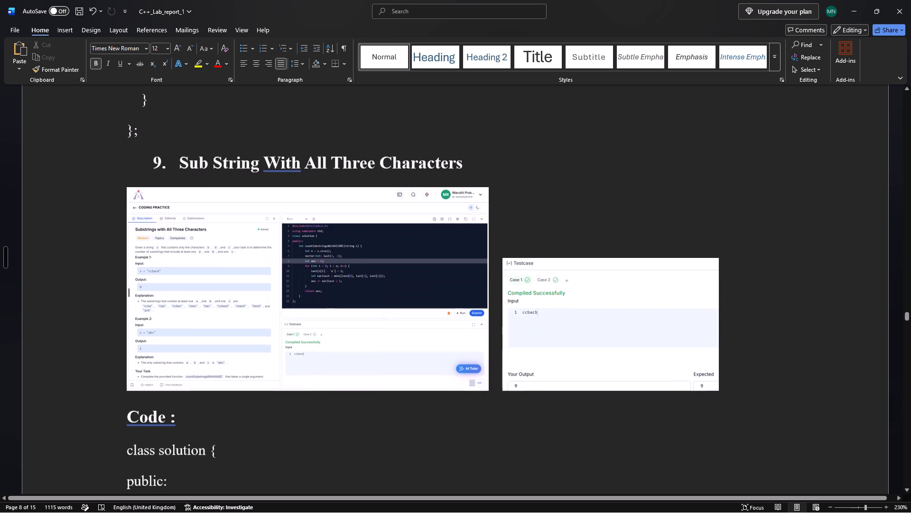
pyautogui.scroll(-3, 227, 317)
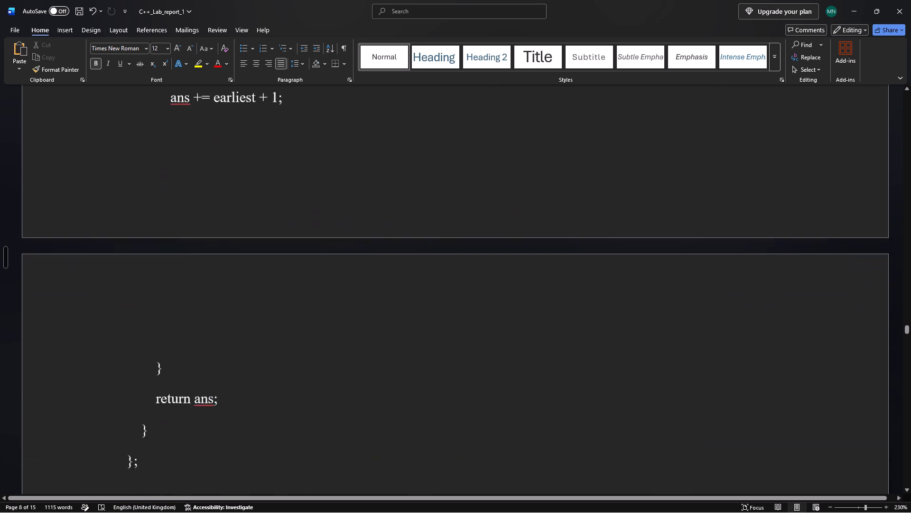
# In the Sub String With All Three Characters code, join the final }; directly onto the function's closing brace line.
pyautogui.scroll(-3, 227, 317)
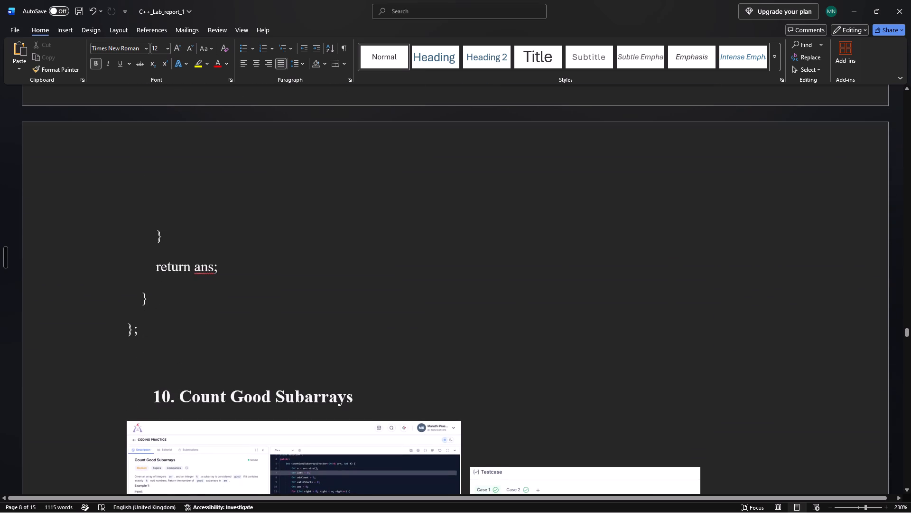
pyautogui.scroll(-1, 227, 317)
pyautogui.click(159, 297)
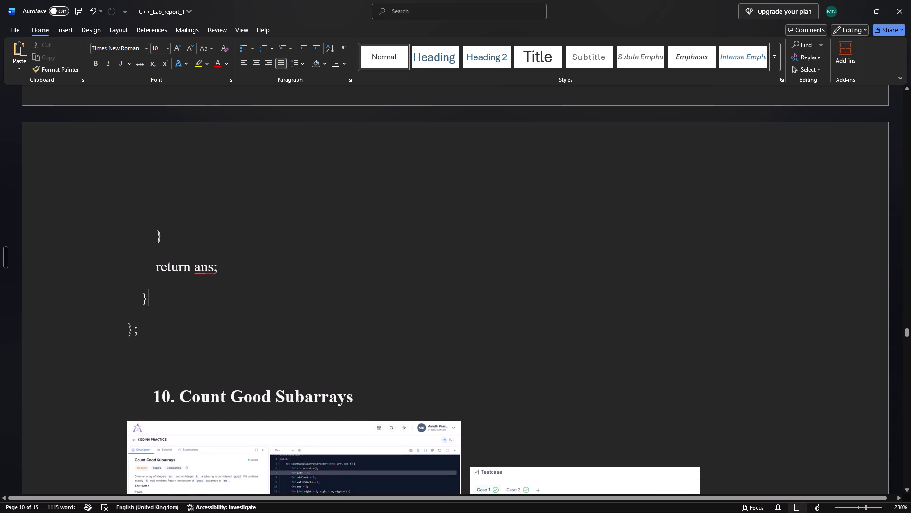
pyautogui.press('Delete')
# In the Max Consecutive Ones II code, join the final }; directly onto the function's closing brace line.
pyautogui.scroll(1, 223, 229)
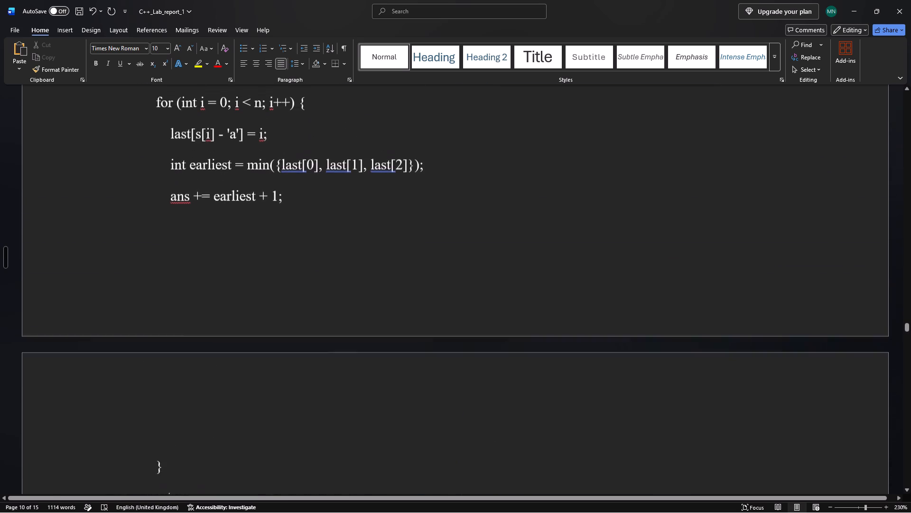
pyautogui.scroll(1, 223, 229)
pyautogui.scroll(2, 307, 241)
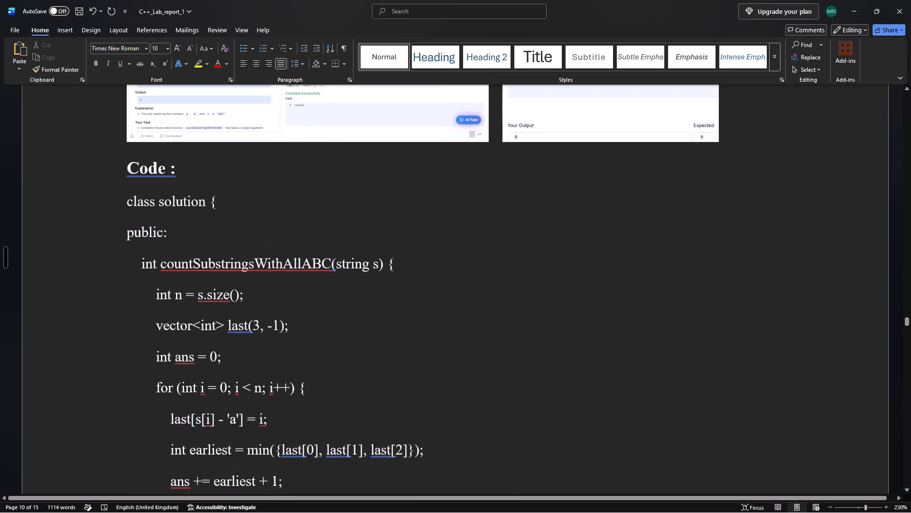
pyautogui.scroll(2, 198, 188)
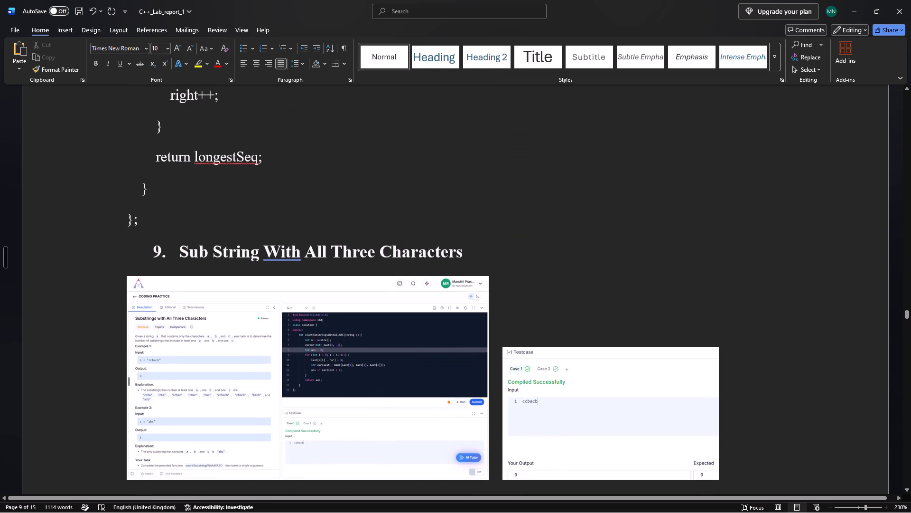
pyautogui.click(168, 190)
pyautogui.press('Delete')
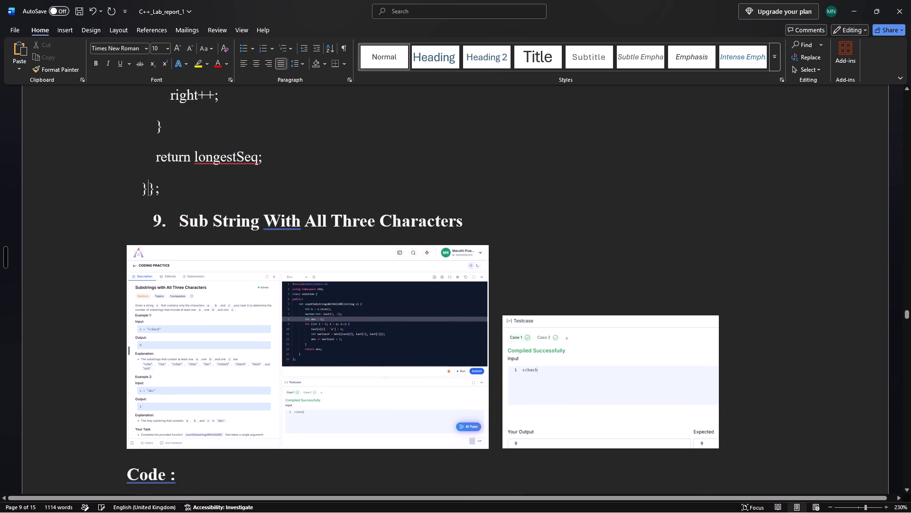
# In the Maximum Sum Fixed Window code, join the final }; directly onto the function's closing brace line.
pyautogui.scroll(2, 168, 190)
pyautogui.hscroll(1, 168, 190)
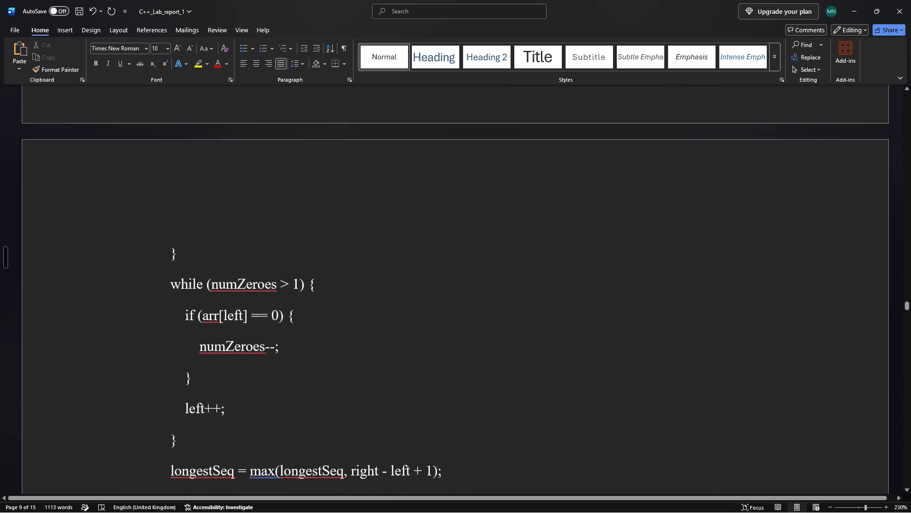
pyautogui.hscroll(1, 168, 190)
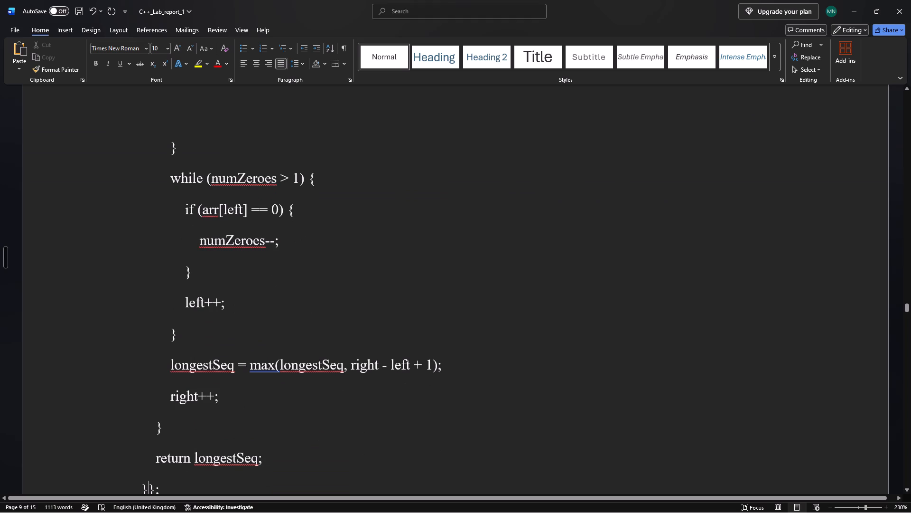
pyautogui.scroll(1, 203, 273)
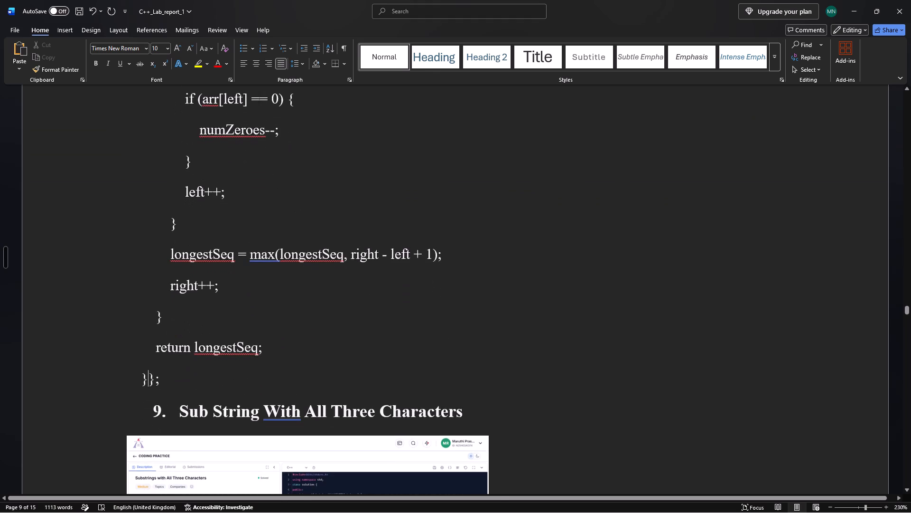
pyautogui.scroll(2, 203, 273)
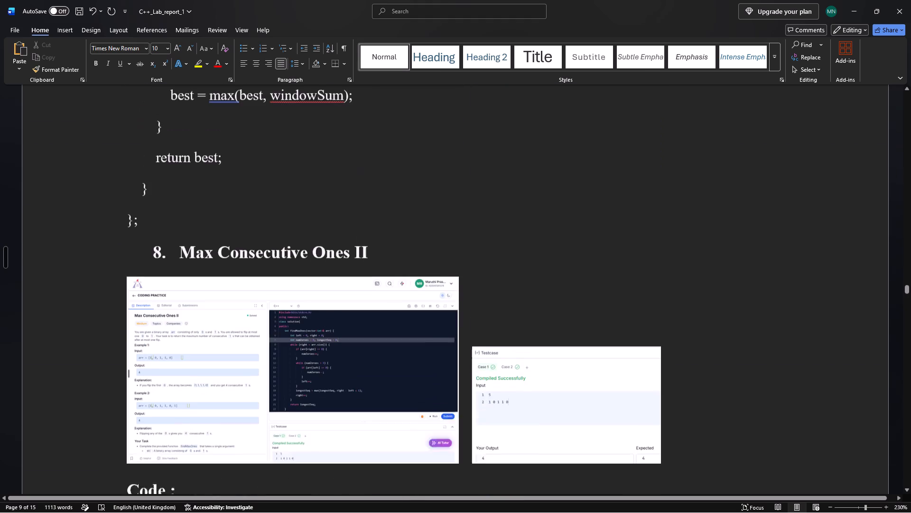
pyautogui.click(197, 250)
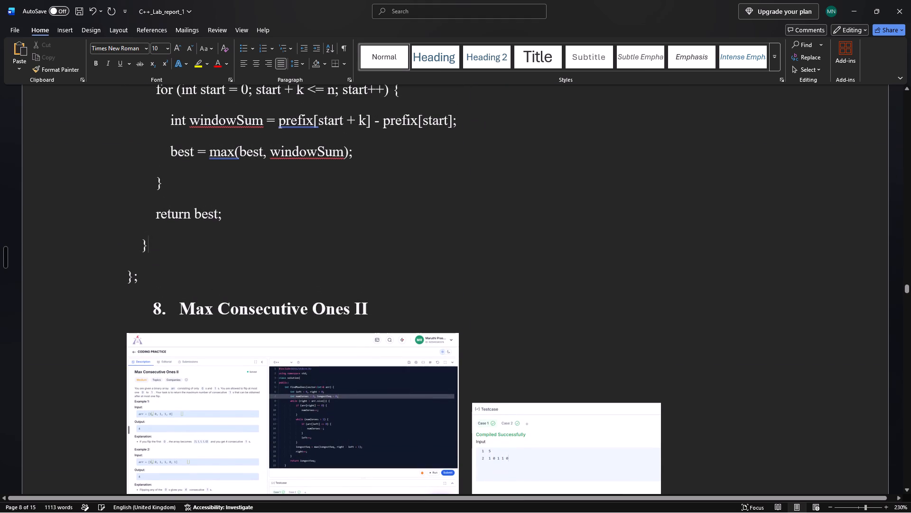
pyautogui.press('space')
pyautogui.press('BackSpace')
pyautogui.press('Delete')
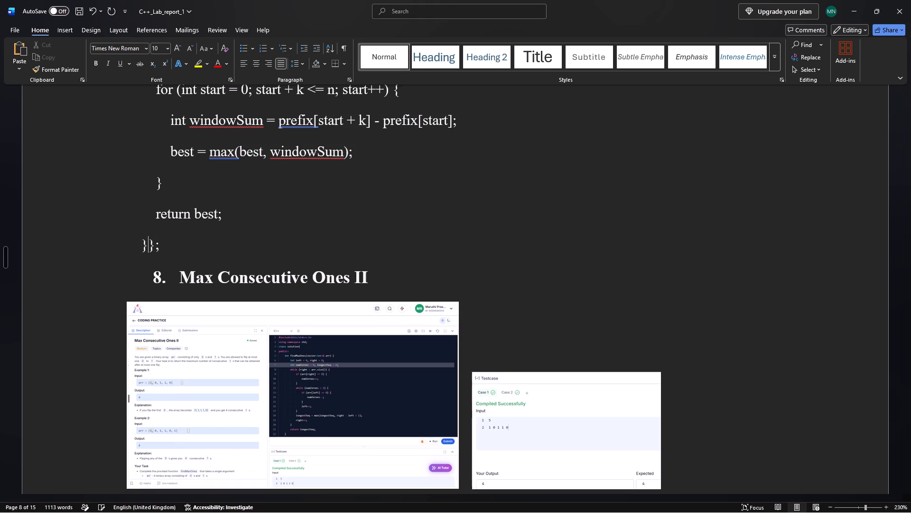
# In the Maximum Sum After One Skip code, join the final }; directly onto the function's closing brace line.
pyautogui.scroll(2, 197, 250)
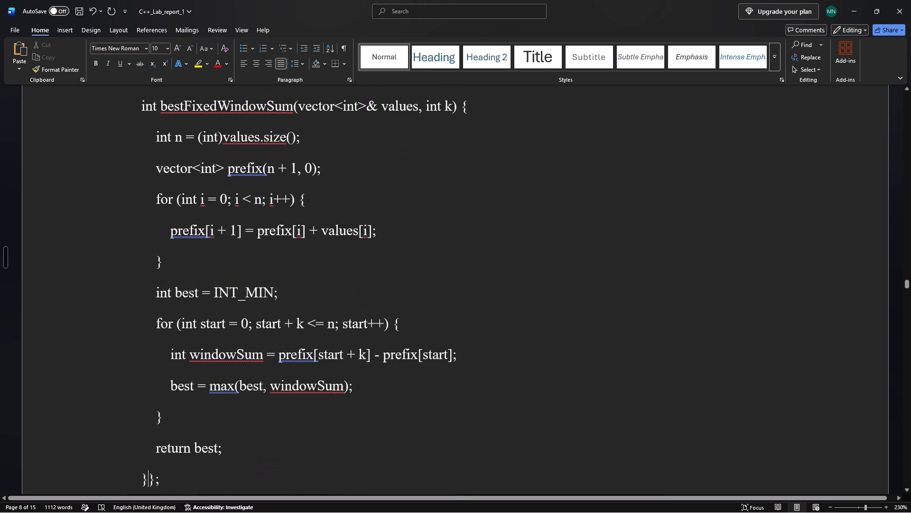
pyautogui.scroll(4, 197, 250)
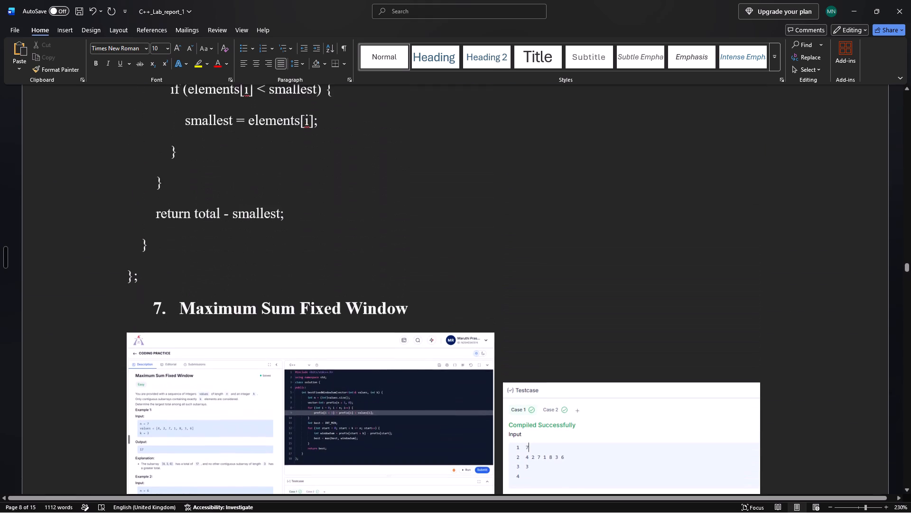
pyautogui.scroll(1, 197, 250)
pyautogui.click(197, 250)
pyautogui.press('Delete')
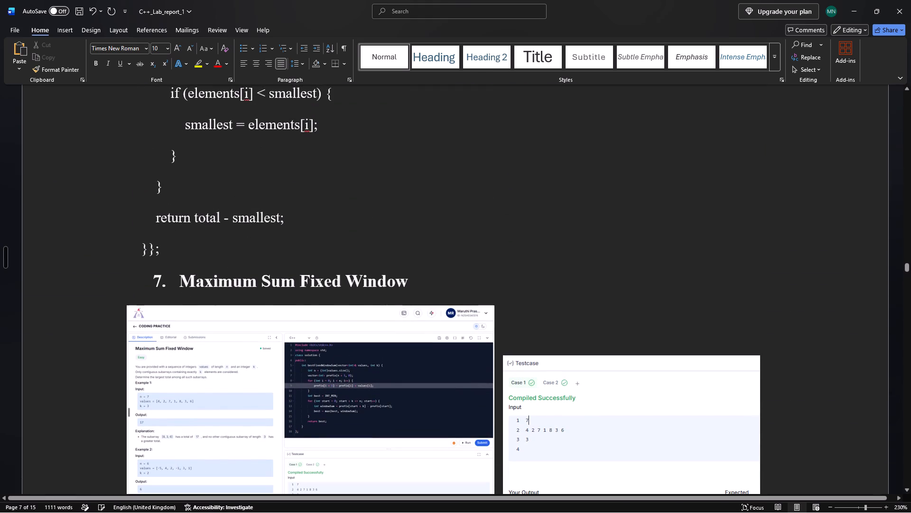
# In the same code, put the if block's and for loop's closing braces together on one line as }} without a space.
pyautogui.click(201, 157)
pyautogui.press('Delete')
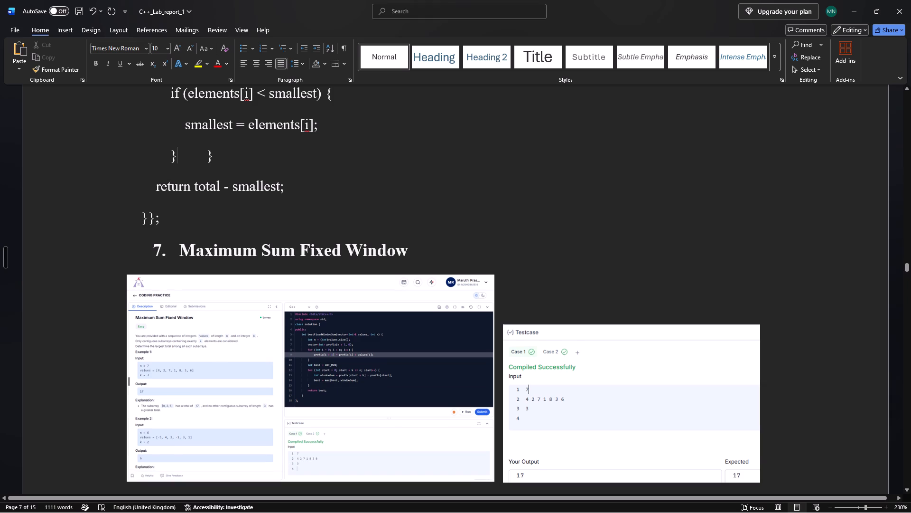
pyautogui.hotkey('ctrl', 'Delete')
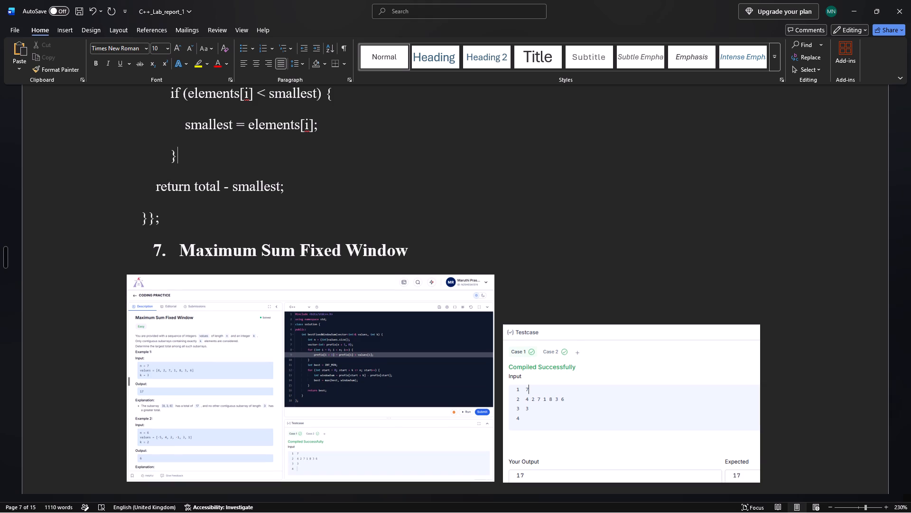
pyautogui.hotkey('shift', '}')
# In the Scoreboard After Each Round code, join the final }; directly onto the function's closing brace line.
pyautogui.scroll(2, 226, 152)
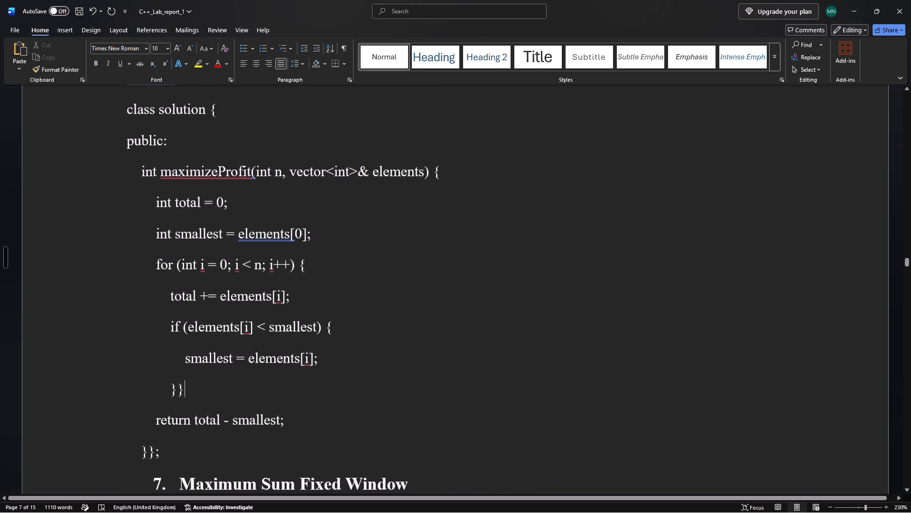
pyautogui.scroll(3, 225, 222)
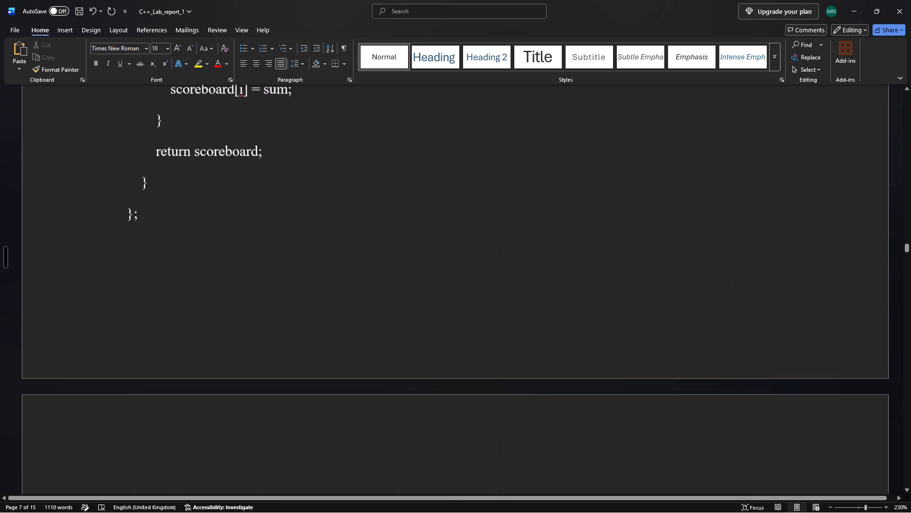
pyautogui.click(173, 193)
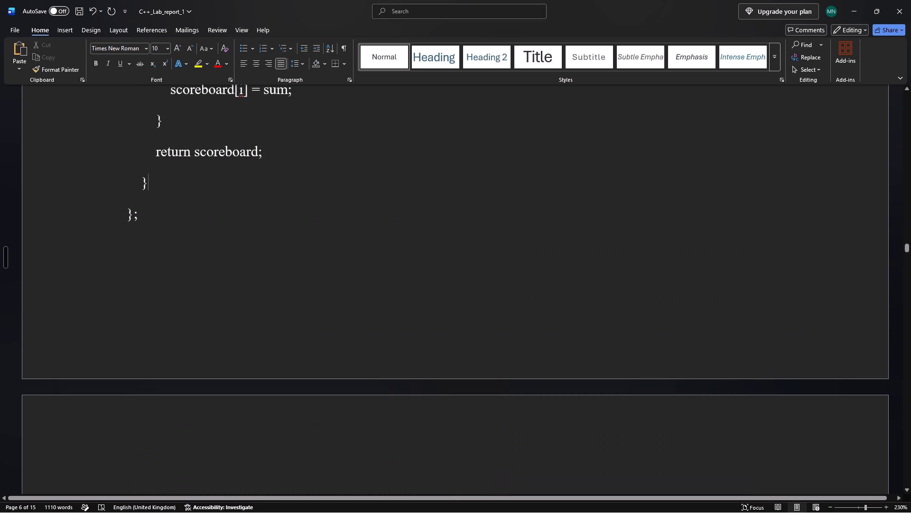
pyautogui.hotkey('ctrl', 'Delete')
pyautogui.scroll(2, 173, 193)
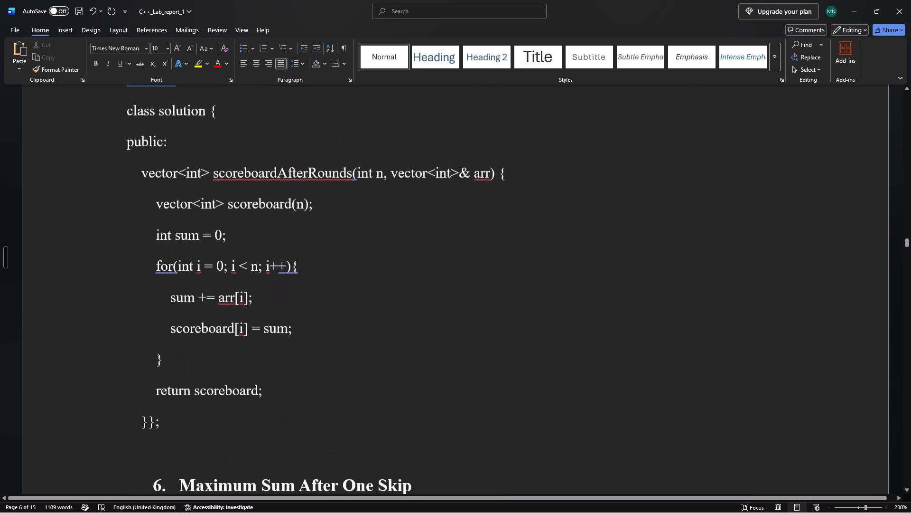
pyautogui.scroll(3, 173, 193)
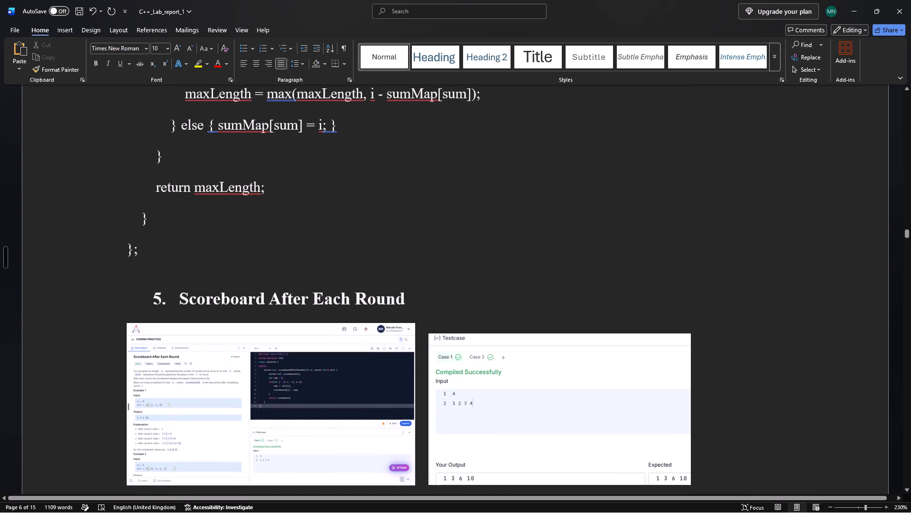
pyautogui.click(160, 213)
pyautogui.hotkey('ctrl', 'Delete')
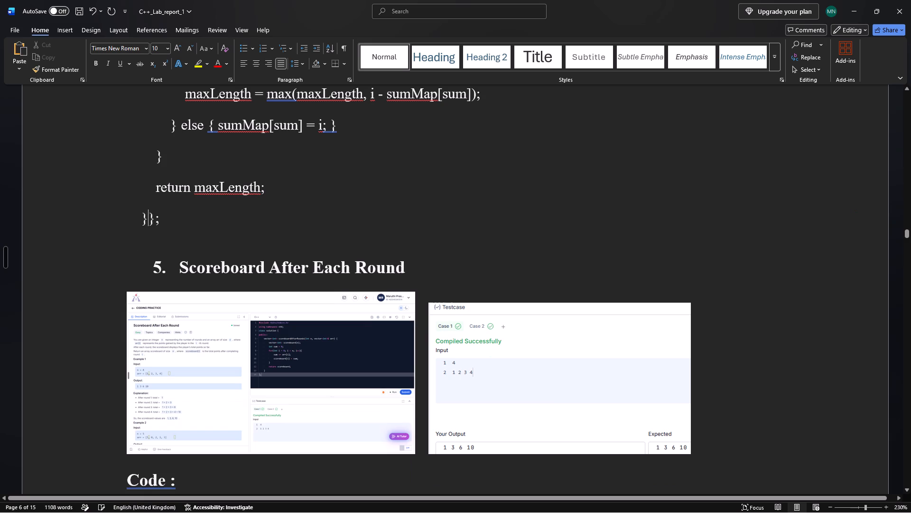
pyautogui.scroll(3, 160, 213)
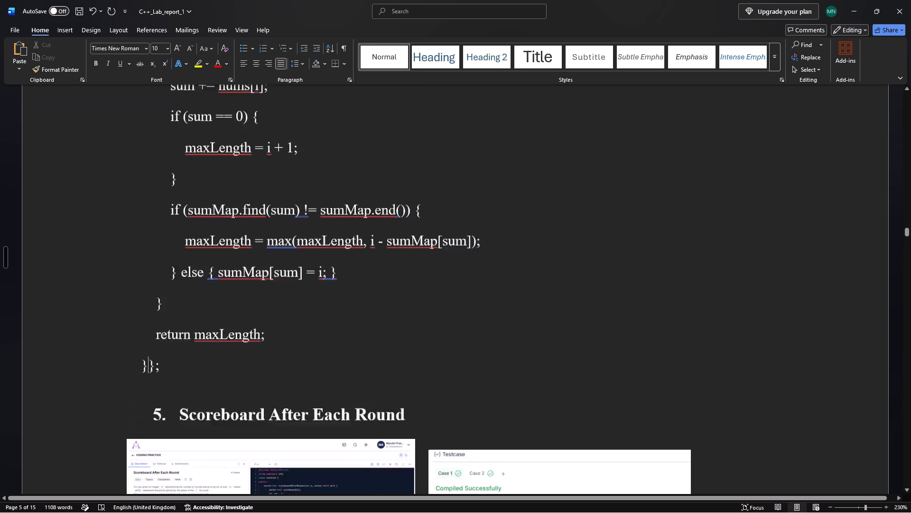
pyautogui.scroll(1, 160, 213)
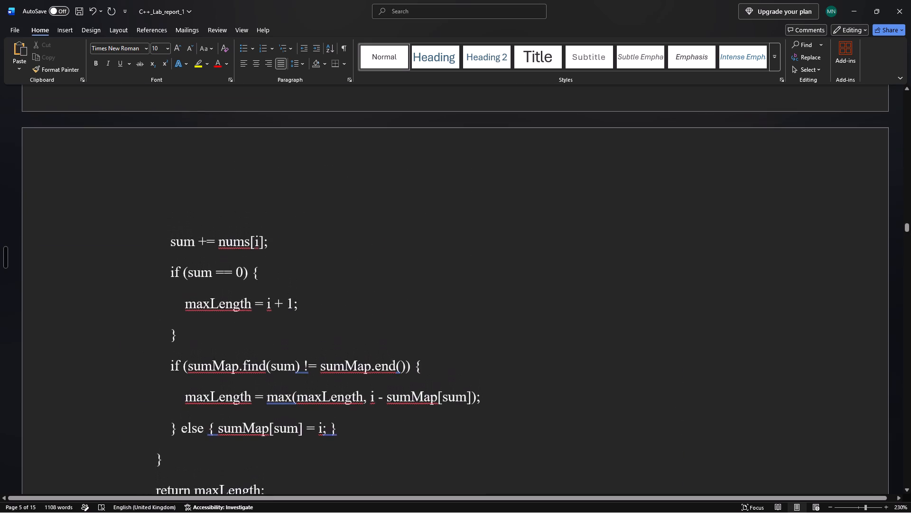
pyautogui.scroll(4, 160, 213)
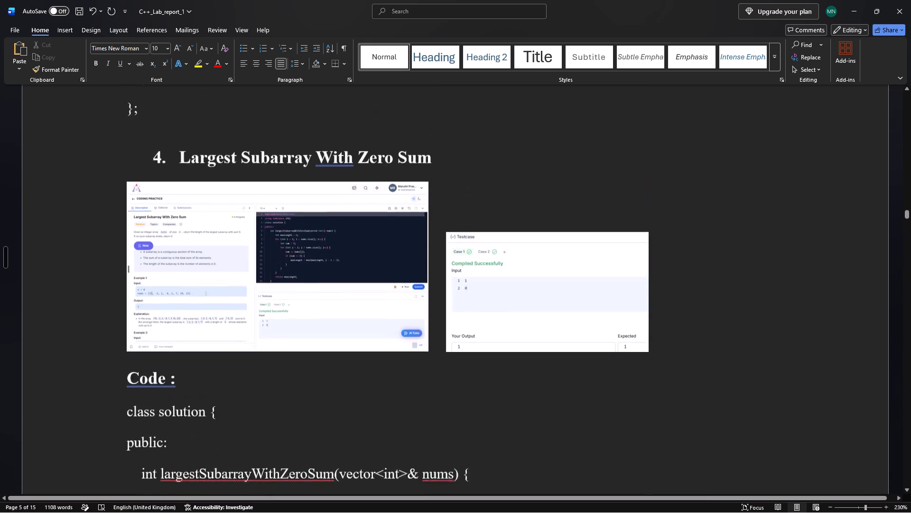
pyautogui.scroll(1, 160, 213)
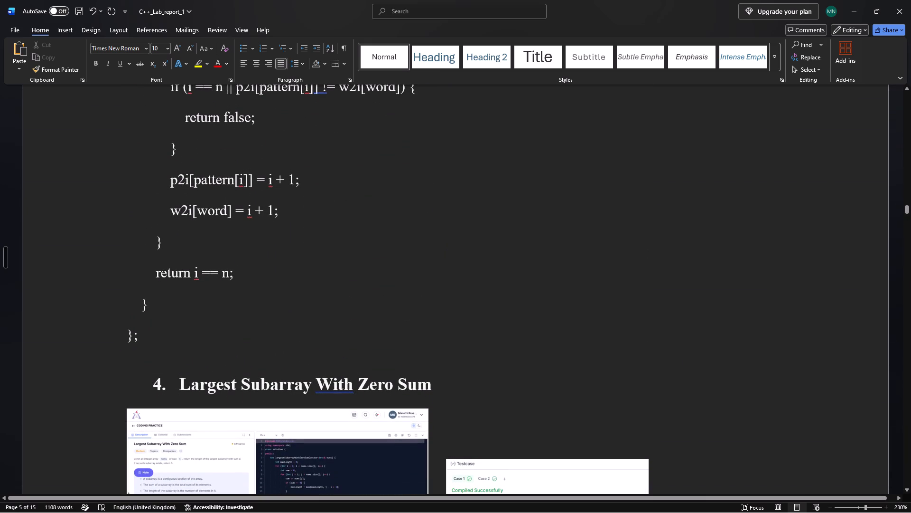
pyautogui.click(152, 295)
pyautogui.hotkey('ctrl', 'Delete')
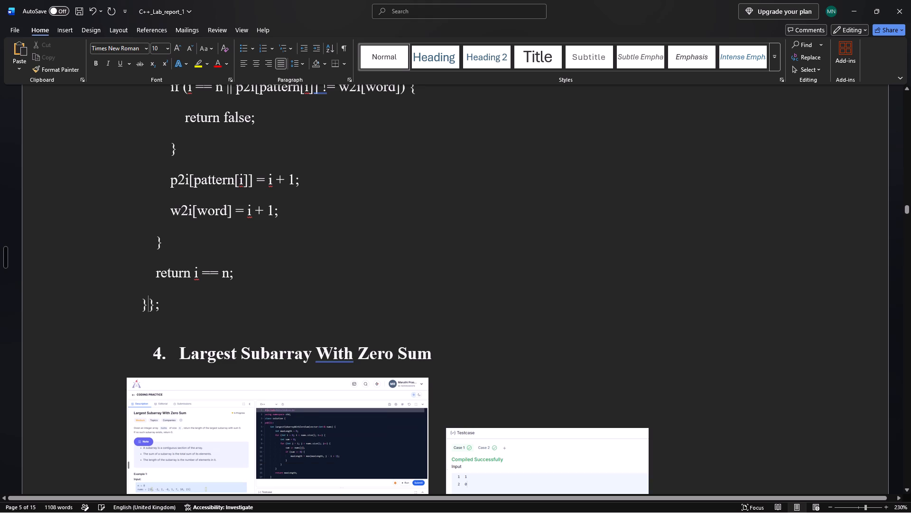
pyautogui.hscroll(1, 152, 295)
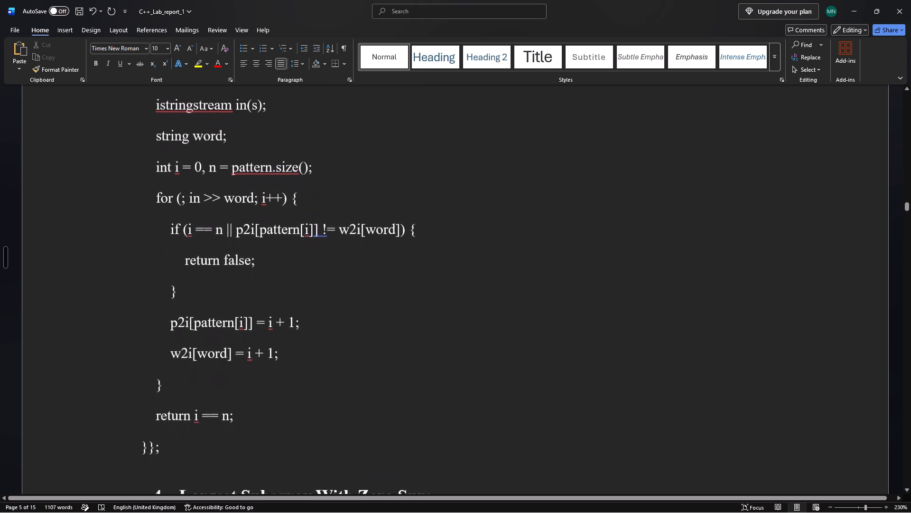
pyautogui.hscroll(1, 152, 295)
pyautogui.scroll(1, 152, 295)
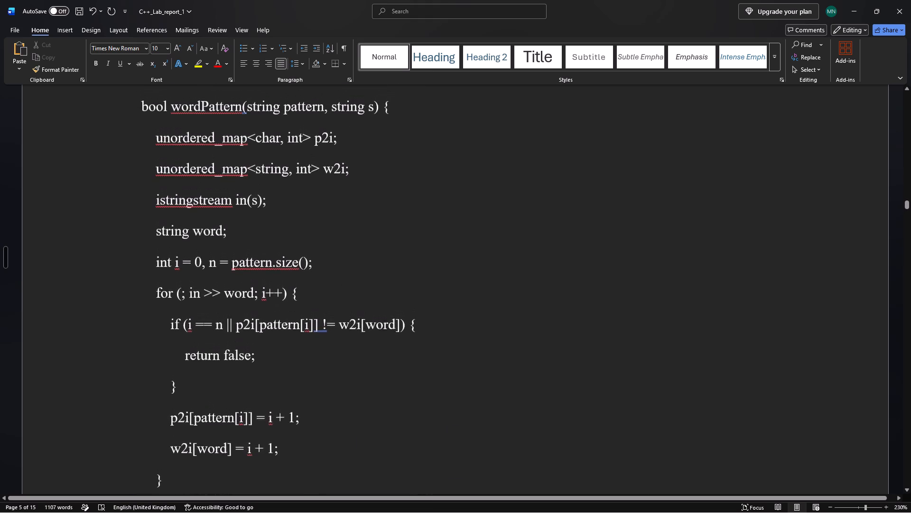
pyautogui.scroll(3, 152, 295)
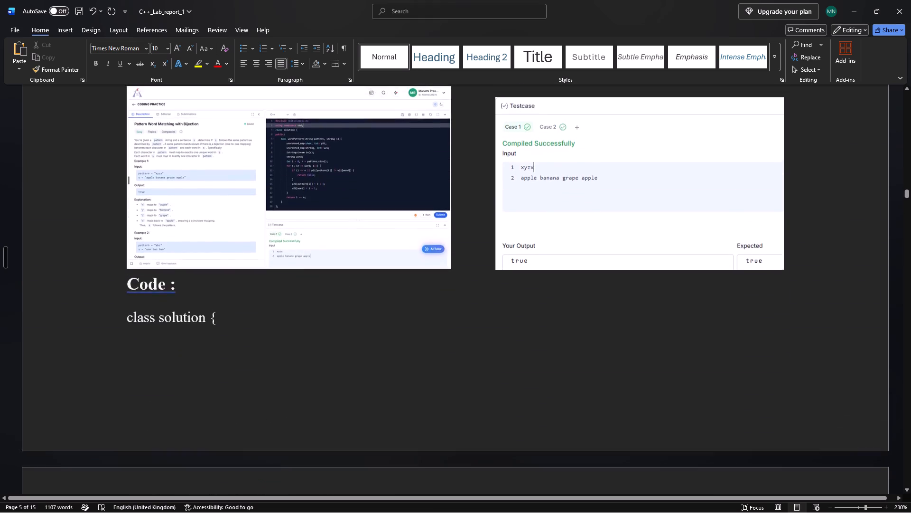
pyautogui.scroll(2, 152, 295)
pyautogui.click(152, 304)
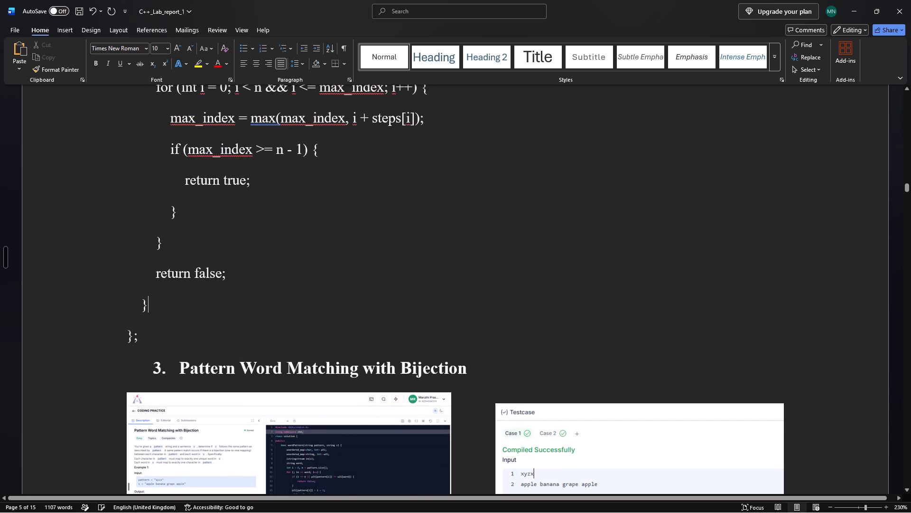
pyautogui.hotkey('ctrl', 'Delete')
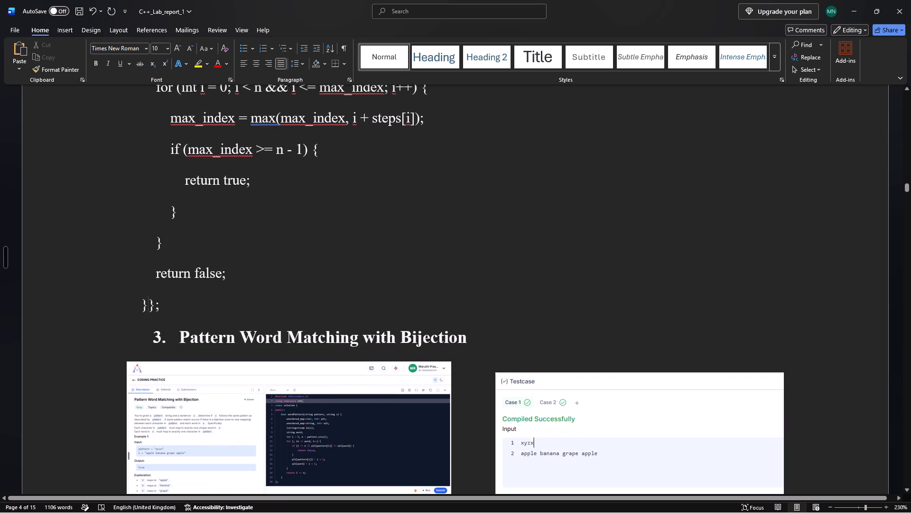
pyautogui.click(193, 218)
pyautogui.hotkey('ctrl', 'Delete')
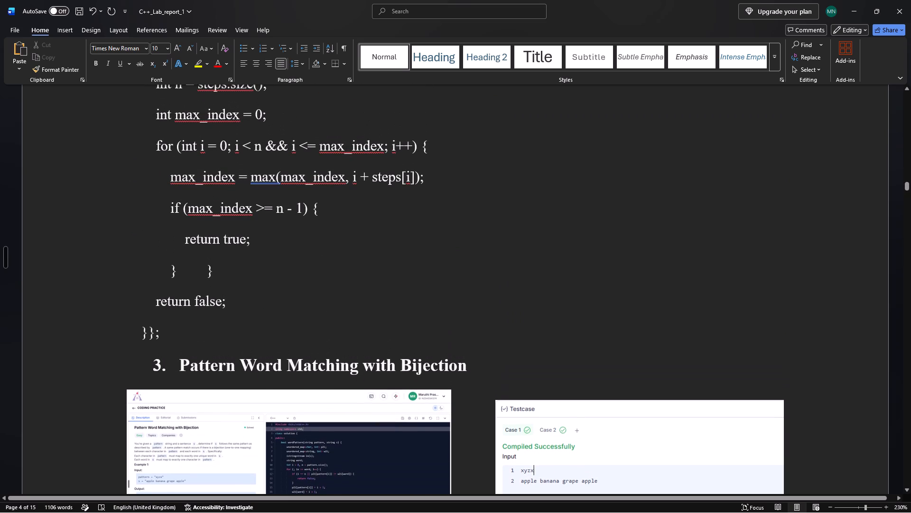
pyautogui.press('Delete')
pyautogui.press('Delete')
pyautogui.press('Delete')
pyautogui.press('Delete')
pyautogui.press('Delete')
pyautogui.press('Delete')
pyautogui.press('Delete')
pyautogui.press('Delete')
pyautogui.scroll(1, 193, 218)
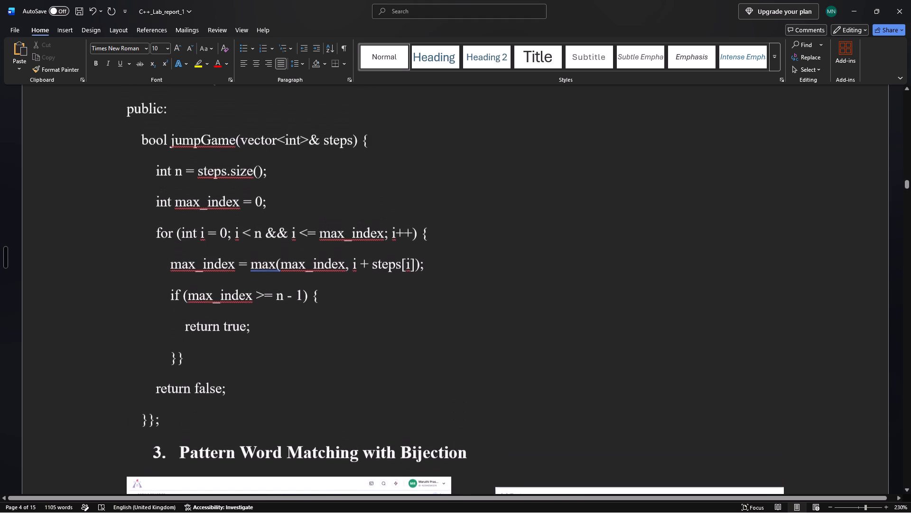
pyautogui.scroll(3, 193, 218)
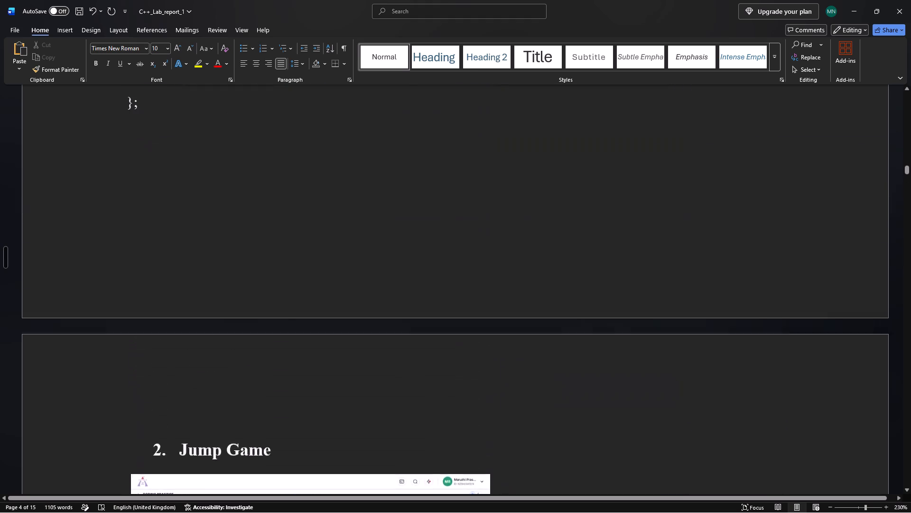
pyautogui.scroll(2, 193, 218)
pyautogui.click(150, 232)
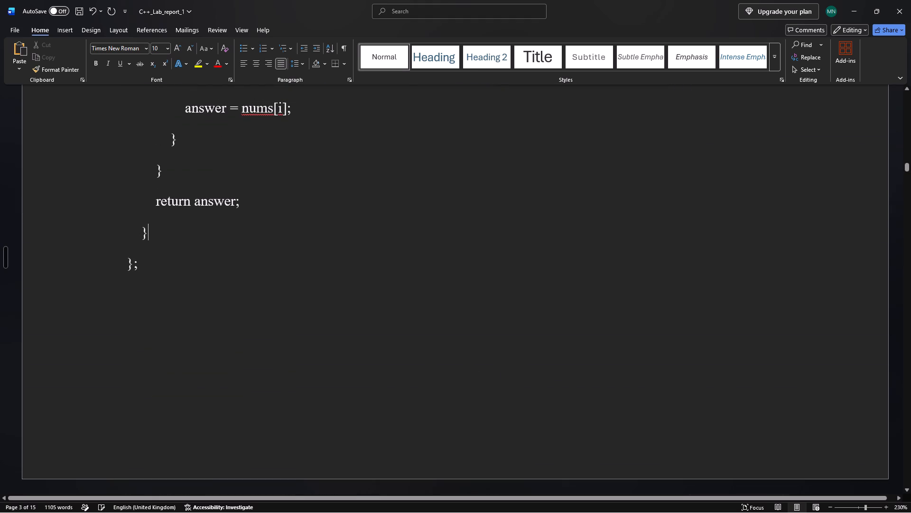
pyautogui.hotkey('ctrl', 'Delete')
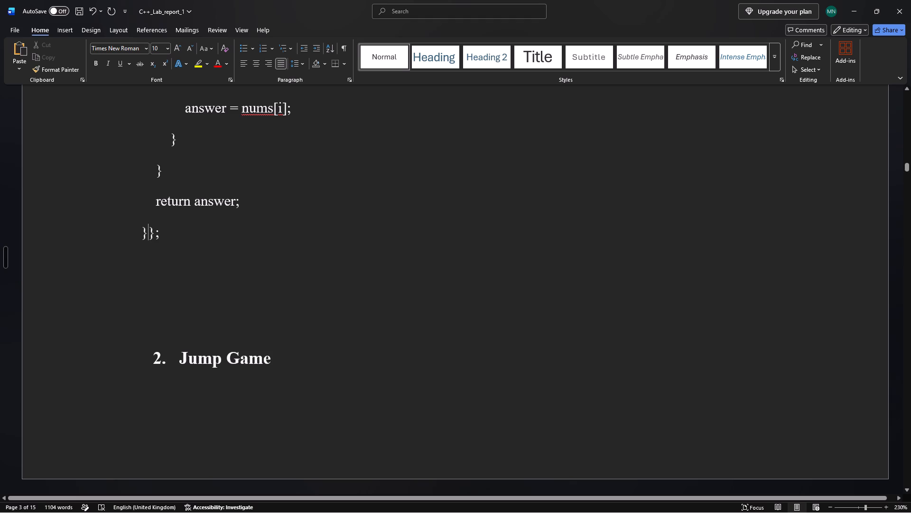
pyautogui.click(181, 141)
pyautogui.hotkey('ctrl', 'Delete')
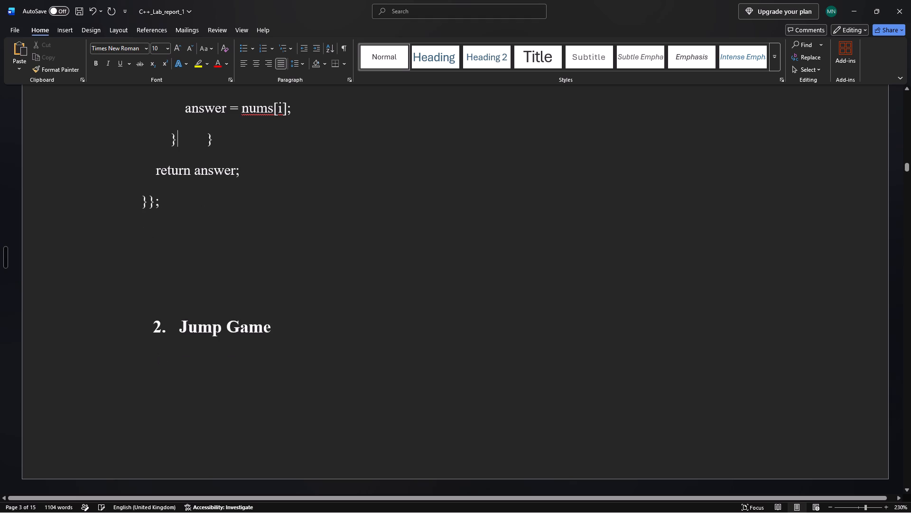
pyautogui.press('Delete')
pyautogui.press('Delete')
pyautogui.press('Delete')
pyautogui.press('Delete')
pyautogui.press('Delete')
pyautogui.press('Delete')
pyautogui.press('Delete')
pyautogui.press('Delete')
pyautogui.press('Delete')
pyautogui.hotkey('shift', '}')
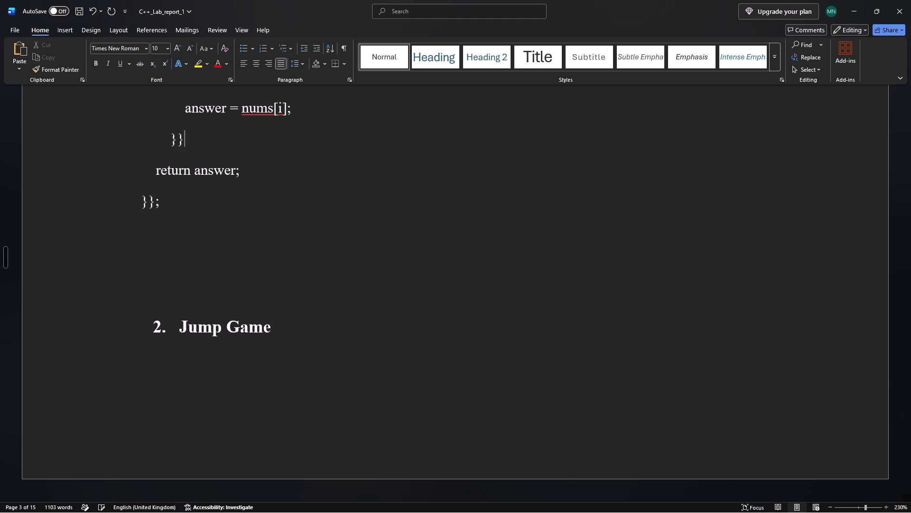
pyautogui.scroll(5, 181, 141)
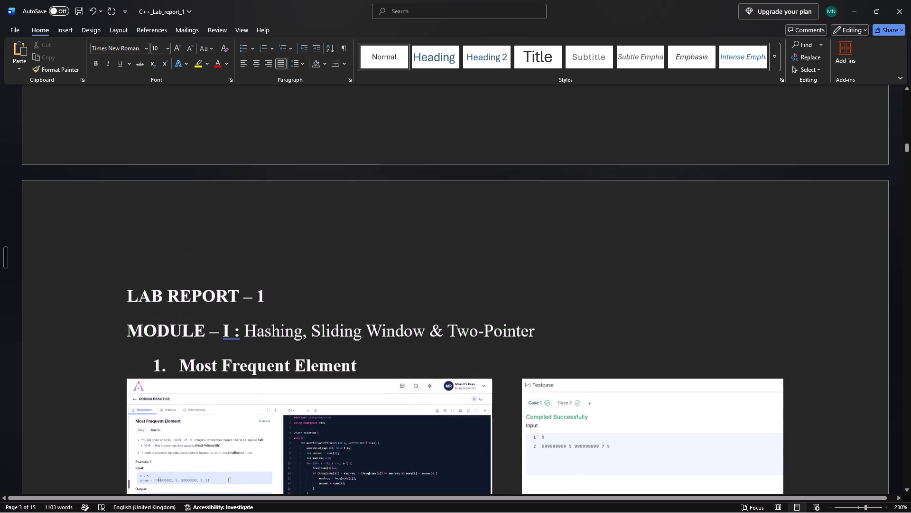
pyautogui.scroll(2, 181, 141)
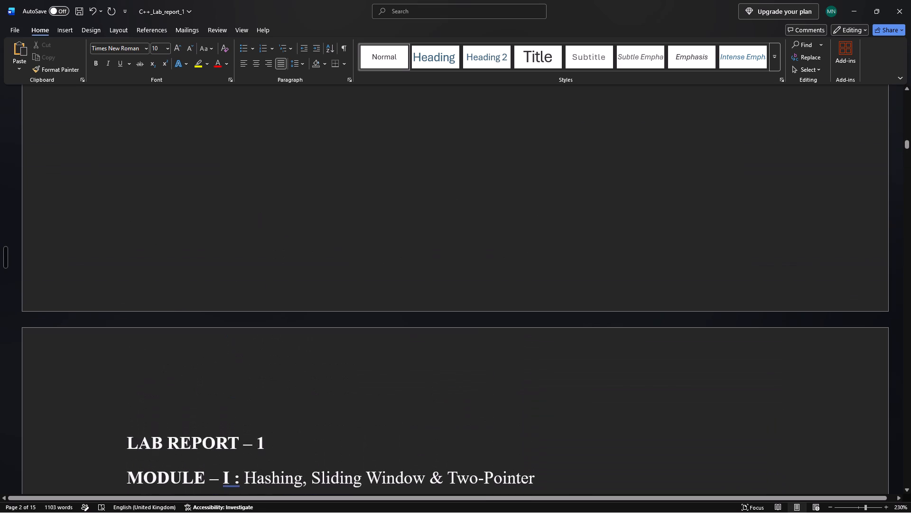